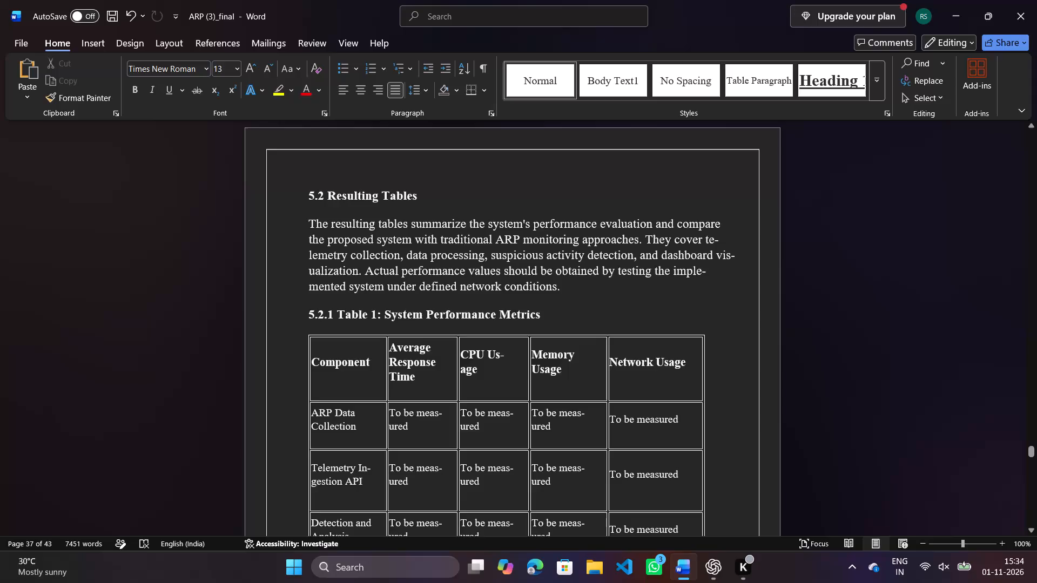
Review the report from the section 4.2 test cases through the section 5.1 screenshots to the 5.2 Resulting Tables section.
scroll(306, 204, up, 2)
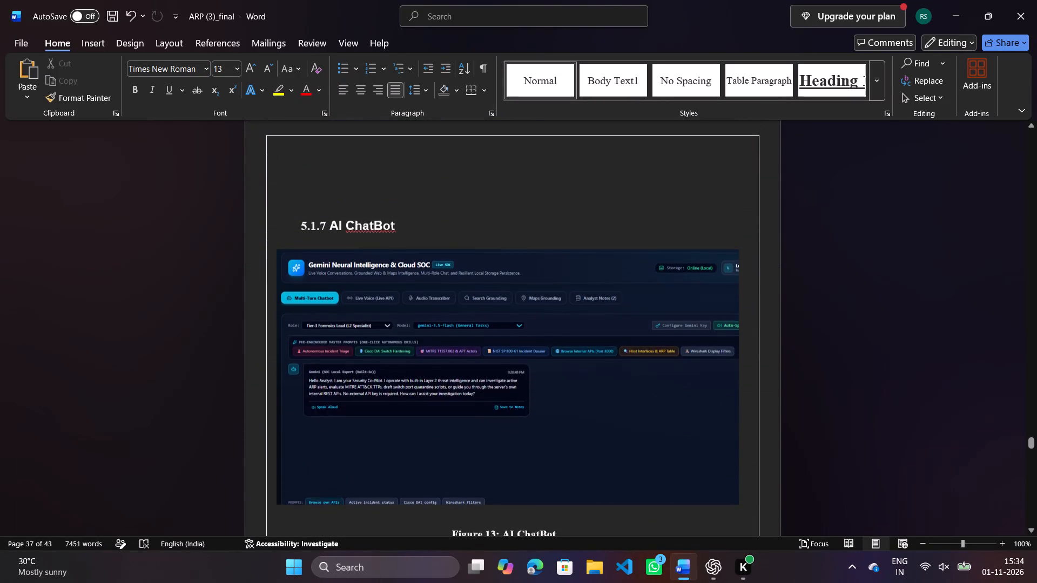
scroll(306, 204, down, 1)
scroll(306, 204, up, 3)
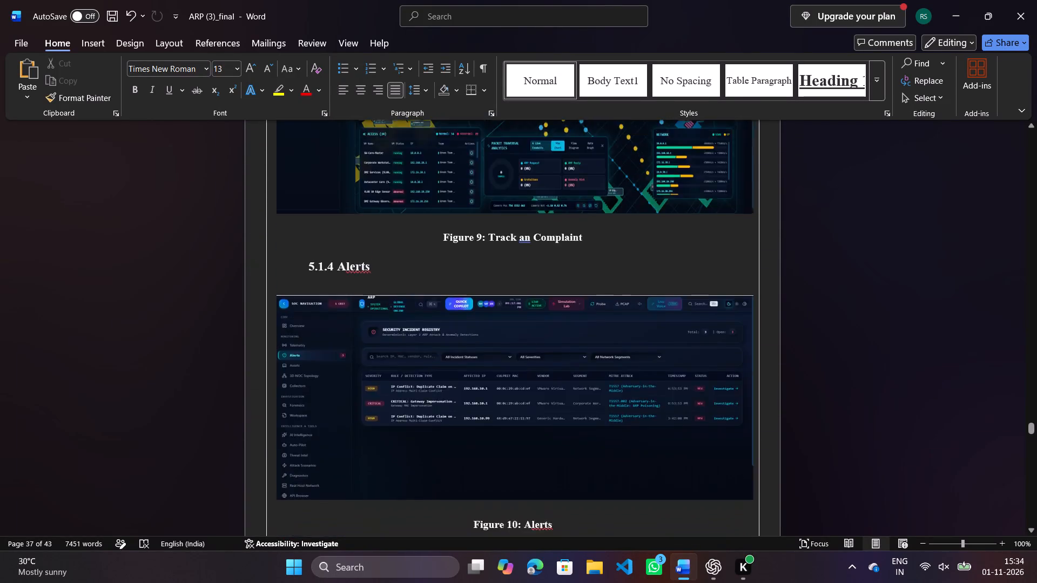
scroll(306, 204, up, 3)
scroll(306, 204, down, 1)
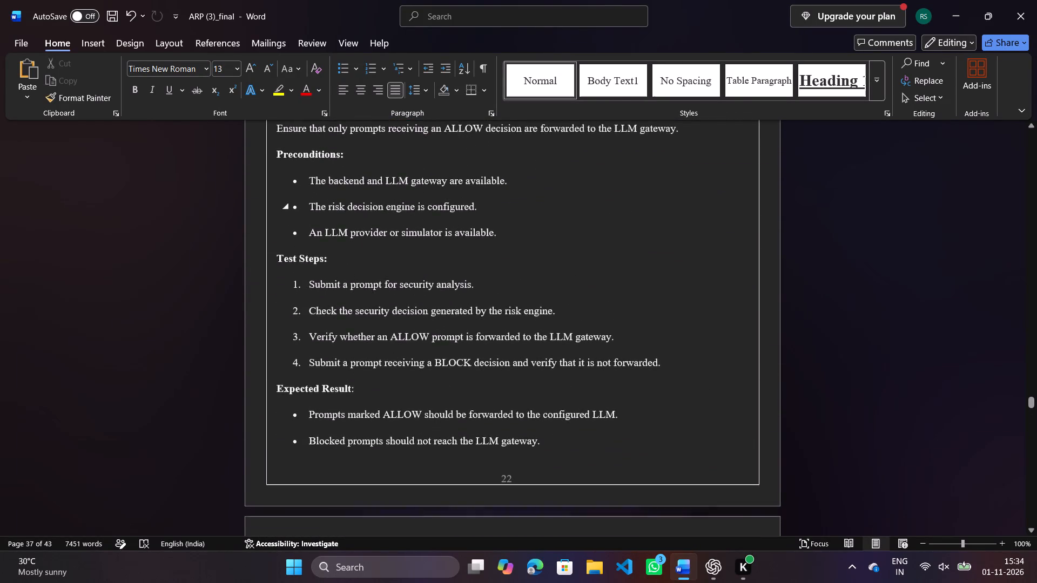
scroll(306, 204, down, 1)
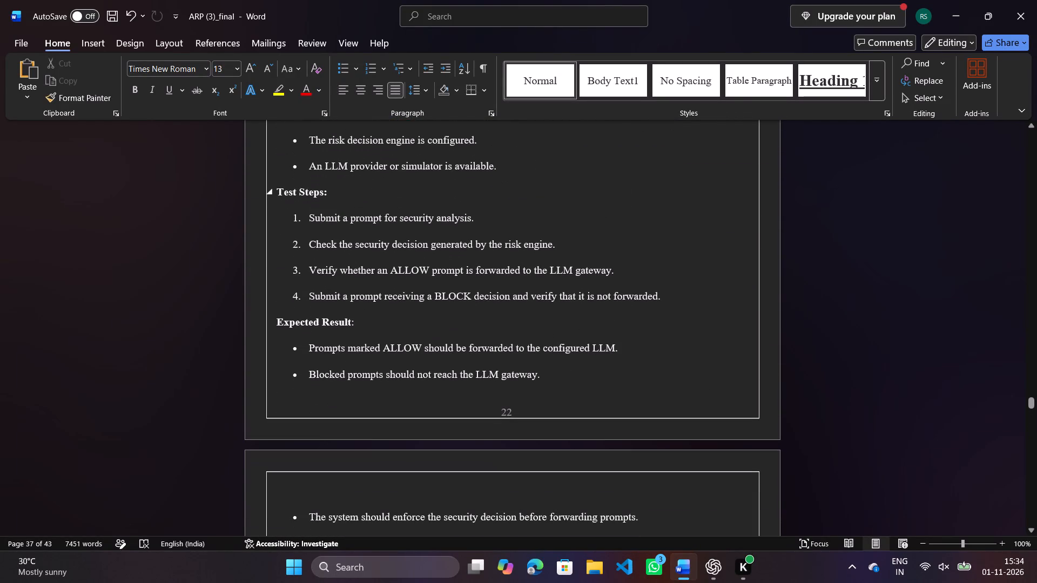
scroll(306, 204, down, 1)
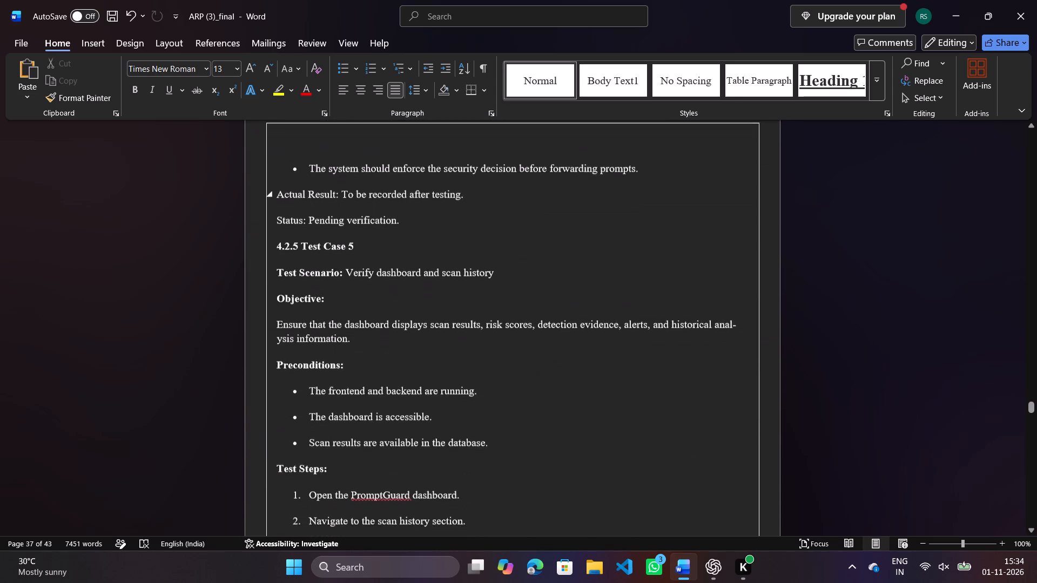
scroll(306, 204, down, 1)
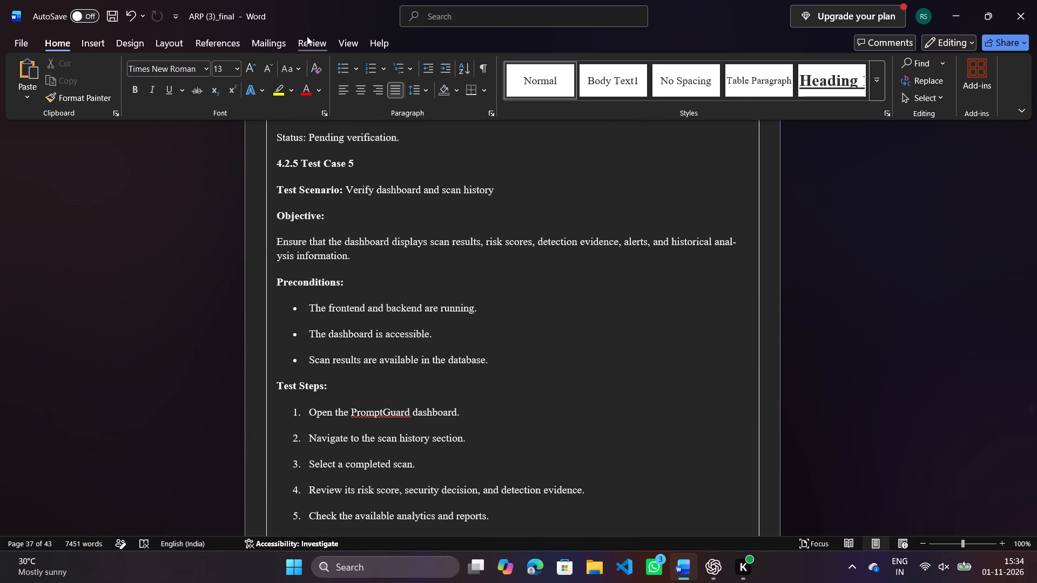
click(393, 301)
scroll(393, 301, down, 1)
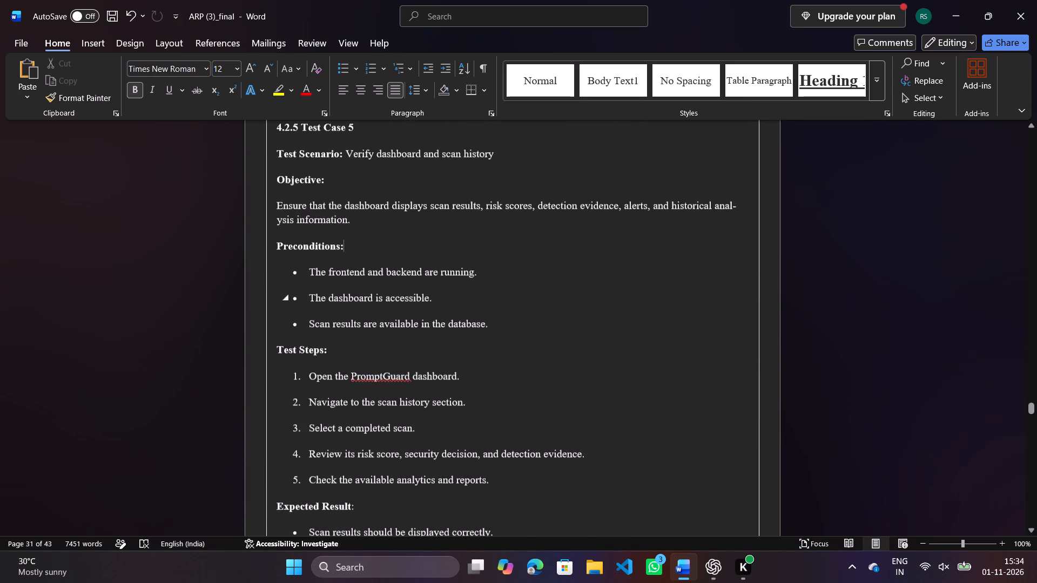
click(379, 290)
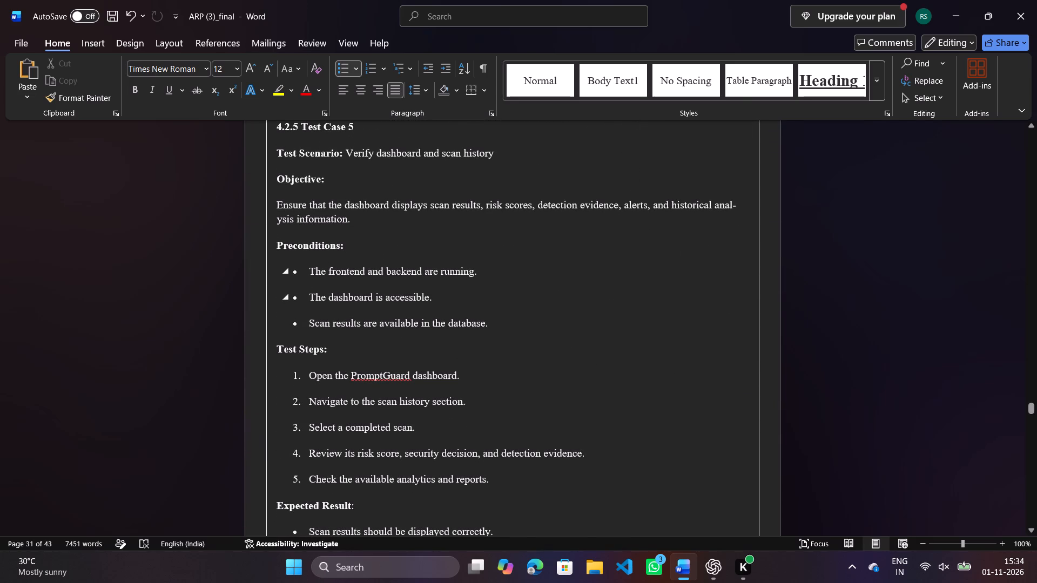
click(379, 377)
scroll(379, 377, down, 1)
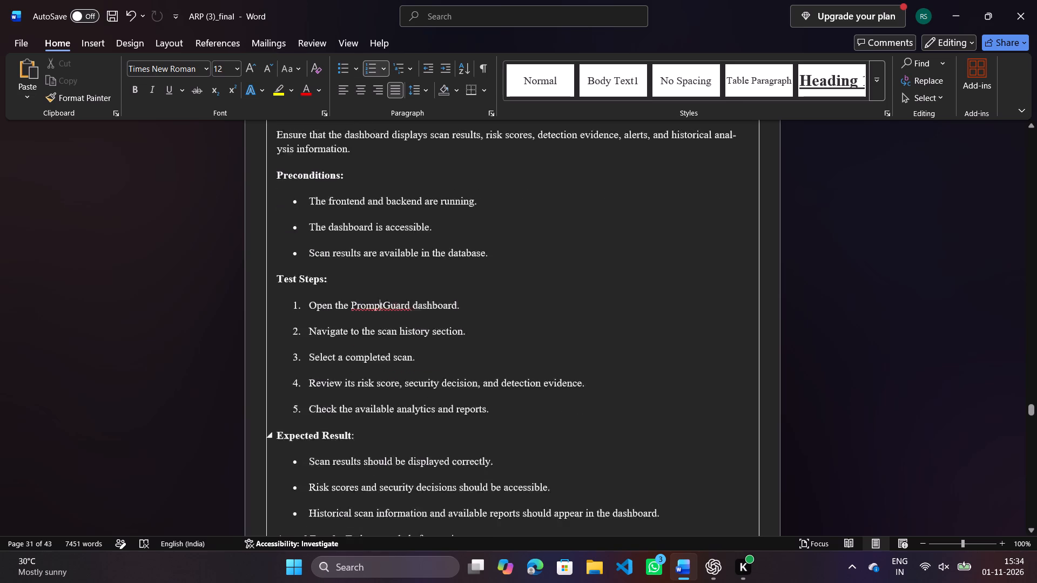
scroll(379, 377, down, 11)
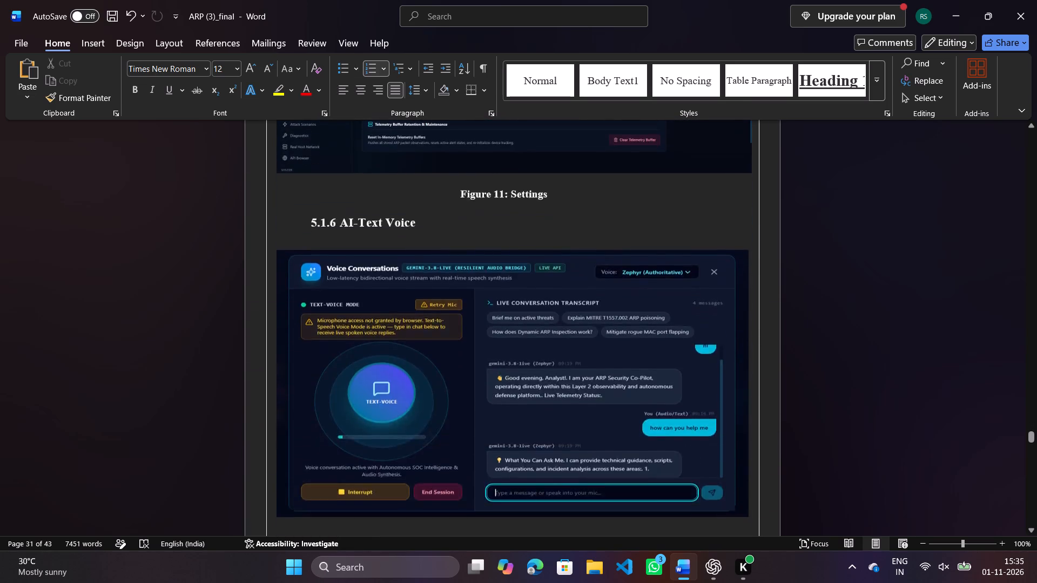
scroll(379, 377, down, 5)
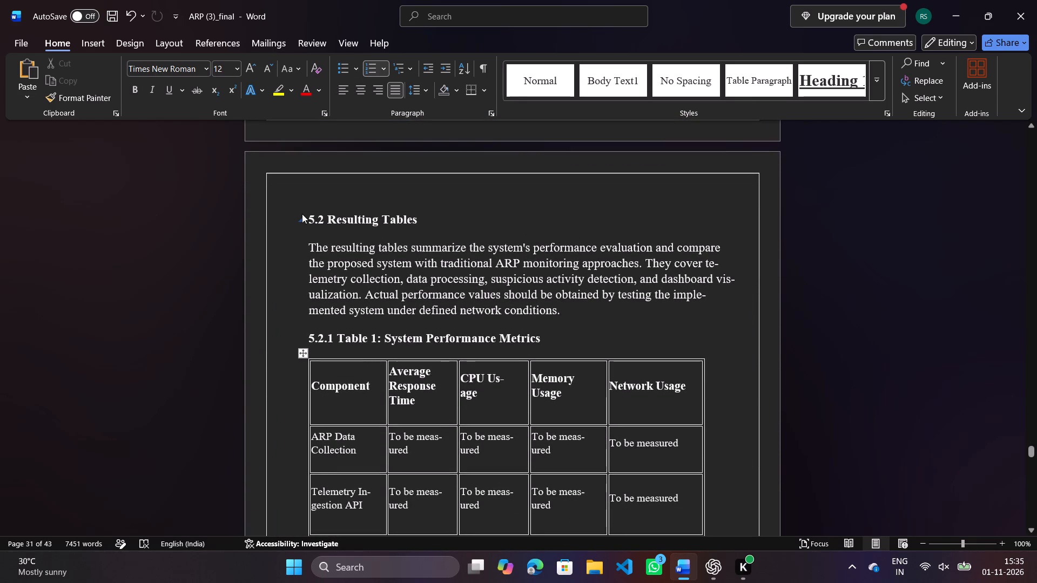
drag(307, 216, 616, 571)
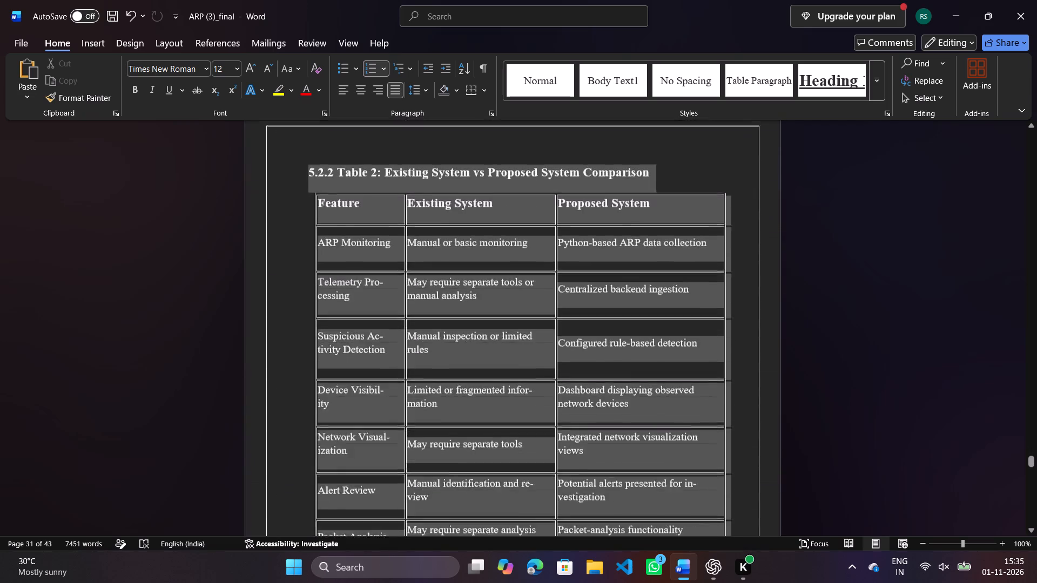
drag(616, 571, 658, 311)
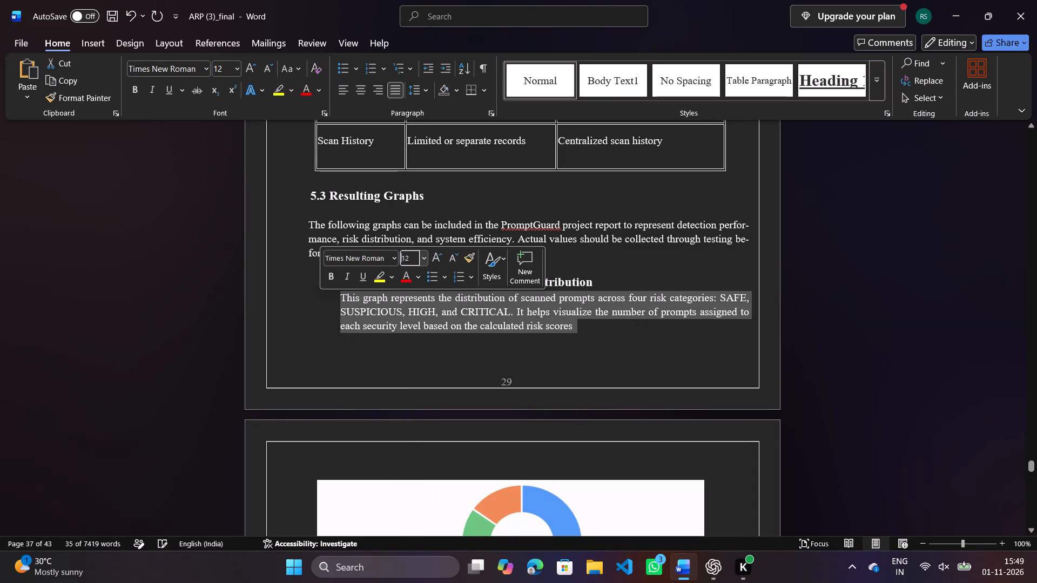
Remove the left indents from the 5.3.1 Prompt Risk-Level Distribution heading and its description paragraph.
drag(376, 310, 289, 307)
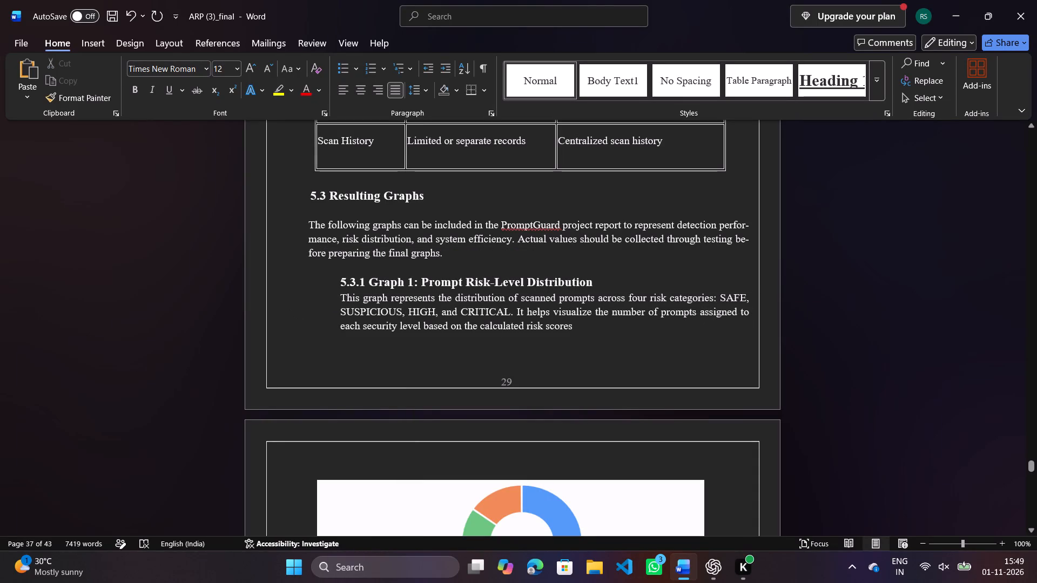
click(340, 299)
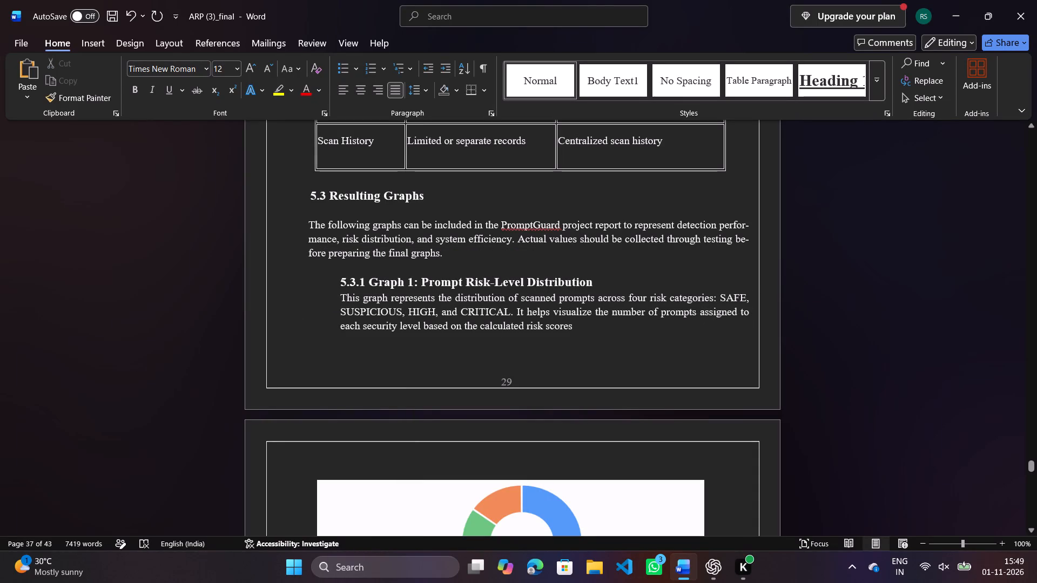
click(341, 277)
key(BackSpace)
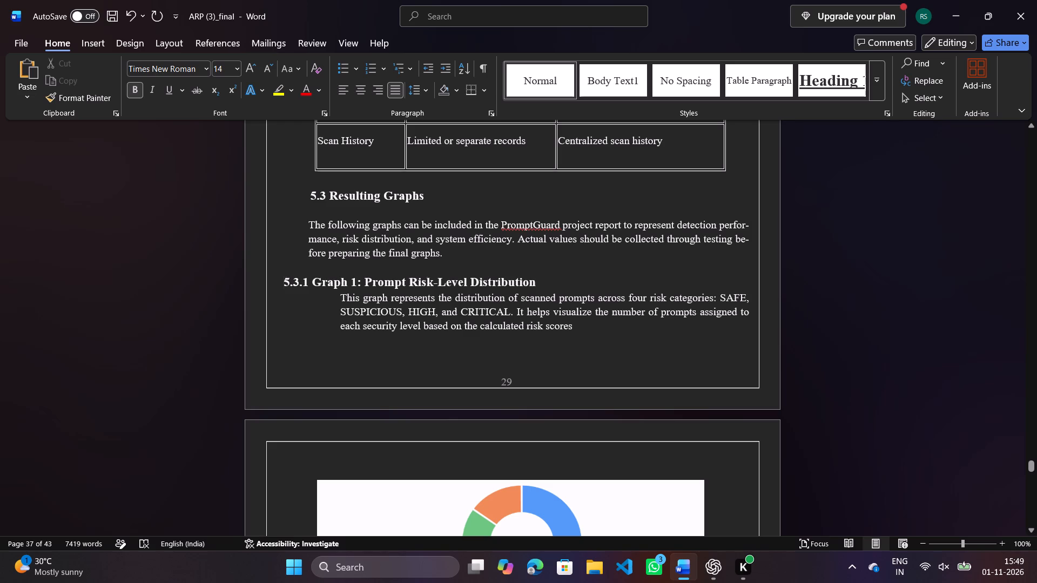
click(341, 293)
key(BackSpace)
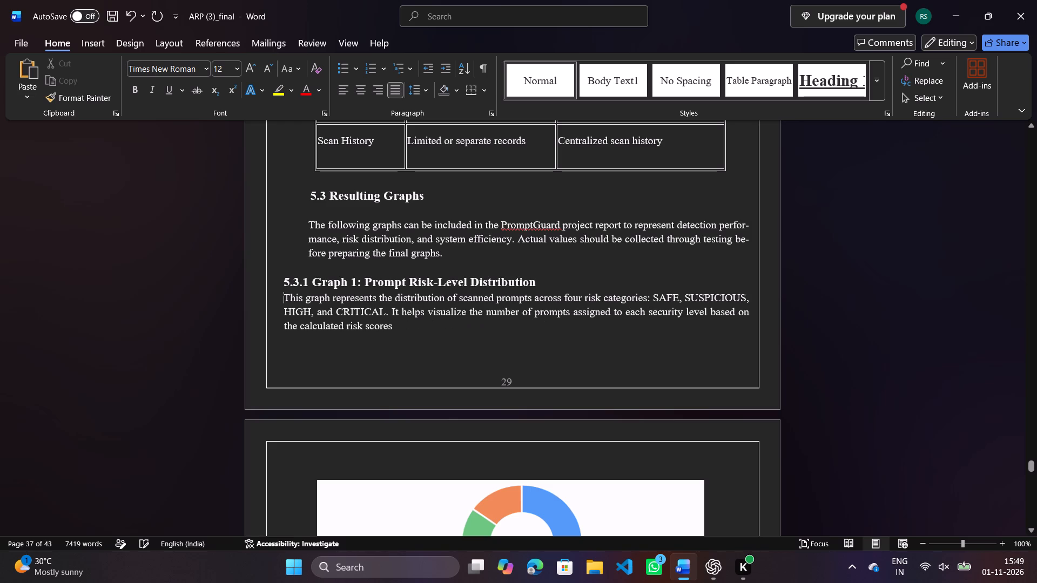
Insert six spaces before "This graph represents" in the 5.3.1 description and five spaces before "CIOUS" at the start of its second line.
key(space)
key(space)
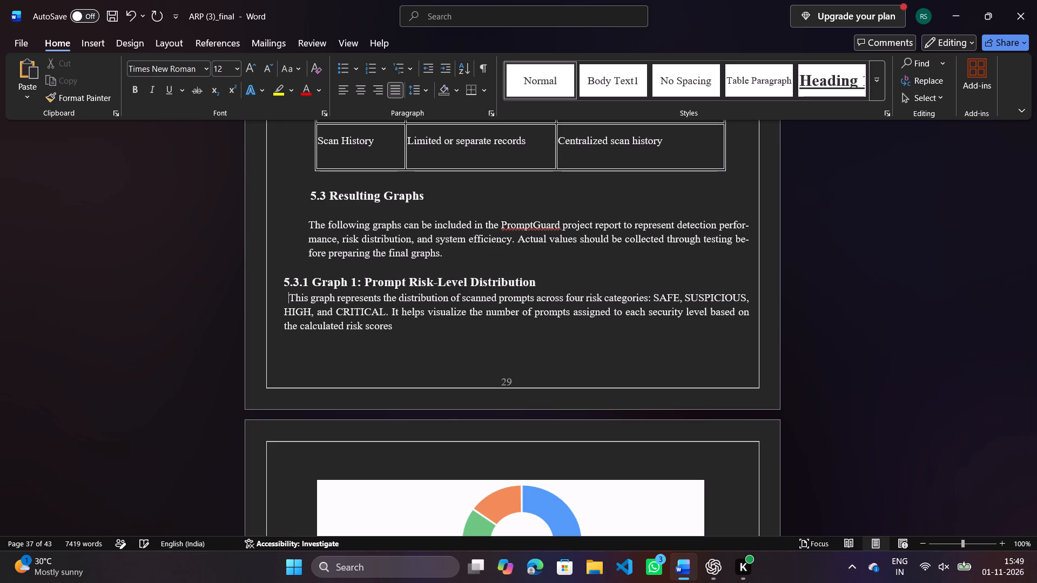
key(space)
key(space)
key(space)
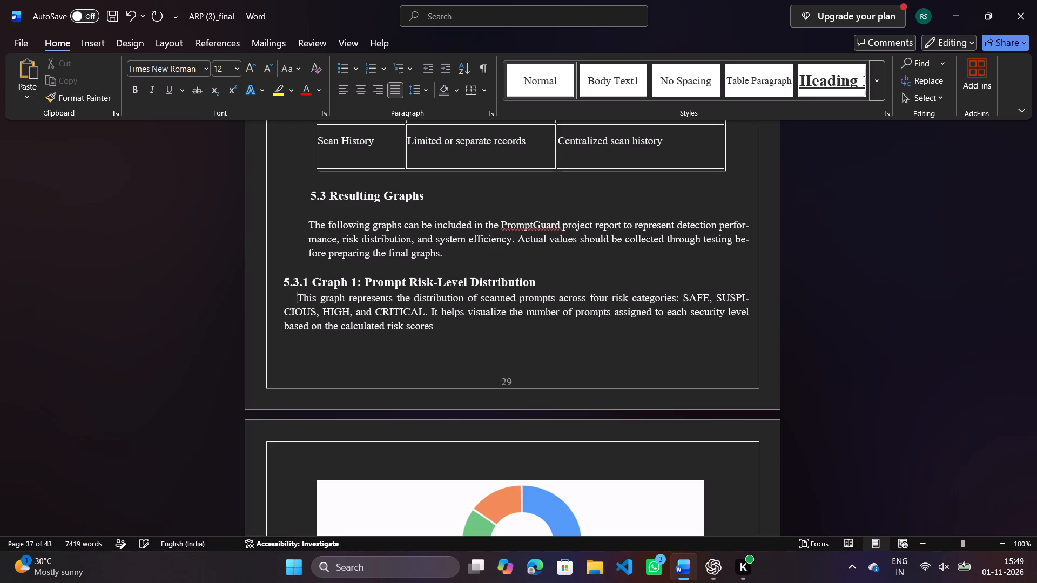
key(space)
click(281, 311)
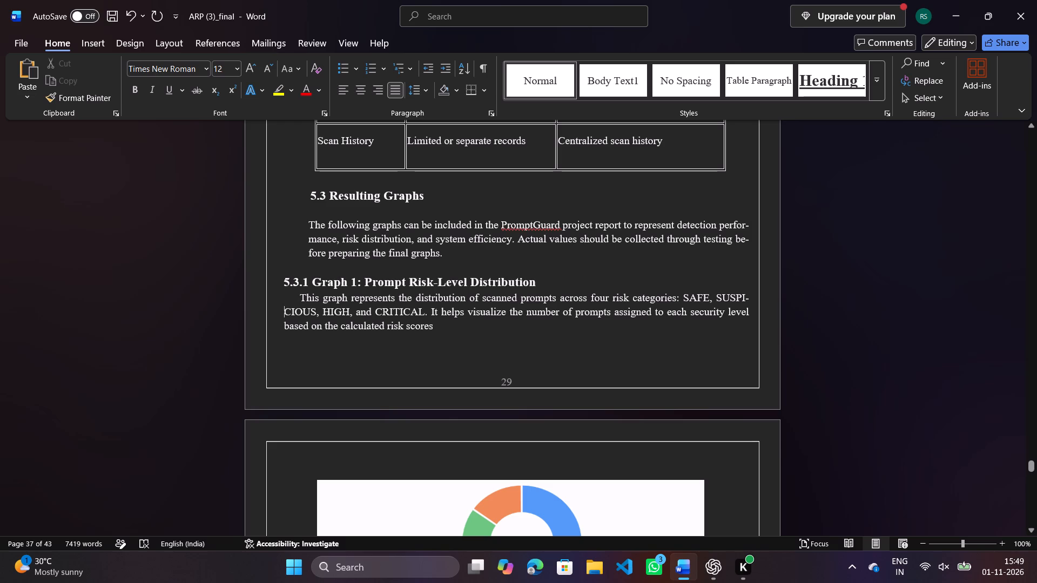
key(space)
key(space)
key(space)
key(space)
key(space)
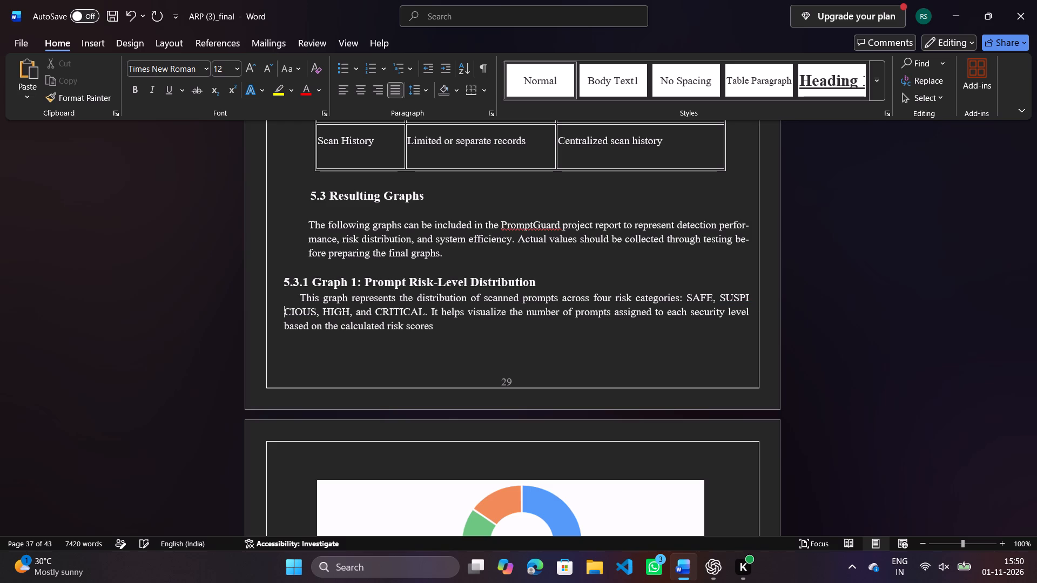
click(445, 375)
Keep the 5.3.1 description paragraph justified and adjust its line spacing.
drag(432, 328, 296, 297)
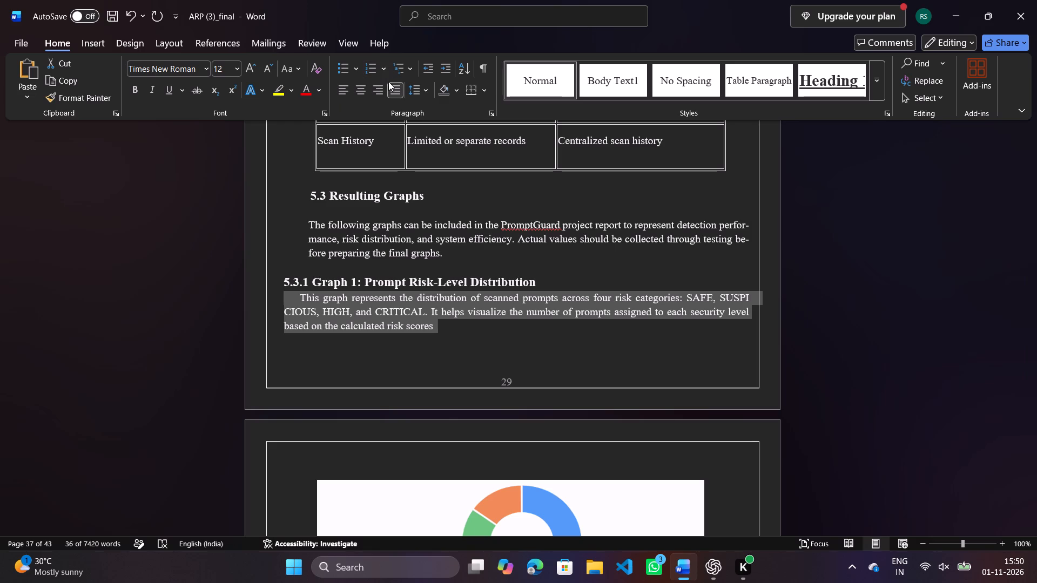
click(396, 84)
click(396, 84)
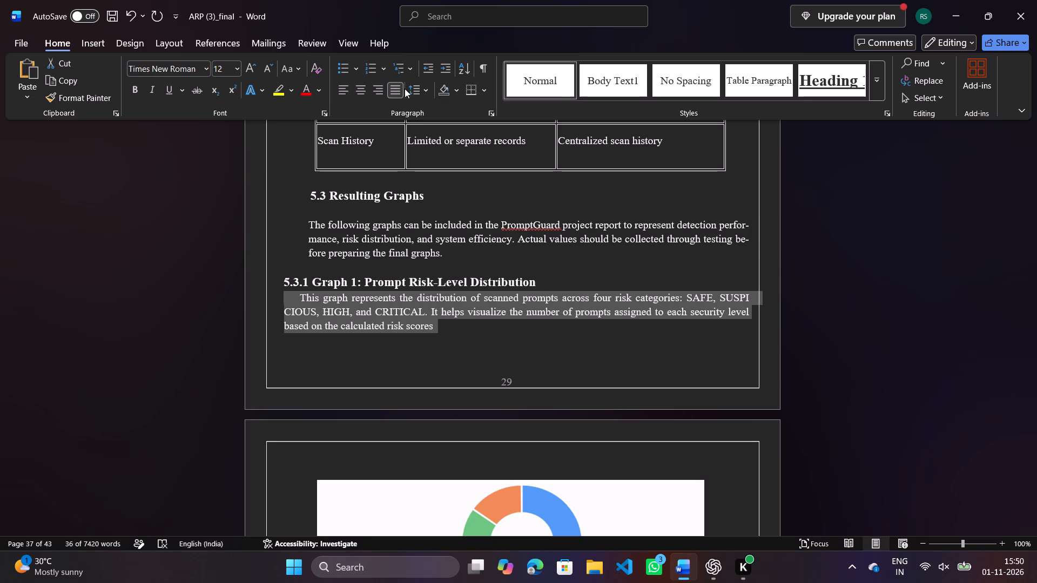
click(416, 89)
click(426, 129)
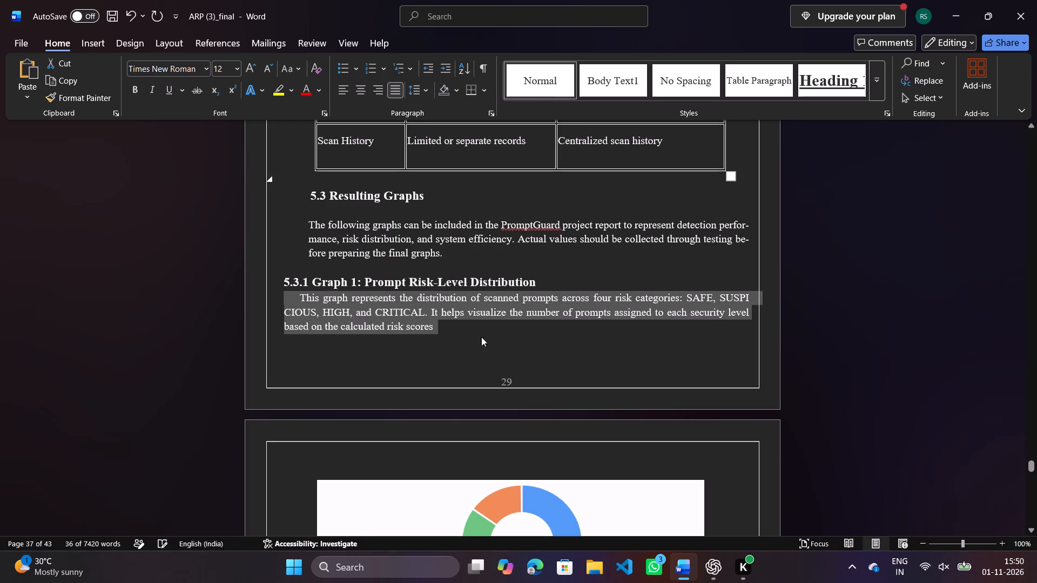
Set the line spacing of the introductory paragraph under 5.3 Resulting Graphs to 1.15.
click(497, 337)
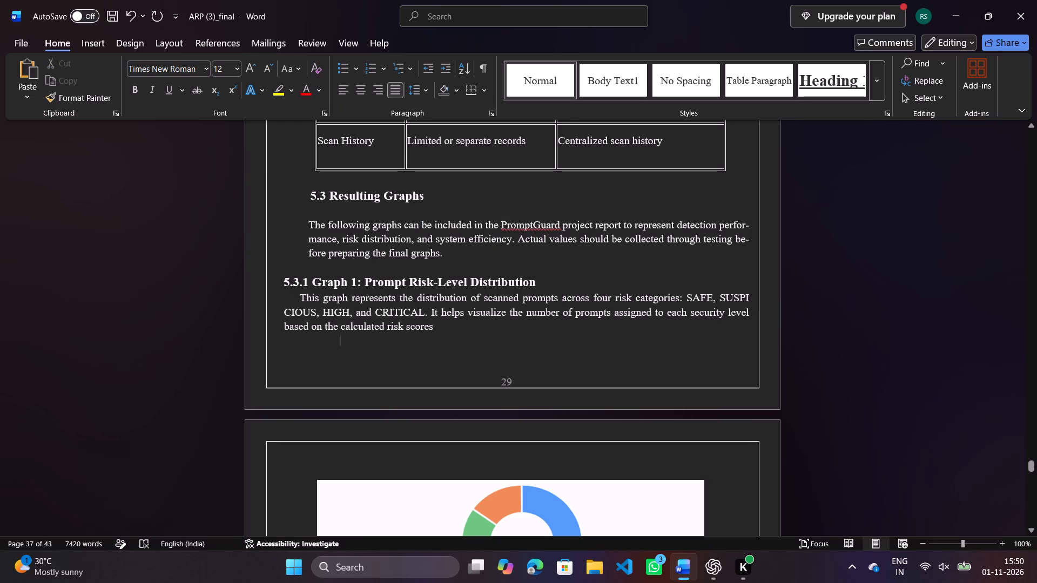
drag(442, 253, 305, 210)
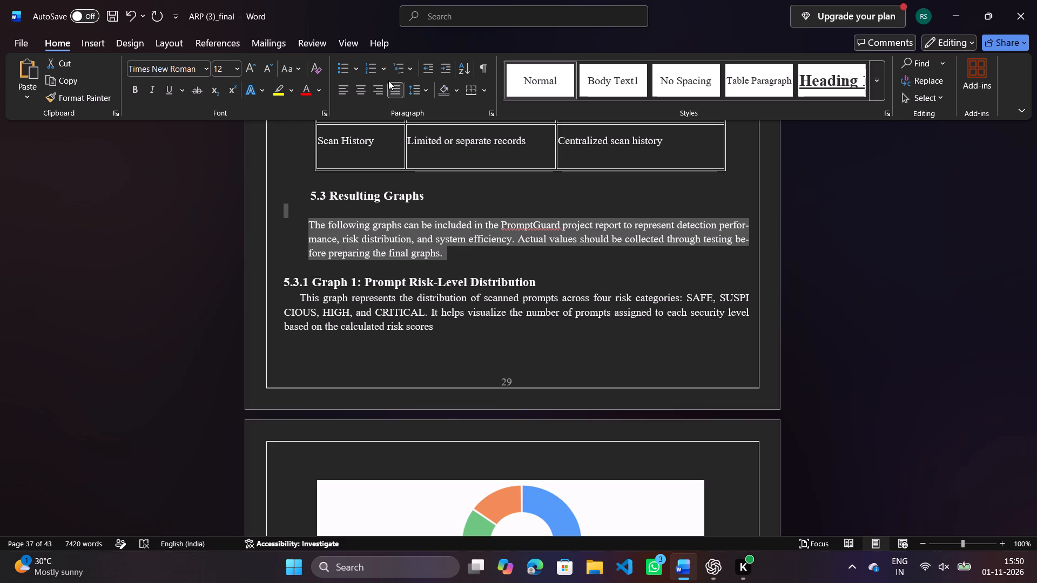
click(420, 94)
click(433, 126)
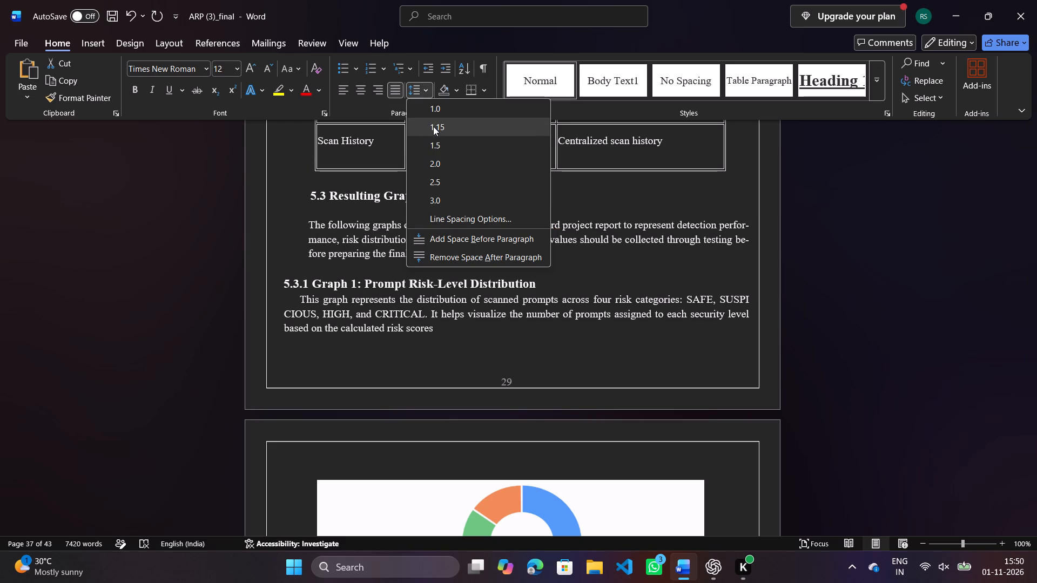
click(463, 318)
Look through the remaining report pages, from the 5.3 graphs to the references and closing poster, and return to Graph 1.
scroll(463, 318, down, 2)
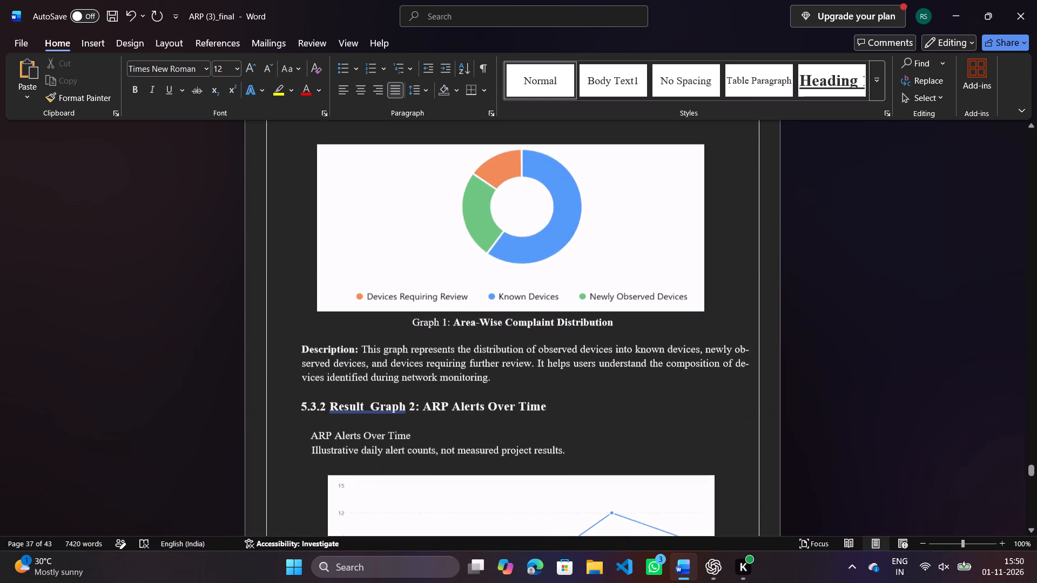
scroll(463, 318, down, 1)
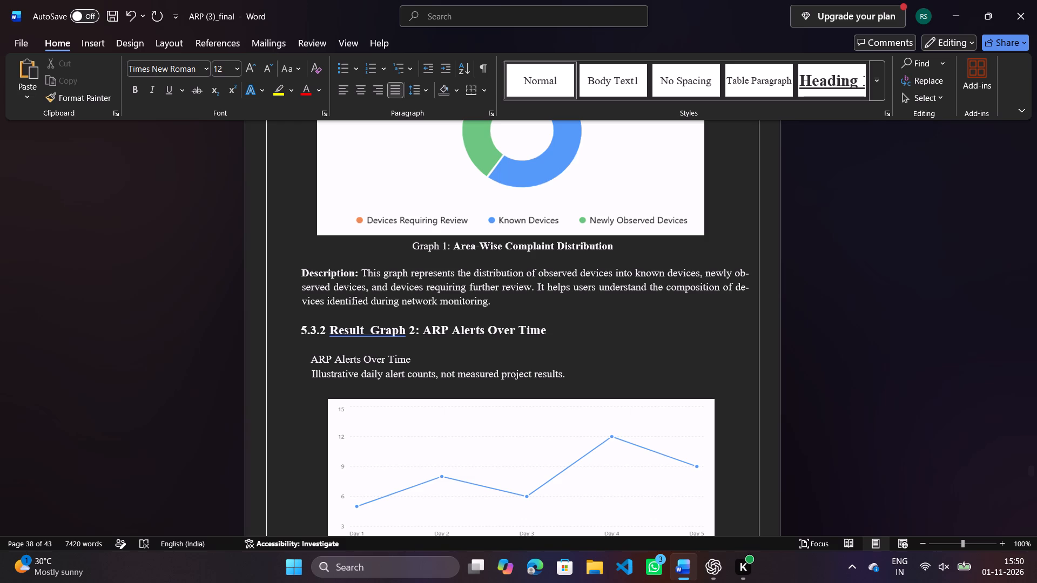
click(463, 318)
scroll(463, 318, down, 10)
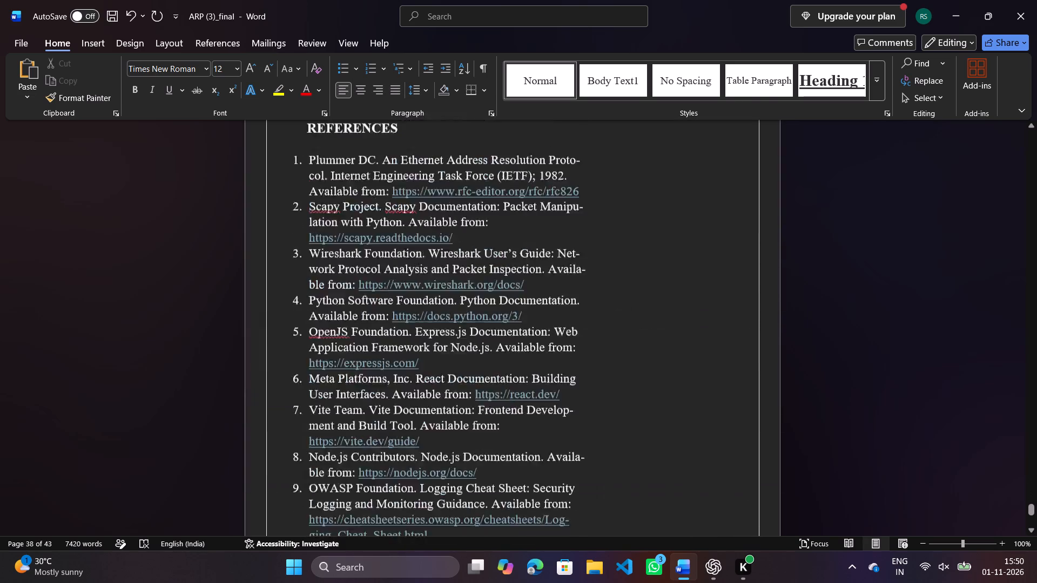
scroll(463, 318, down, 6)
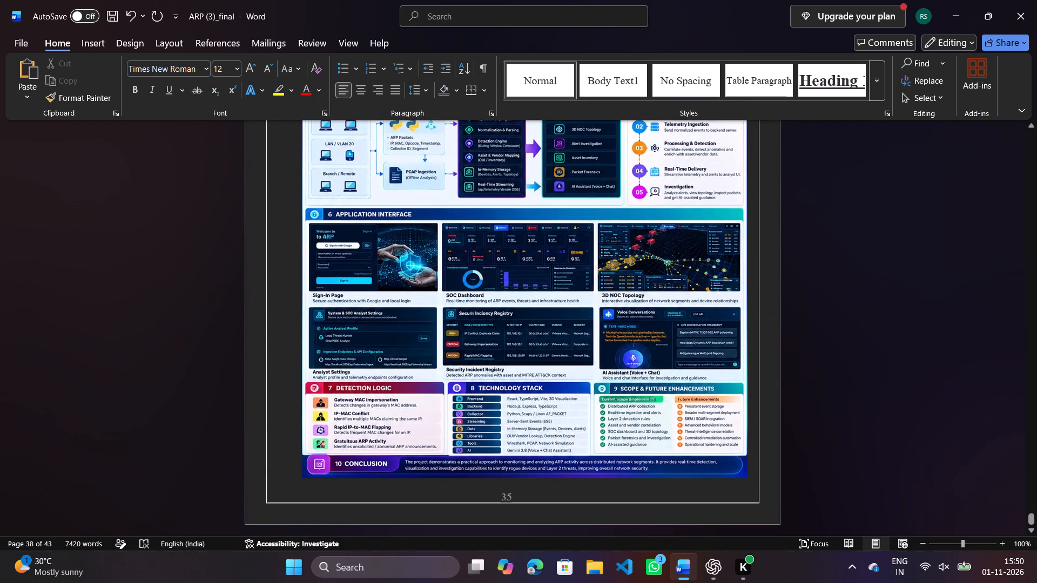
scroll(463, 318, up, 4)
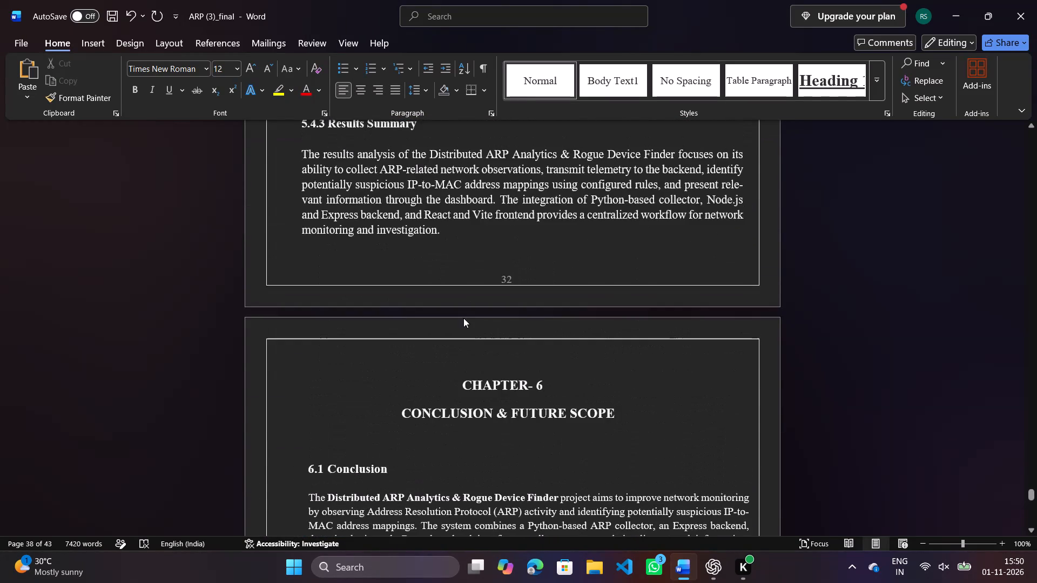
scroll(463, 318, up, 3)
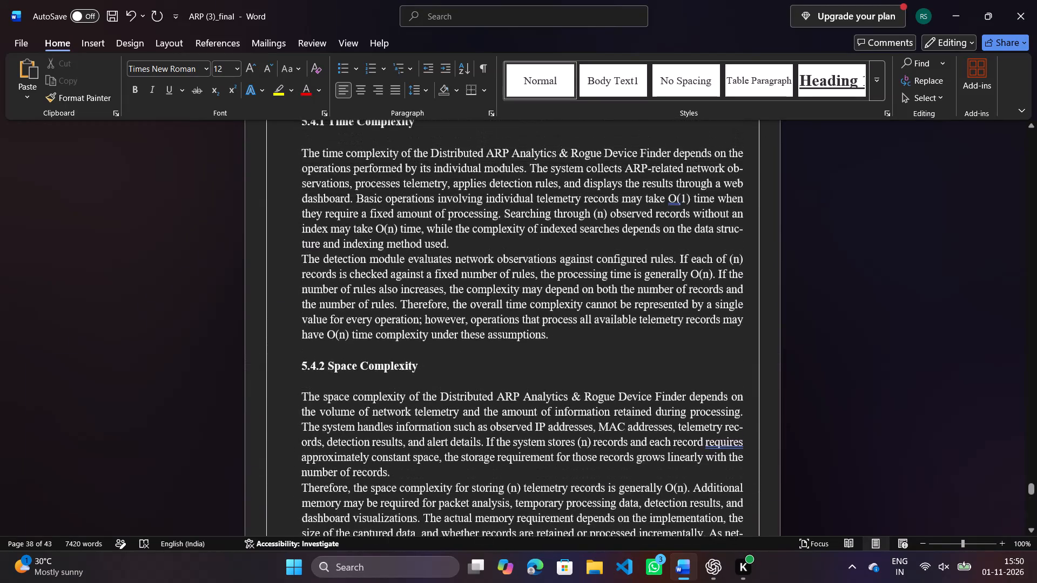
scroll(463, 318, up, 3)
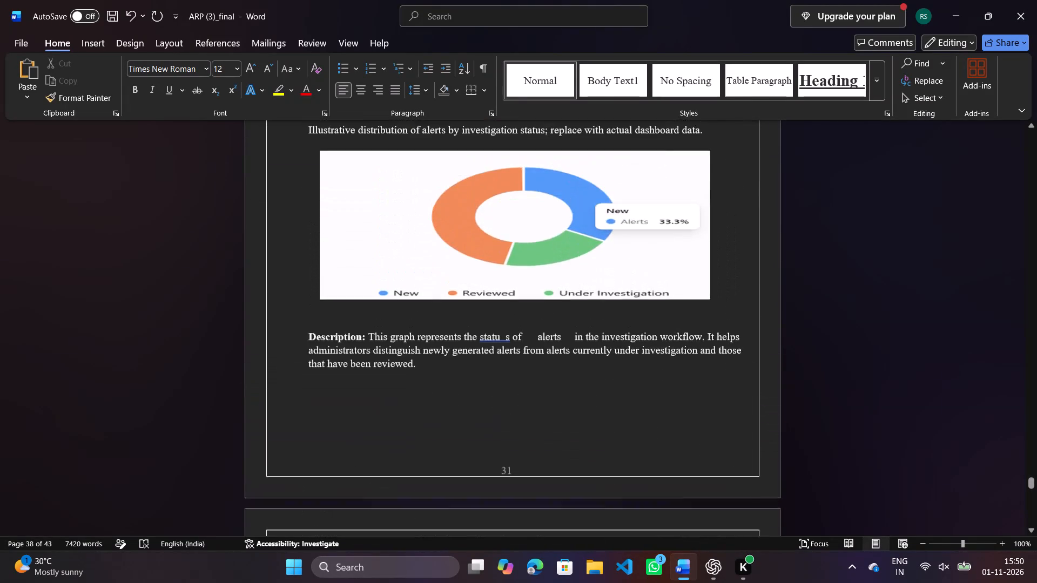
scroll(463, 318, up, 5)
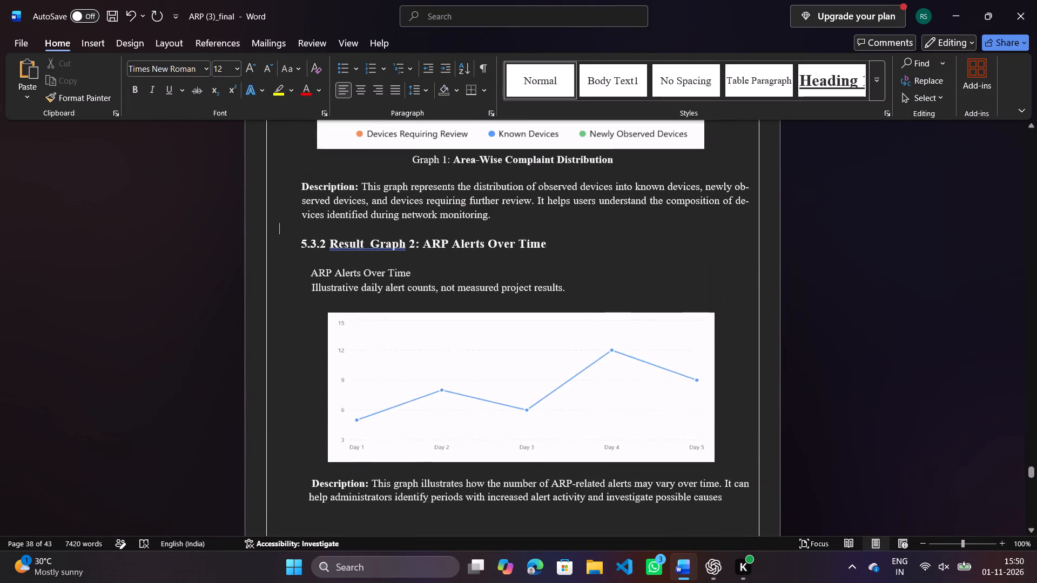
scroll(463, 318, up, 1)
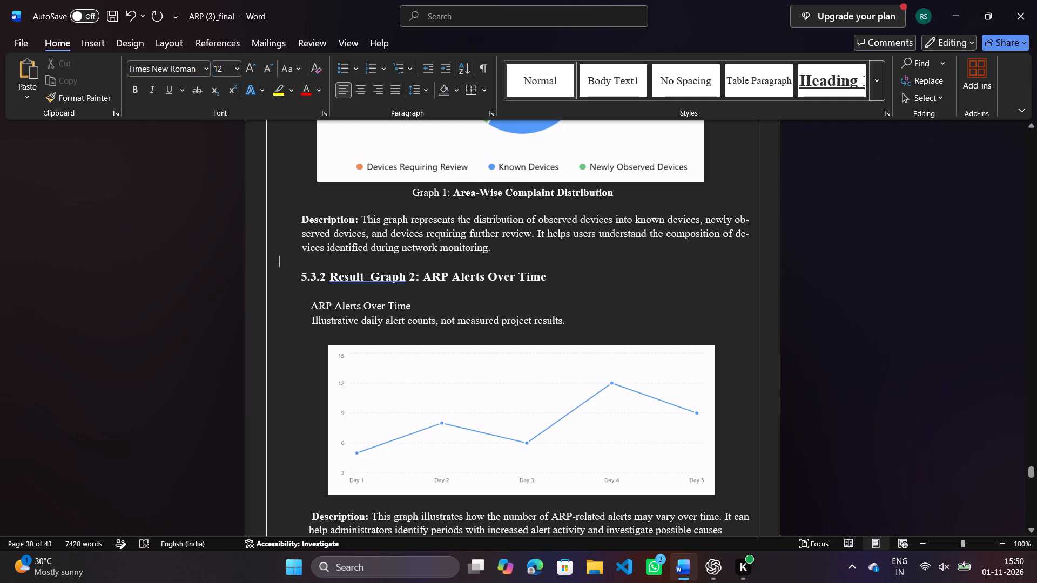
scroll(463, 318, up, 1)
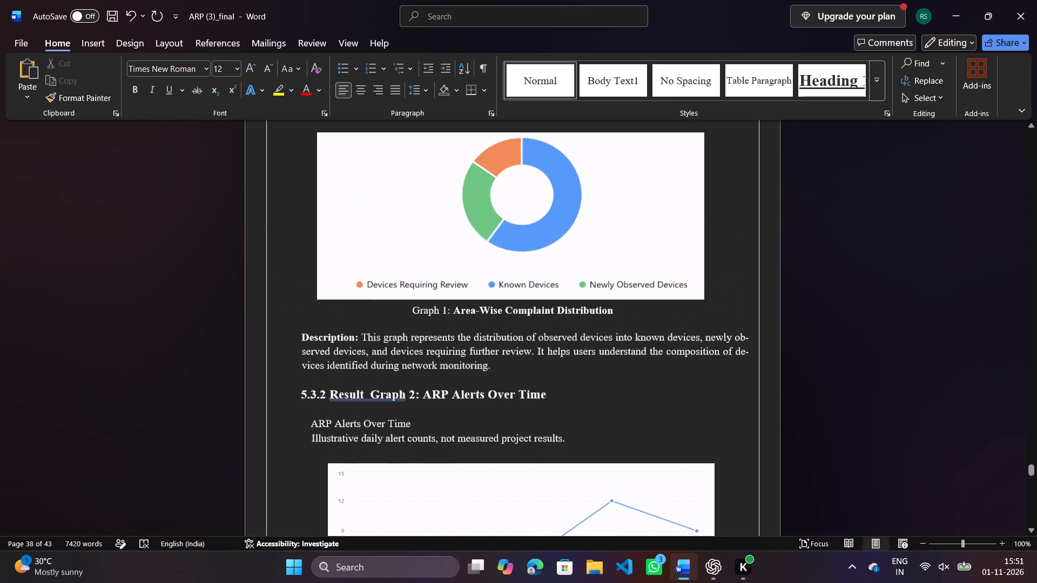
scroll(463, 318, up, 2)
Examine the graphs and descriptions in 5.3.1 to 5.3.4, continuing to the start of 5.4 Results Analysis.
scroll(463, 318, down, 1)
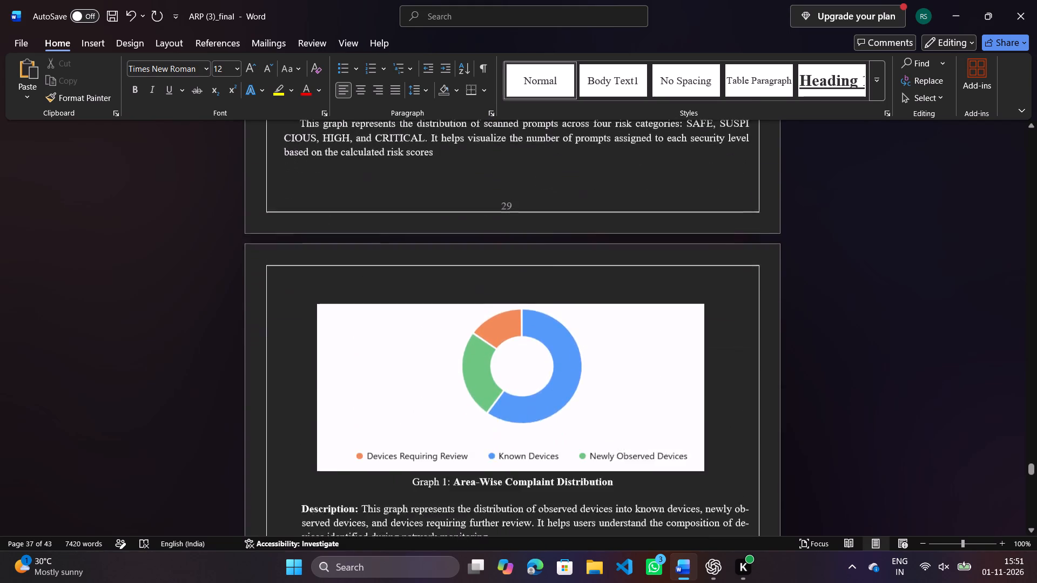
scroll(463, 318, down, 4)
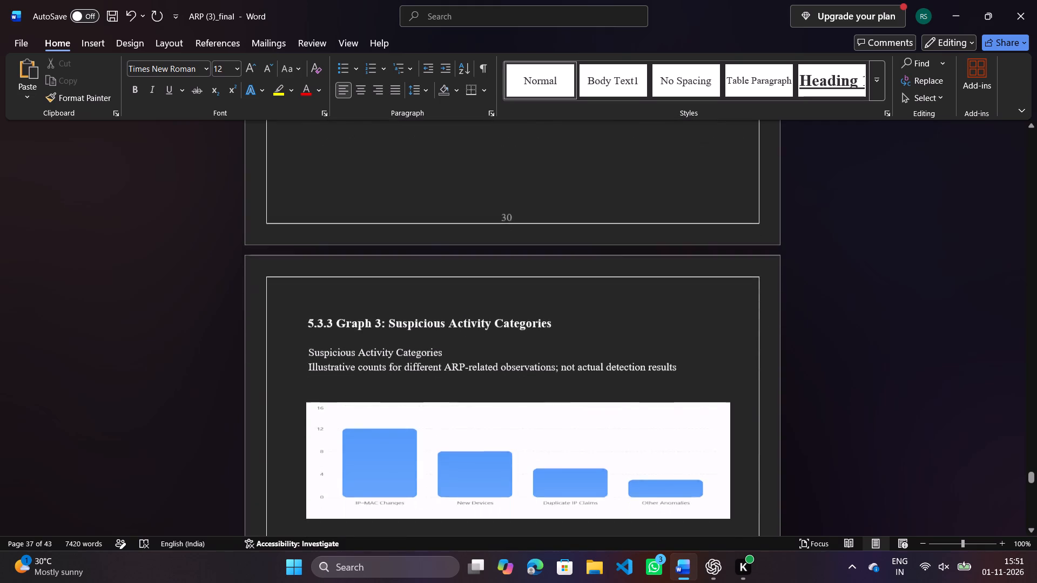
scroll(463, 318, down, 2)
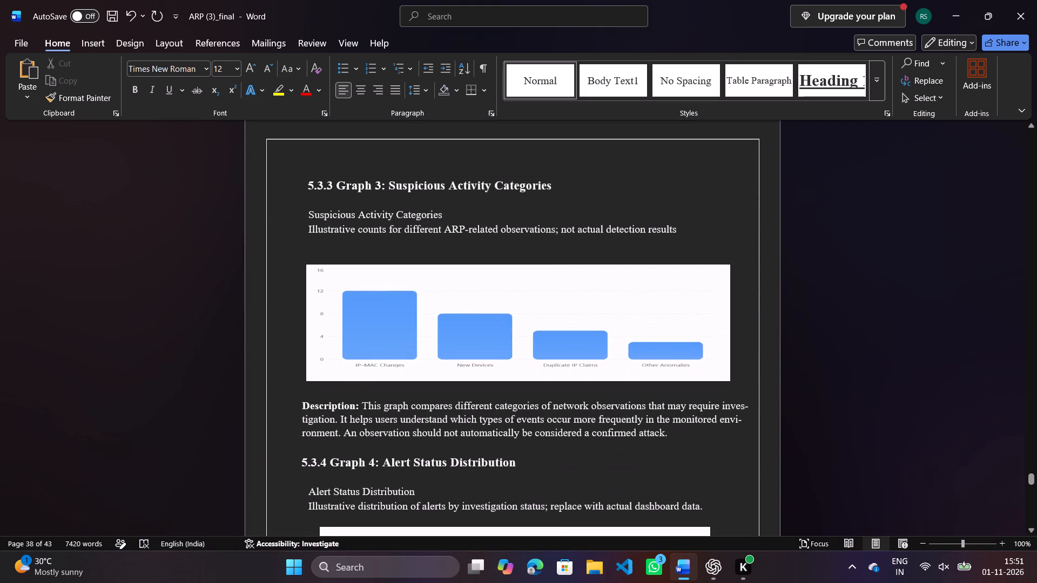
scroll(463, 318, down, 2)
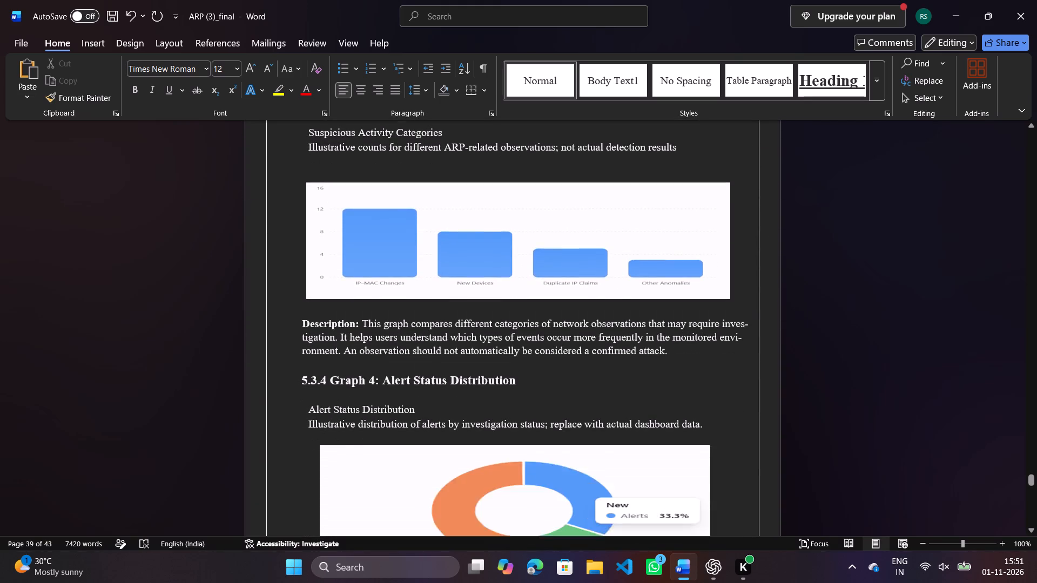
scroll(463, 318, down, 4)
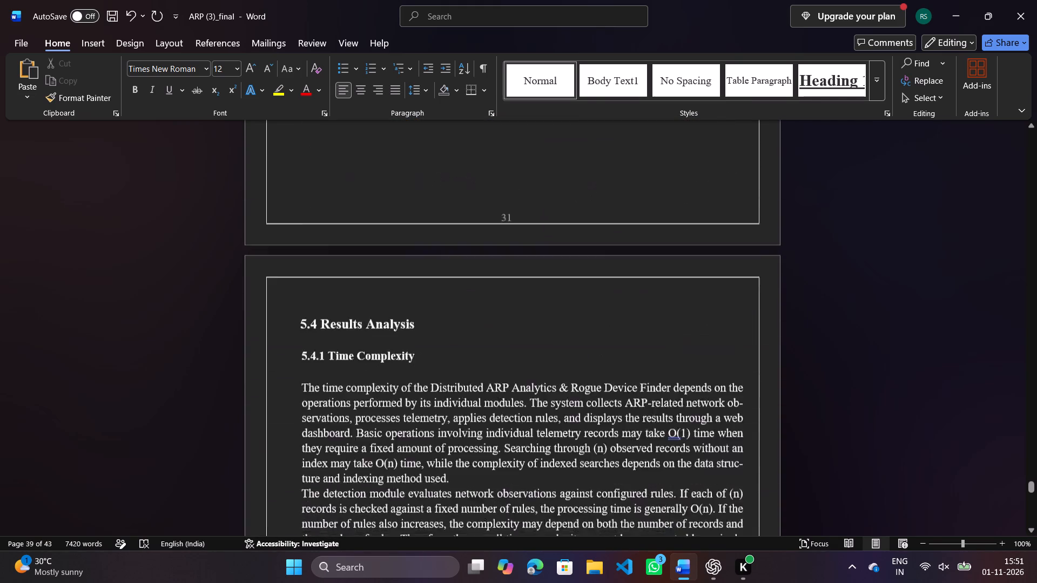
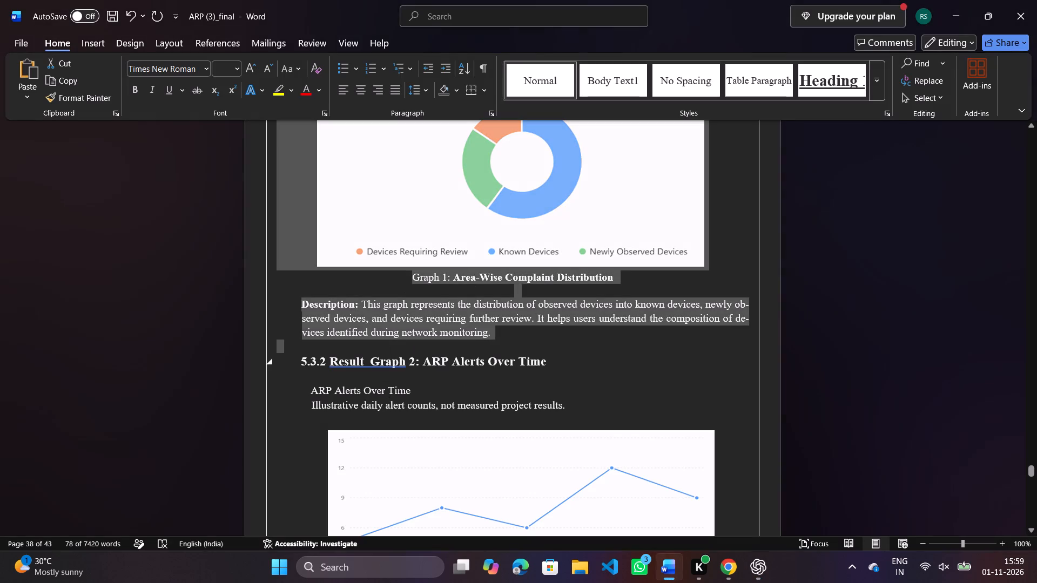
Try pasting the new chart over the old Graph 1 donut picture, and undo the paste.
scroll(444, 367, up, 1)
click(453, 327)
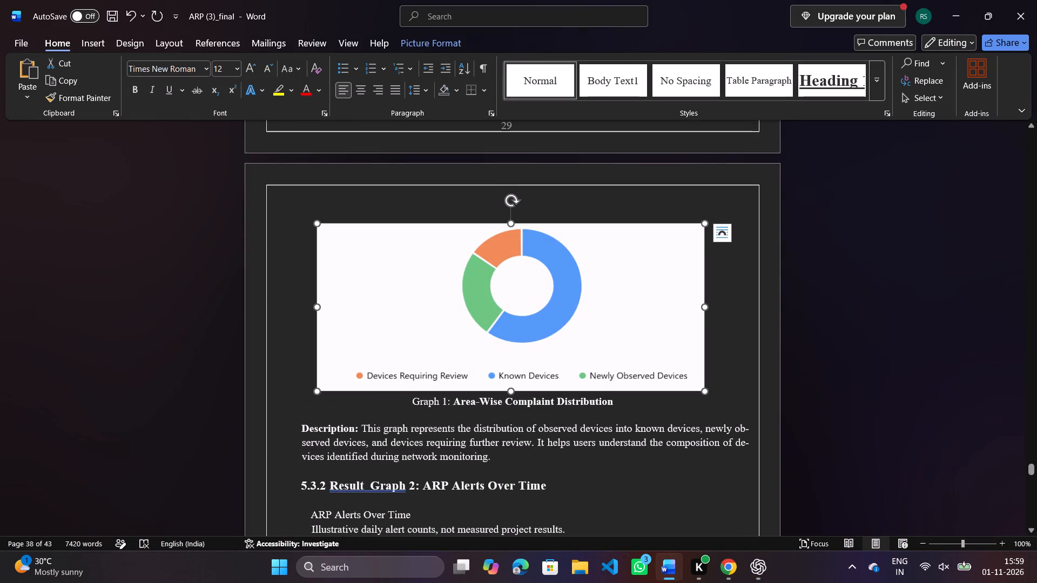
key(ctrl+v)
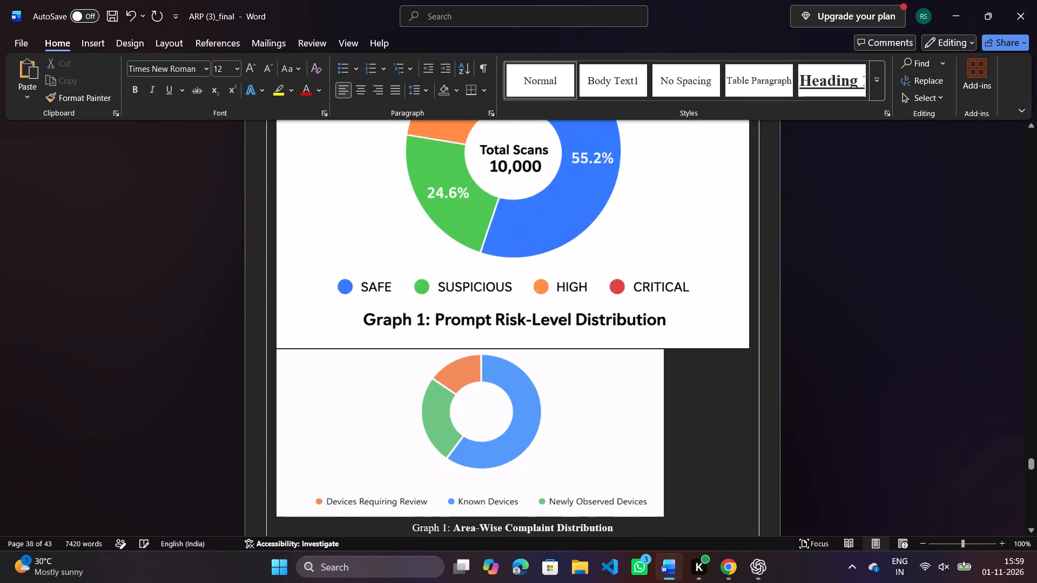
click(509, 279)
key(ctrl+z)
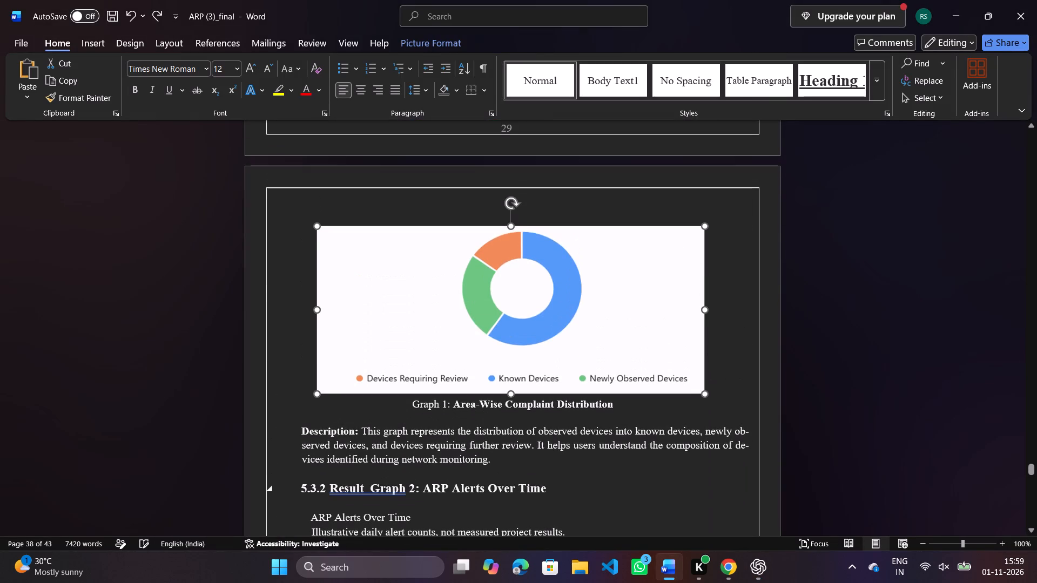
Delete the old Graph 1 device donut picture and paste the Prompt Risk-Level Distribution chart in its place.
click(481, 292)
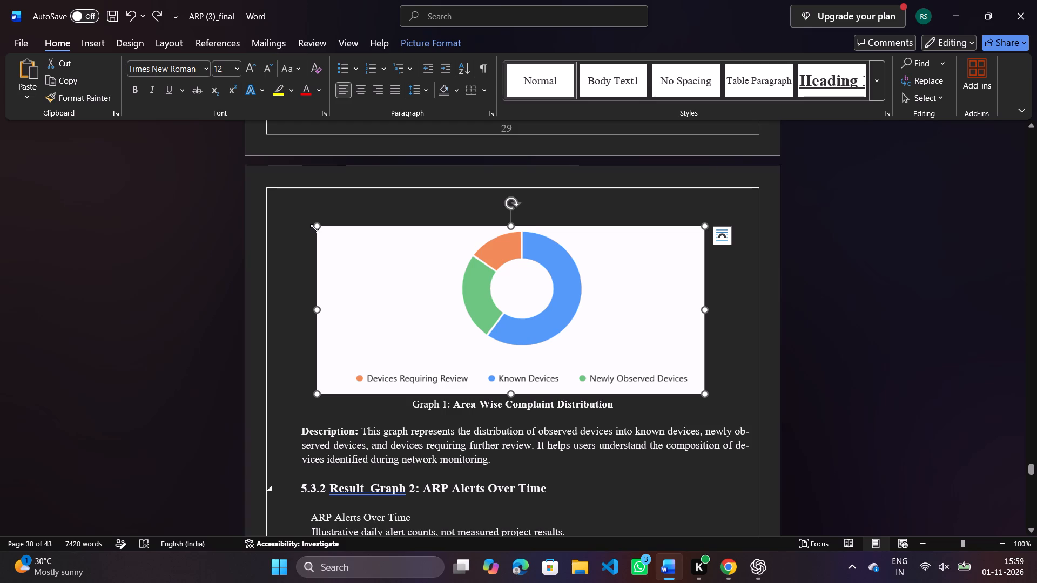
click(328, 236)
key(Delete)
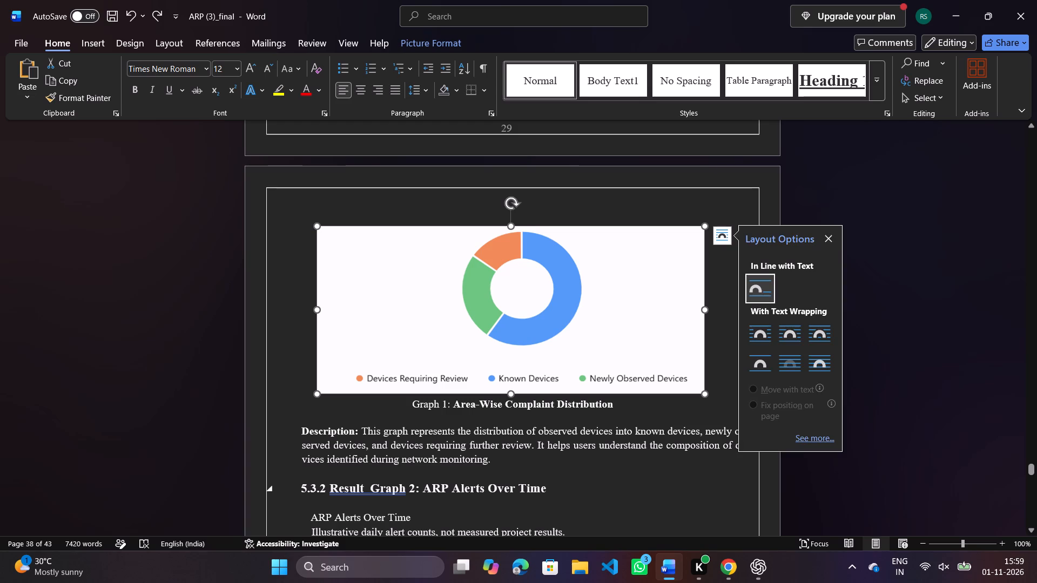
click(376, 259)
click(376, 259)
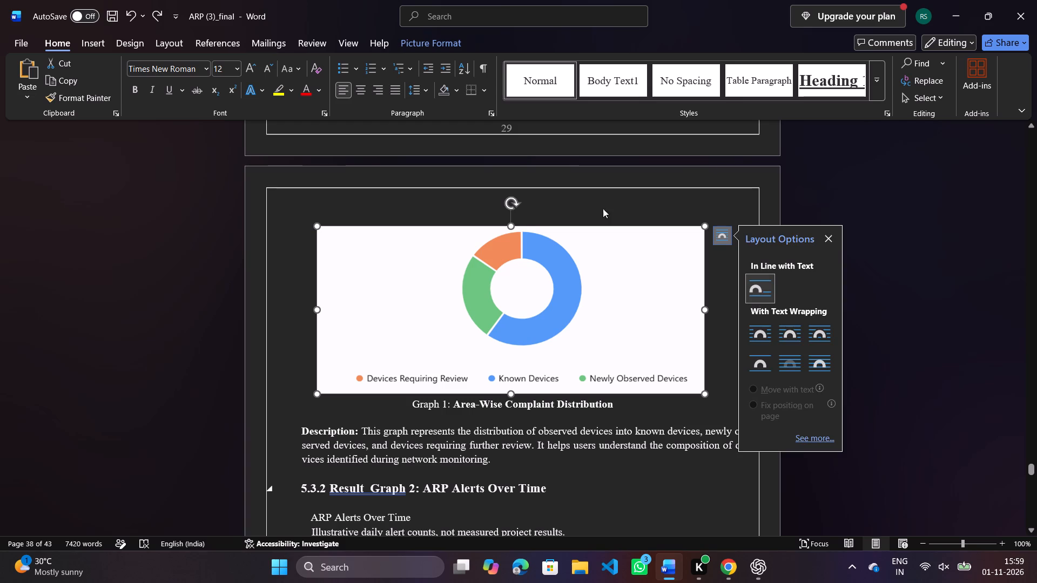
click(823, 234)
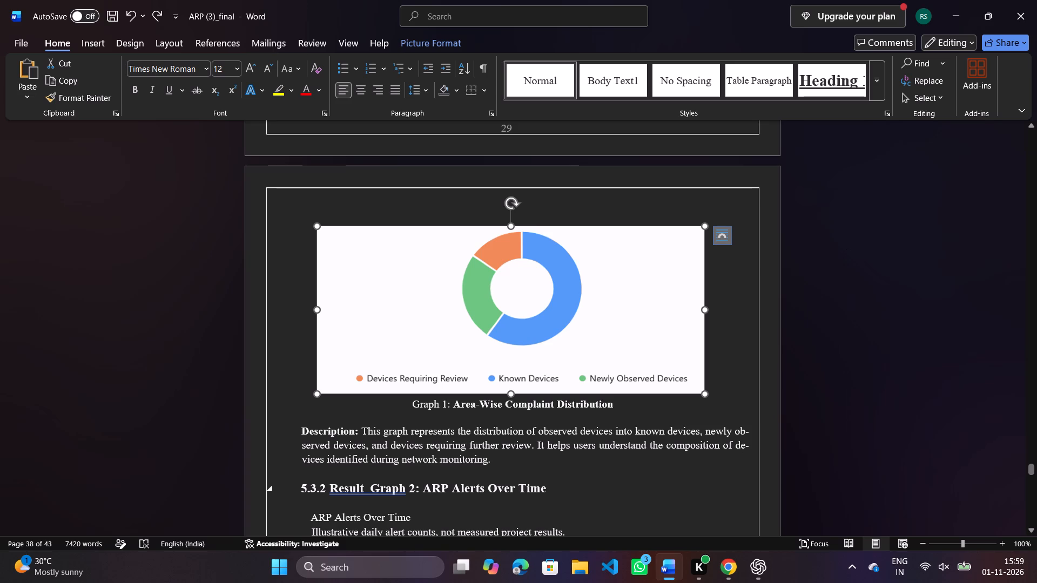
click(548, 304)
key(BackSpace)
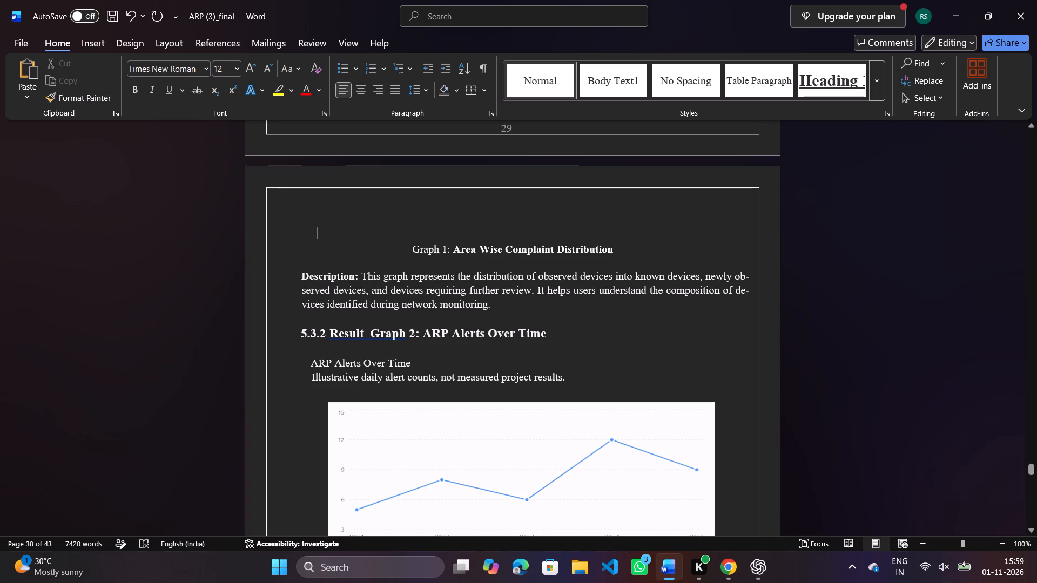
key(ctrl+v)
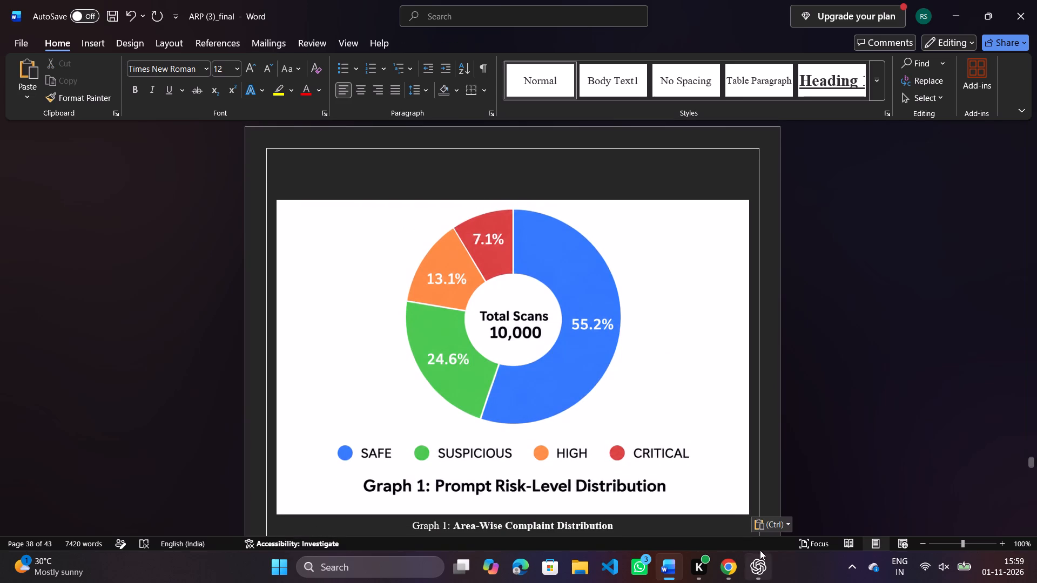
Shrink the pasted chart to roughly three quarters of its width, and flatten its height so it sits compactly above the Graph 1 caption.
click(729, 498)
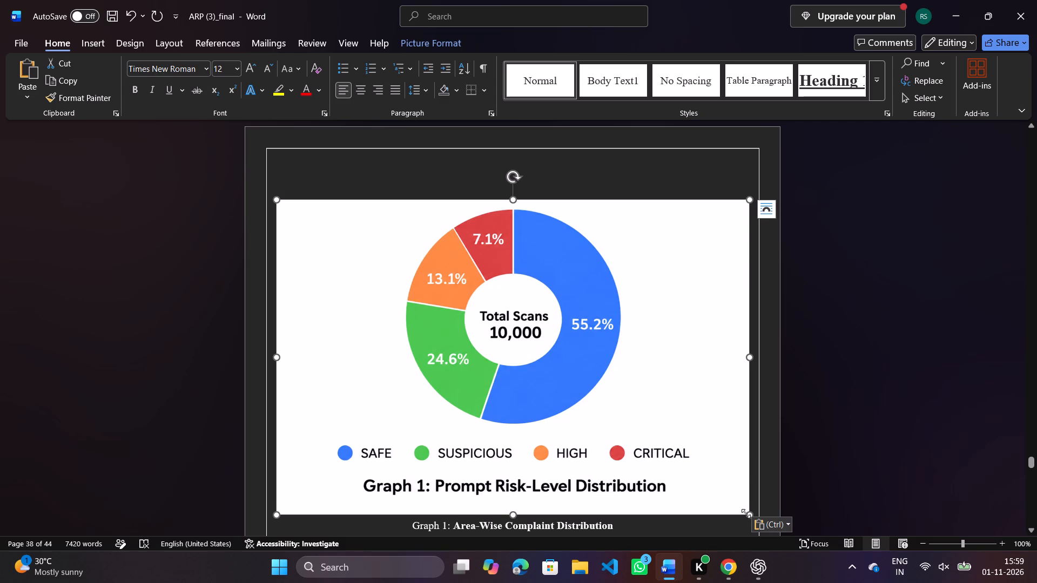
drag(746, 513, 671, 278)
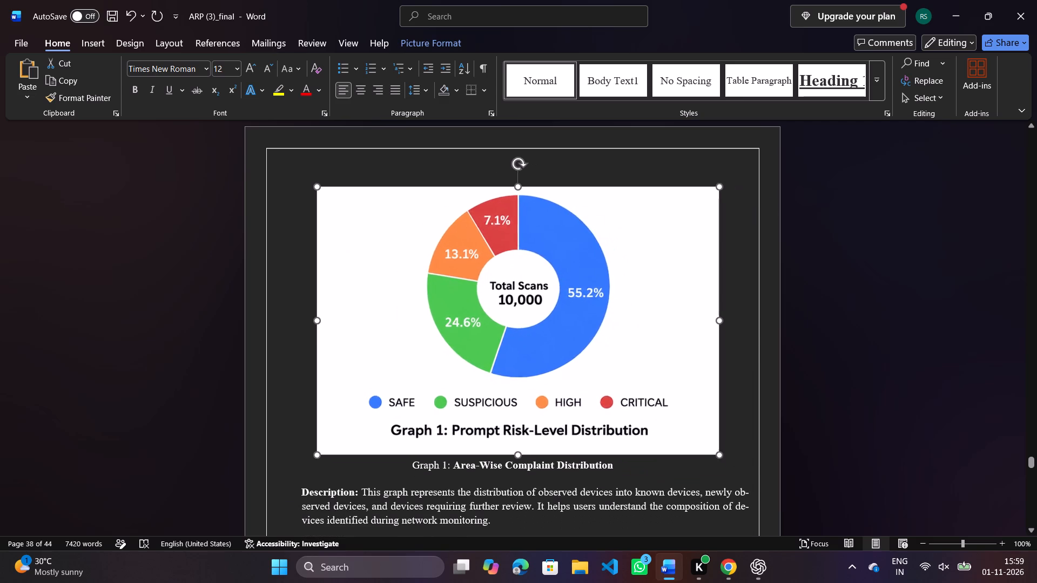
drag(671, 278, 654, 238)
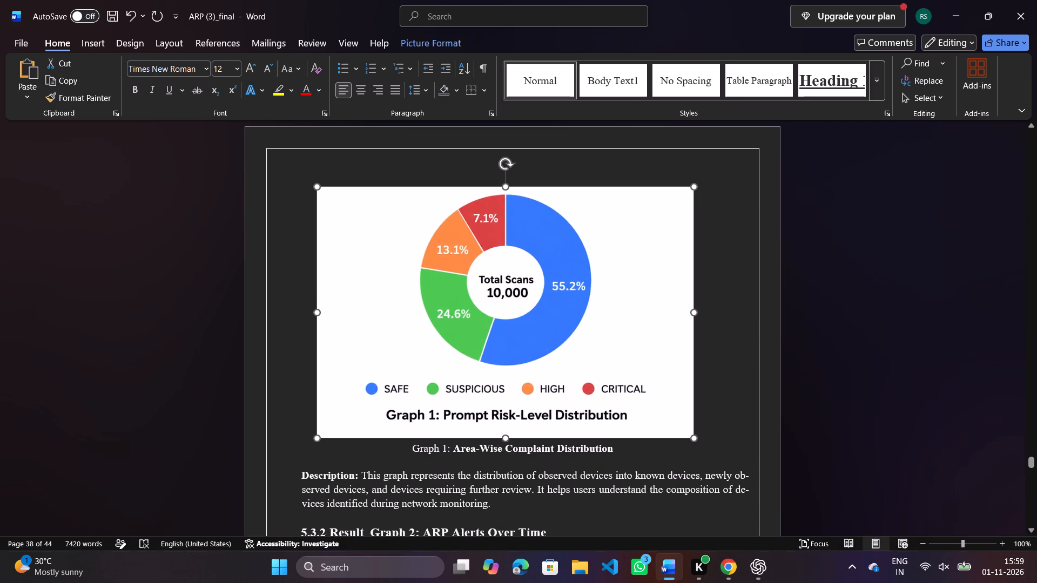
drag(654, 238, 649, 230)
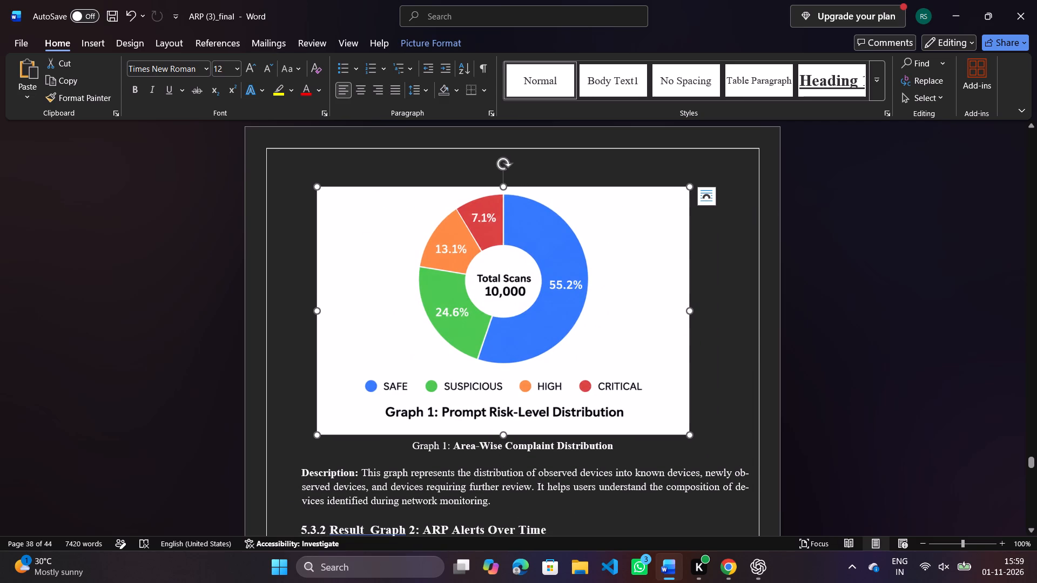
drag(502, 435, 514, 368)
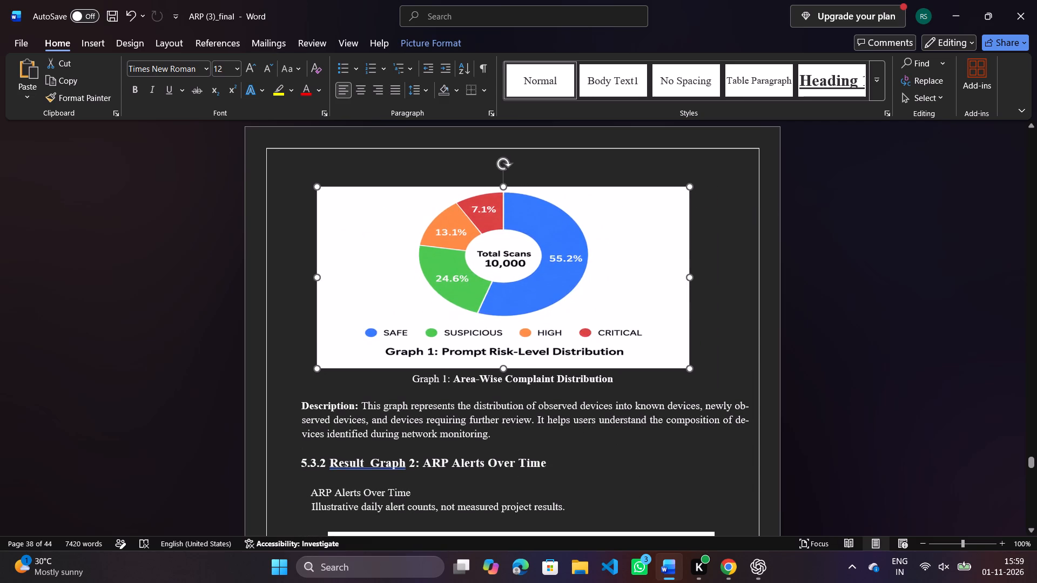
drag(514, 368, 514, 381)
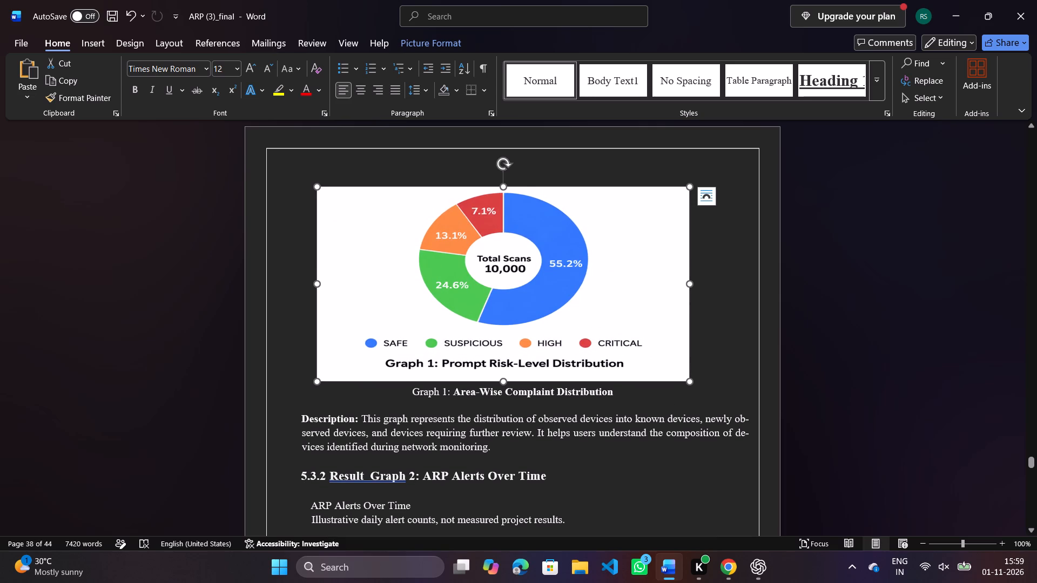
drag(313, 283, 335, 280)
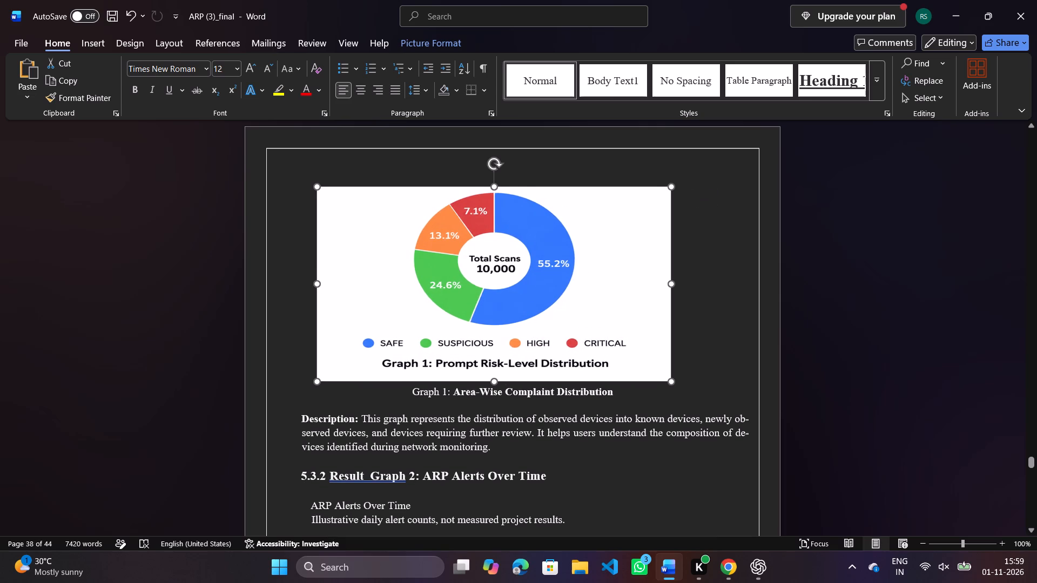
drag(335, 280, 333, 280)
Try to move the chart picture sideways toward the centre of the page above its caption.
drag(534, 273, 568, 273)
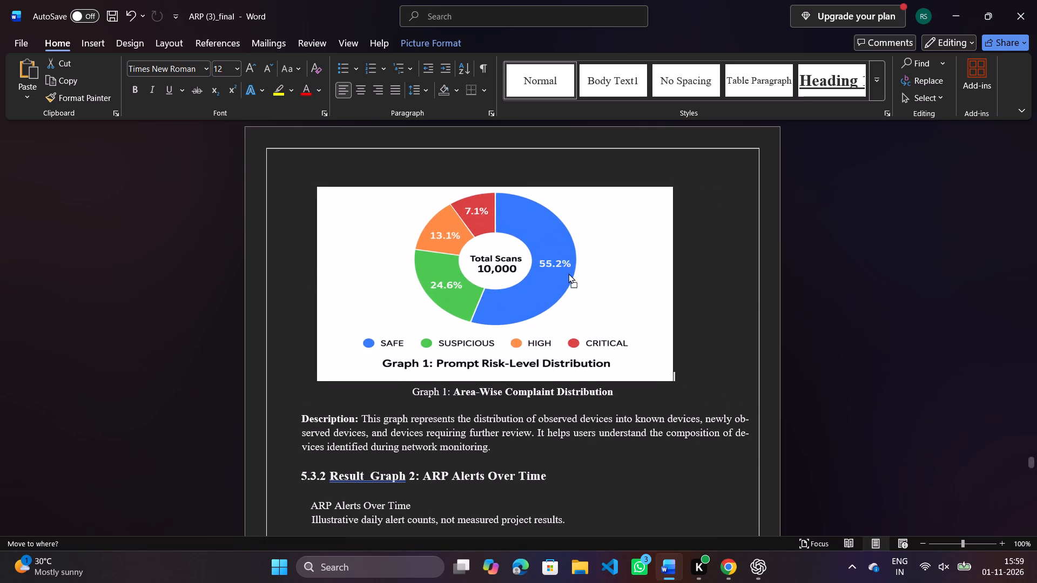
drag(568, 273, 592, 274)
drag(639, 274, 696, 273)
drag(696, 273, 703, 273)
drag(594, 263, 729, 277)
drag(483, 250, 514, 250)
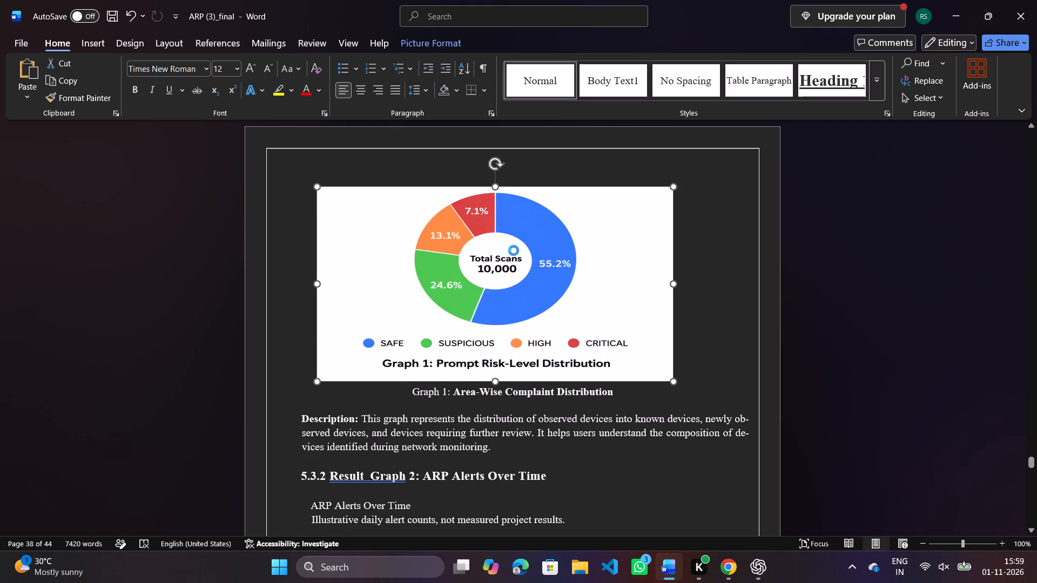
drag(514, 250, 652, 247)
Reduce the chart picture's height slightly by adjusting its upper edge.
drag(494, 187, 513, 189)
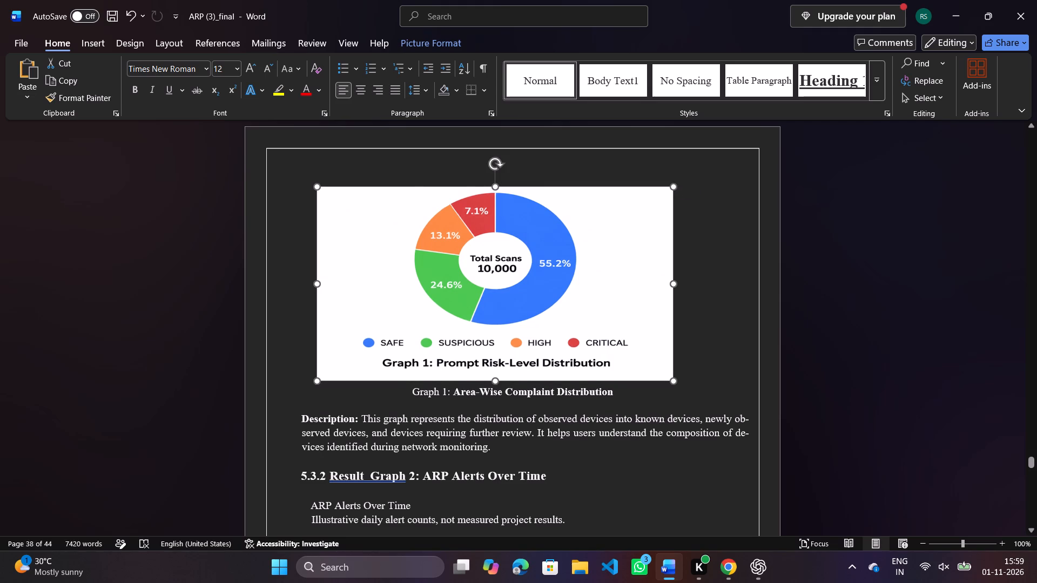
drag(513, 189, 527, 192)
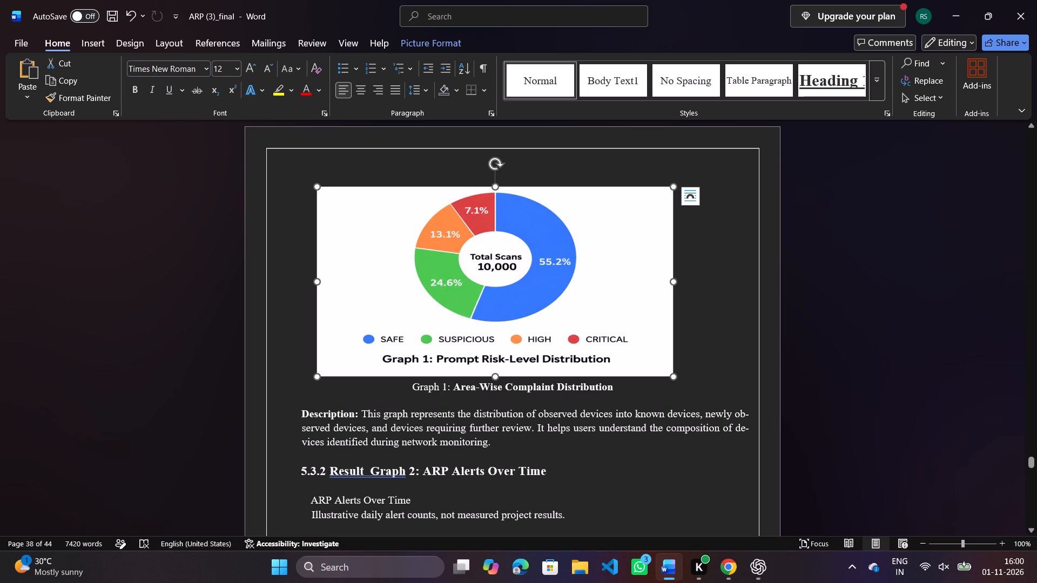
click(728, 342)
scroll(728, 342, up, 2)
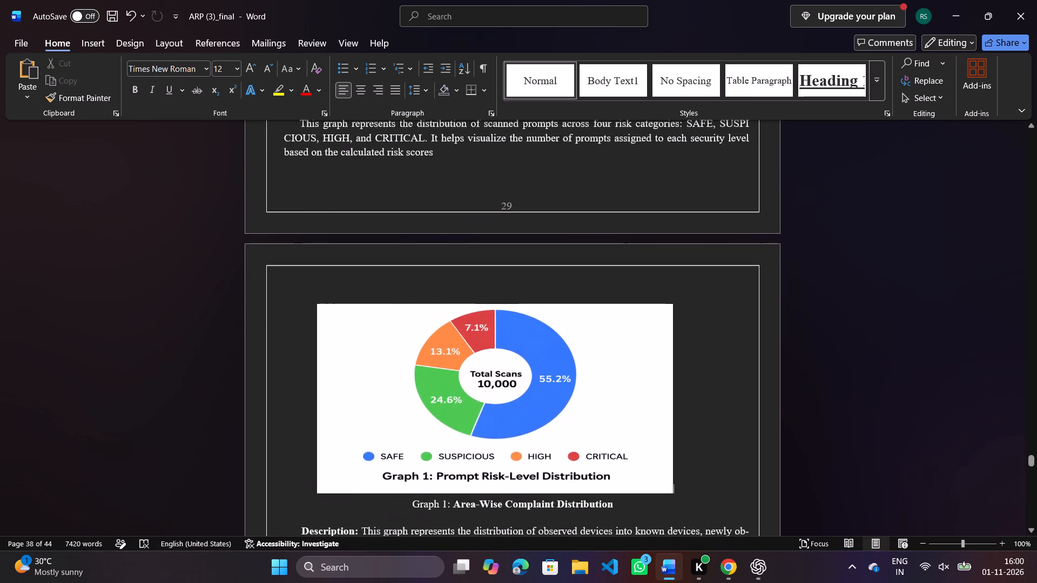
scroll(728, 342, up, 1)
scroll(728, 342, down, 1)
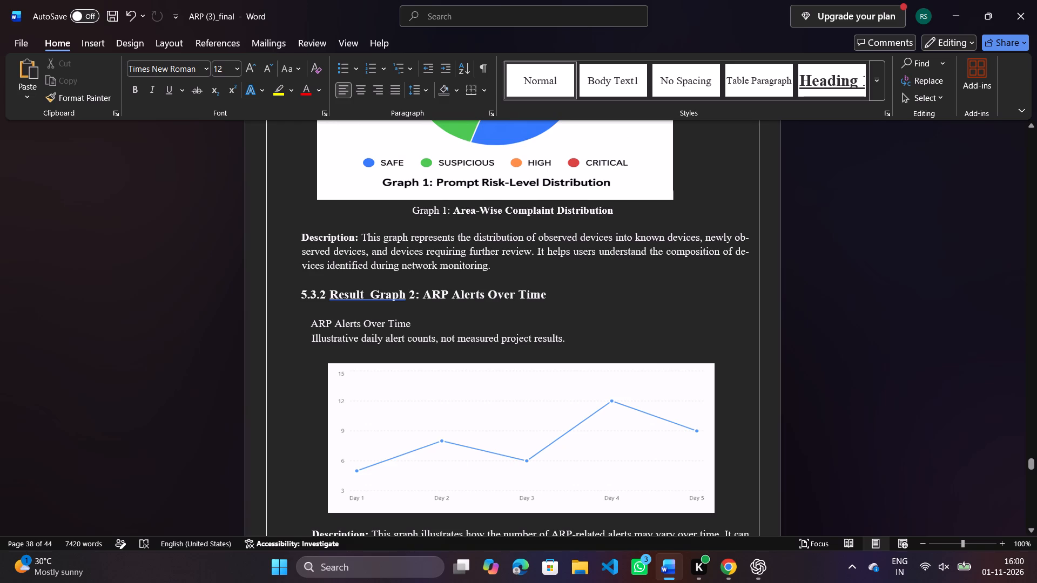
drag(491, 270, 316, 234)
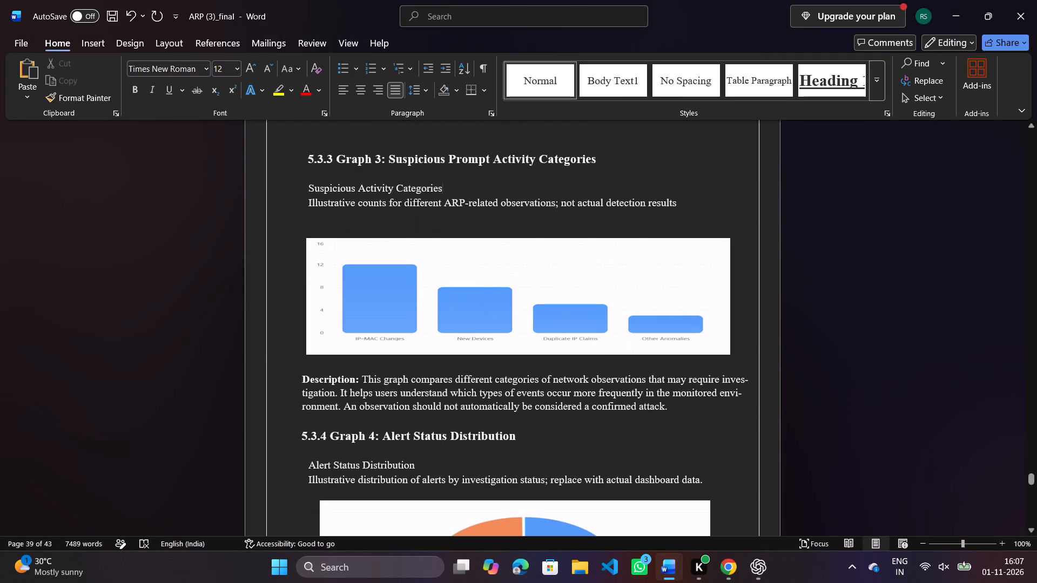
drag(300, 380, 629, 415)
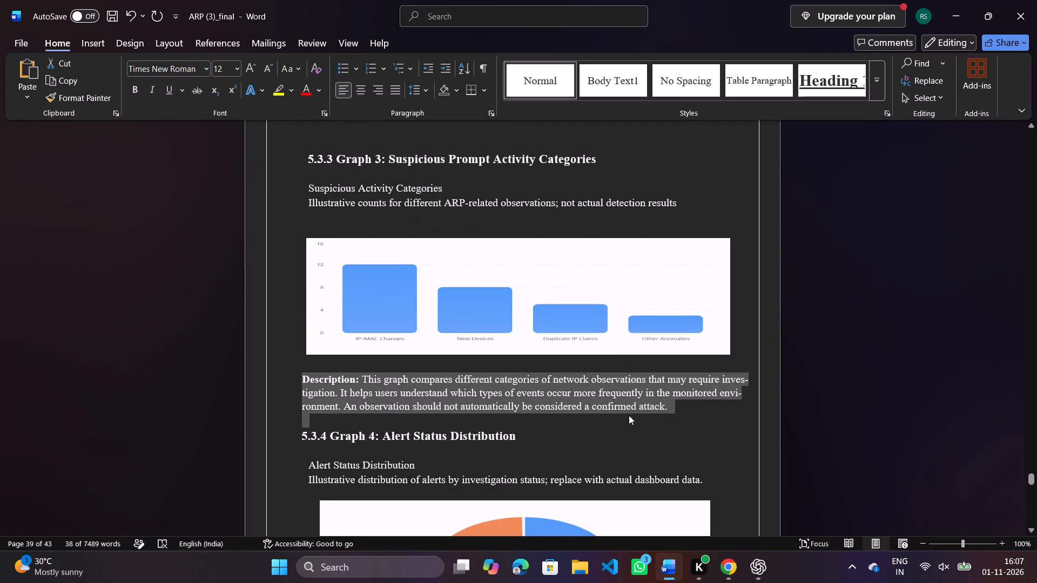
key(ctrl+v)
Remove bold from the text following "Description:" through the 5.3.4 title, justify it and adjust its line spacing.
drag(538, 464, 368, 380)
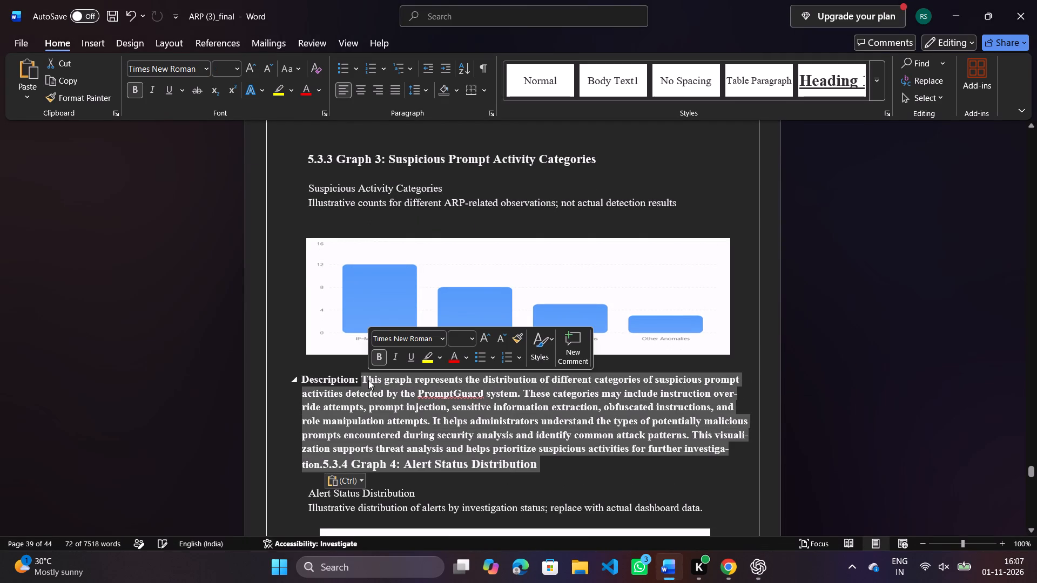
click(382, 352)
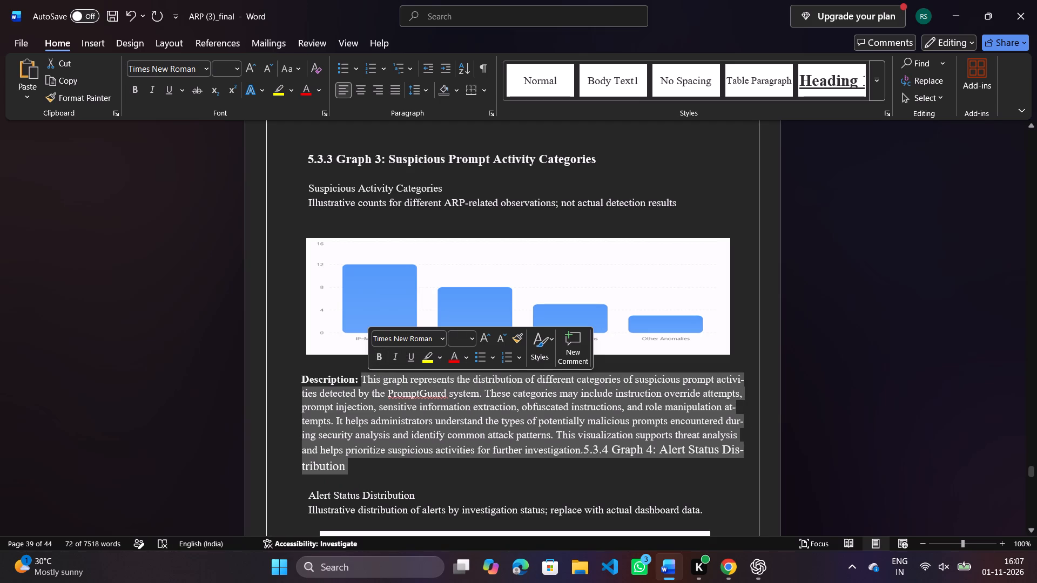
click(394, 93)
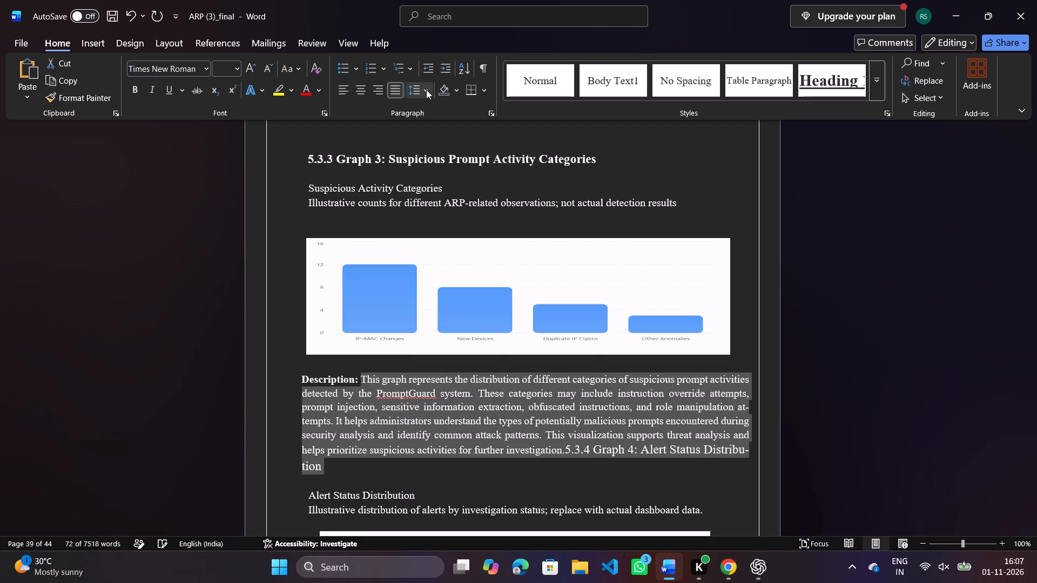
click(426, 90)
click(435, 126)
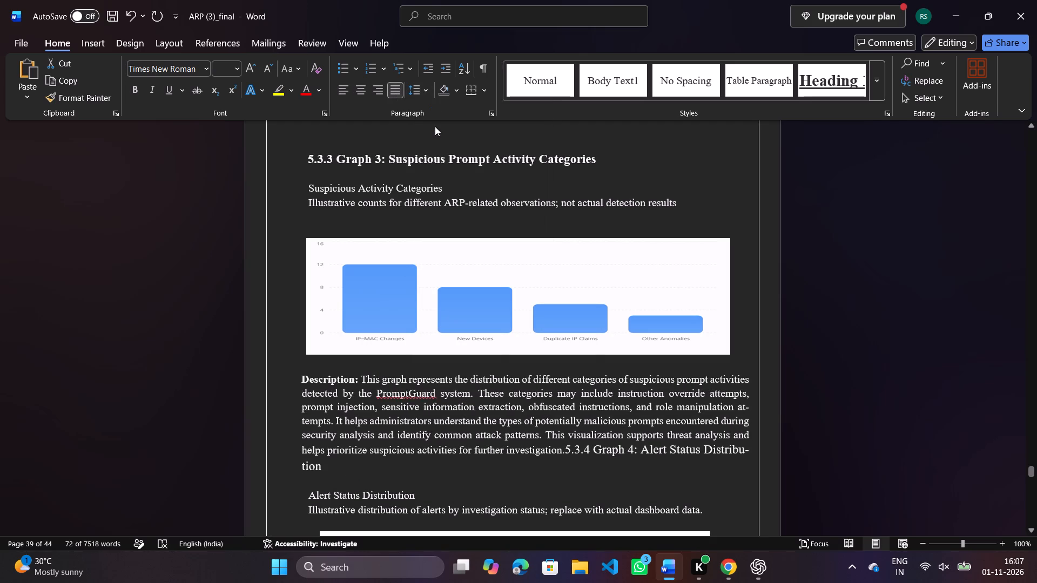
click(392, 462)
Delete the Graph 4 caption lines, donut chart and description between the 5.3.4 title and section 5.4.
scroll(392, 462, down, 1)
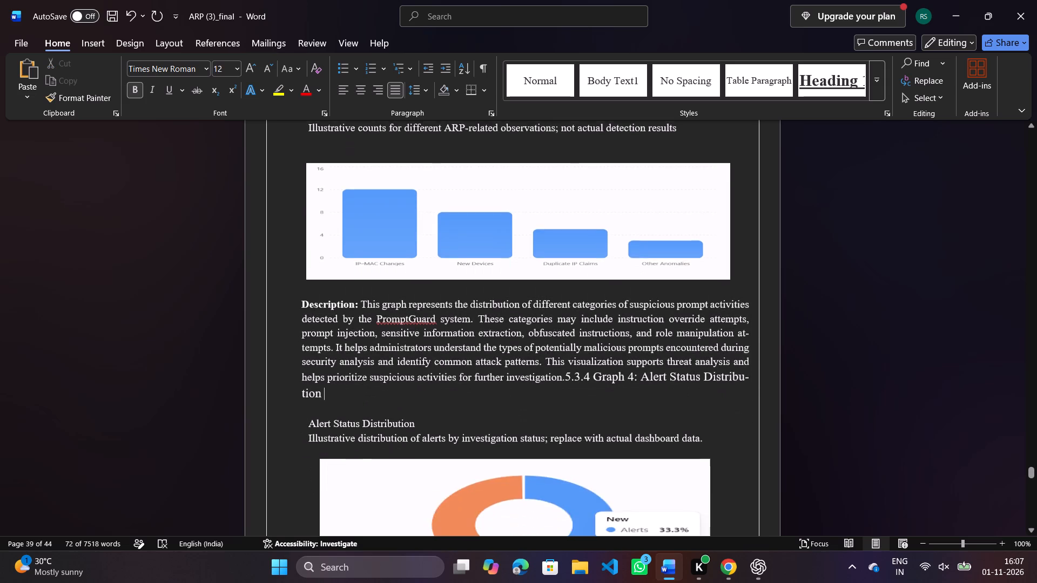
scroll(392, 462, down, 1)
scroll(558, 357, down, 1)
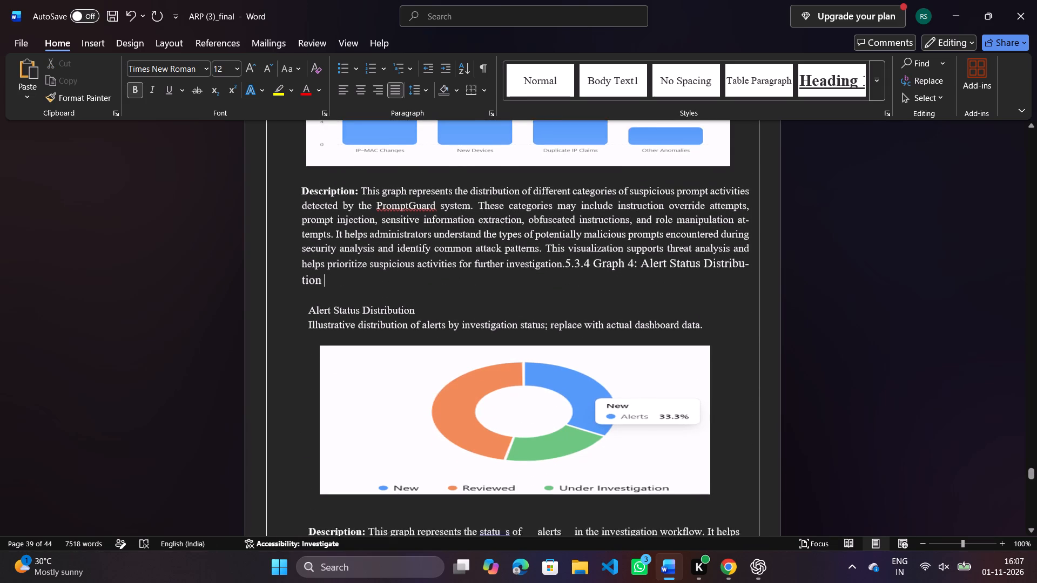
scroll(558, 357, down, 1)
scroll(558, 357, up, 1)
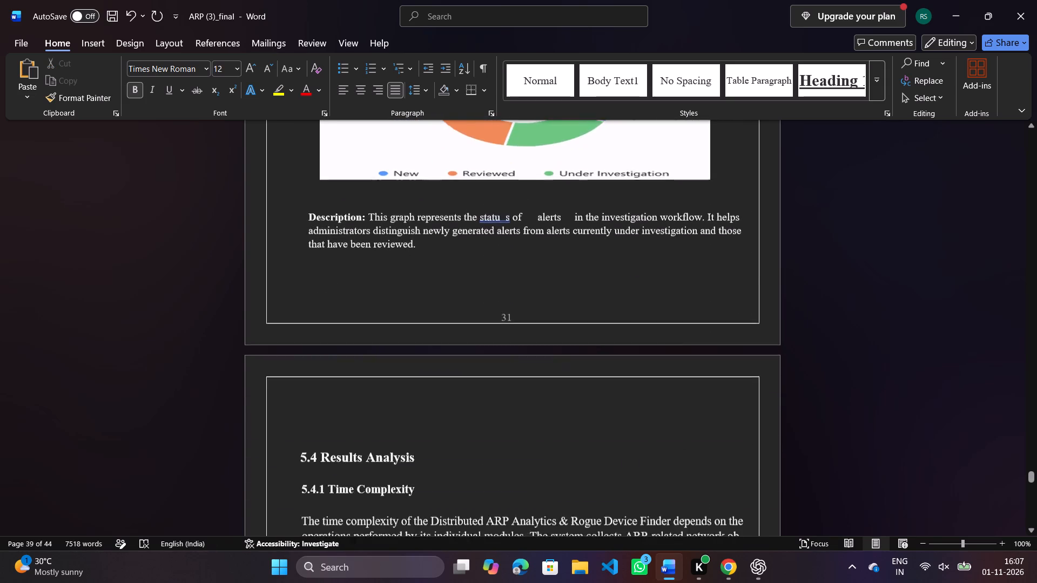
scroll(558, 357, up, 2)
scroll(558, 357, down, 2)
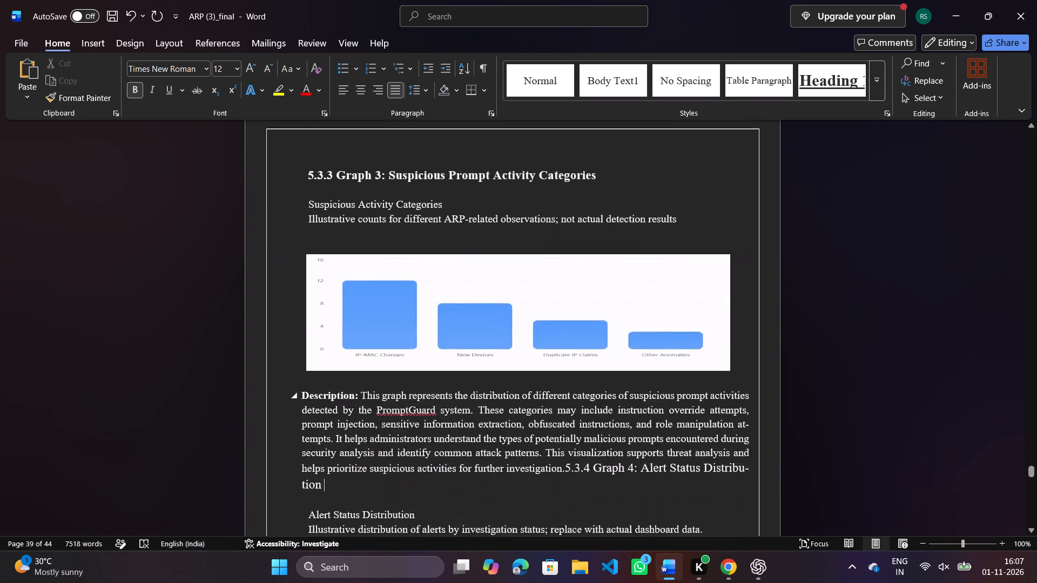
scroll(558, 357, down, 1)
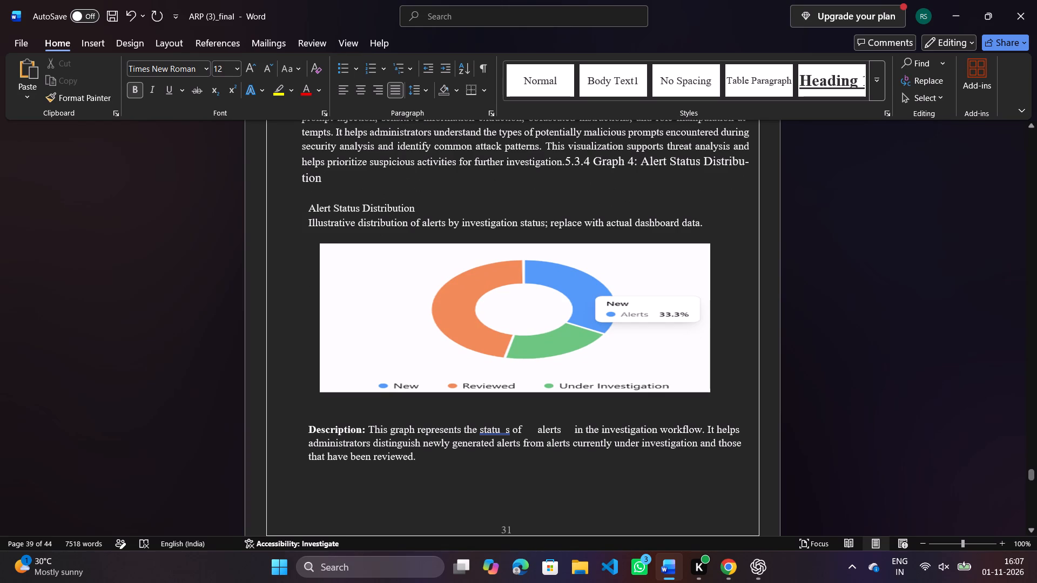
click(308, 211)
drag(310, 208, 592, 539)
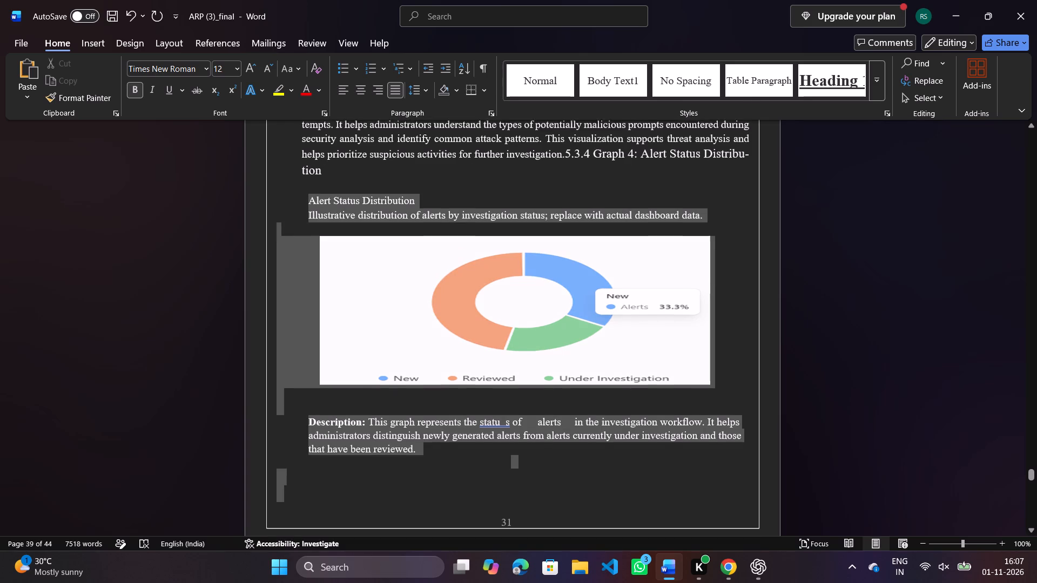
drag(592, 539, 562, 108)
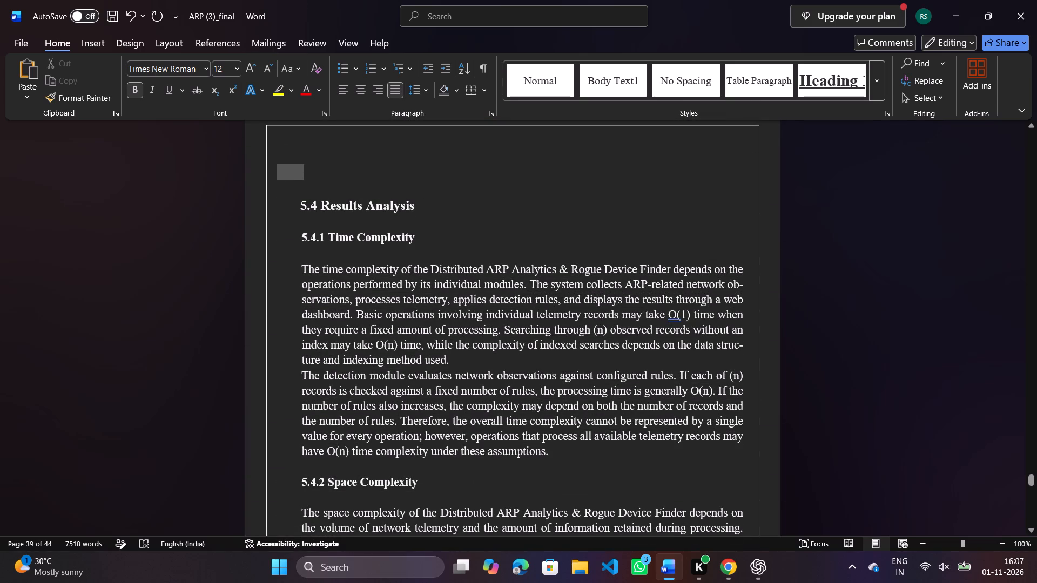
drag(562, 108, 551, 262)
key(Delete)
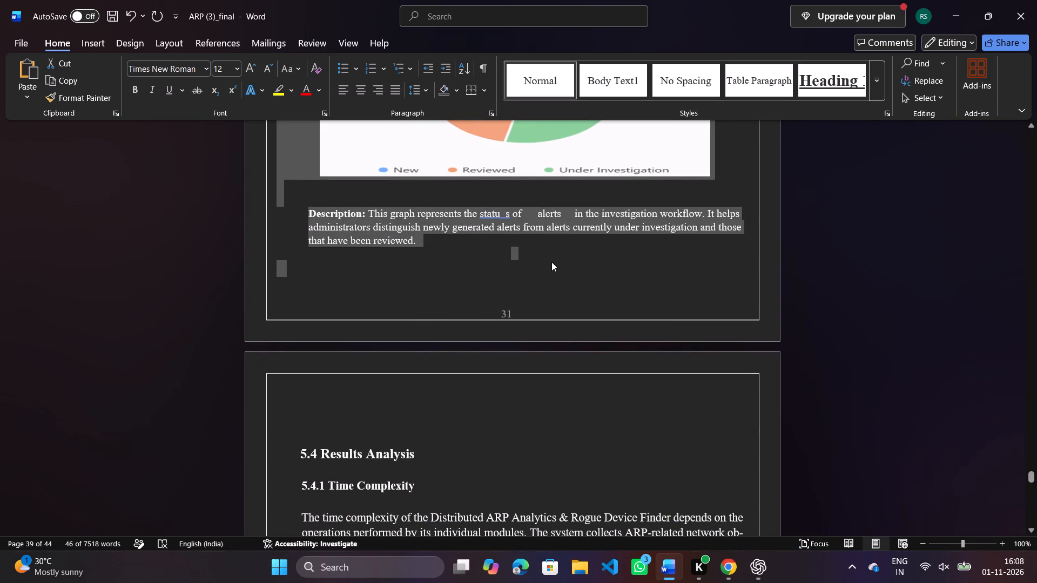
Insert blank lines below the 5.3.4 title to push 5.4 Results Analysis onto the following page.
scroll(551, 262, up, 1)
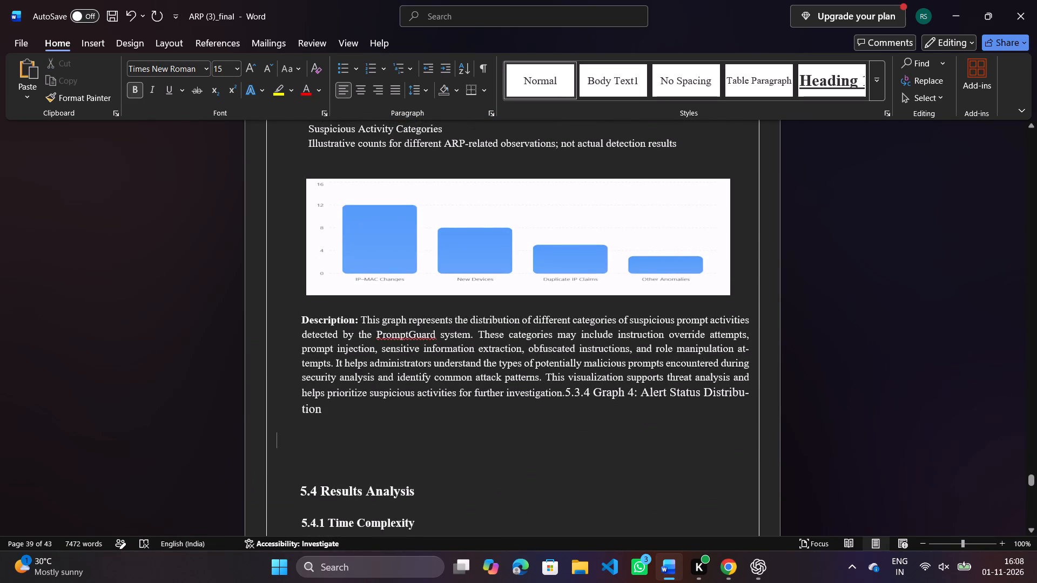
key(Return)
key(Return)
key(Return)
key(Return)
key(Return)
scroll(373, 426, down, 1)
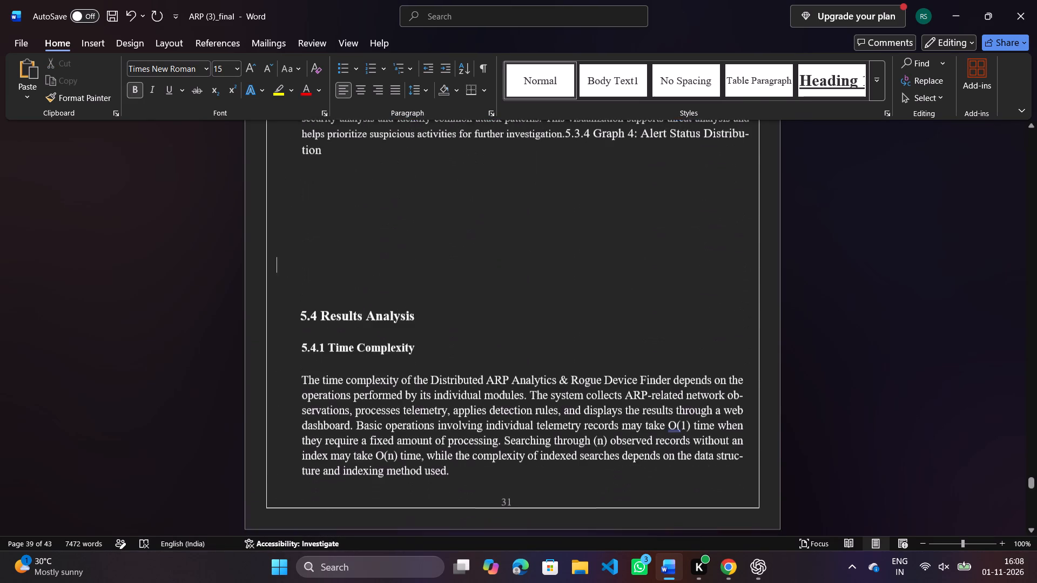
key(Return)
key(Return)
key(Return)
key(Return)
key(Return)
key(Return)
key(Return)
key(Return)
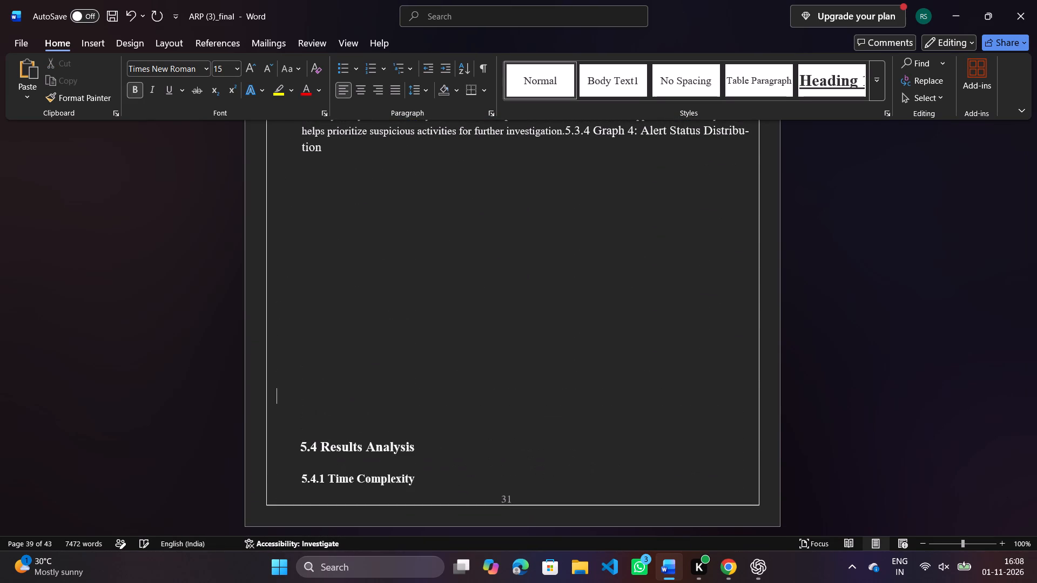
key(Return)
key(Return)
key(Return)
Look through the Results Analysis section and the Chapter 6 Conclusion & Future Scope text.
scroll(373, 426, down, 1)
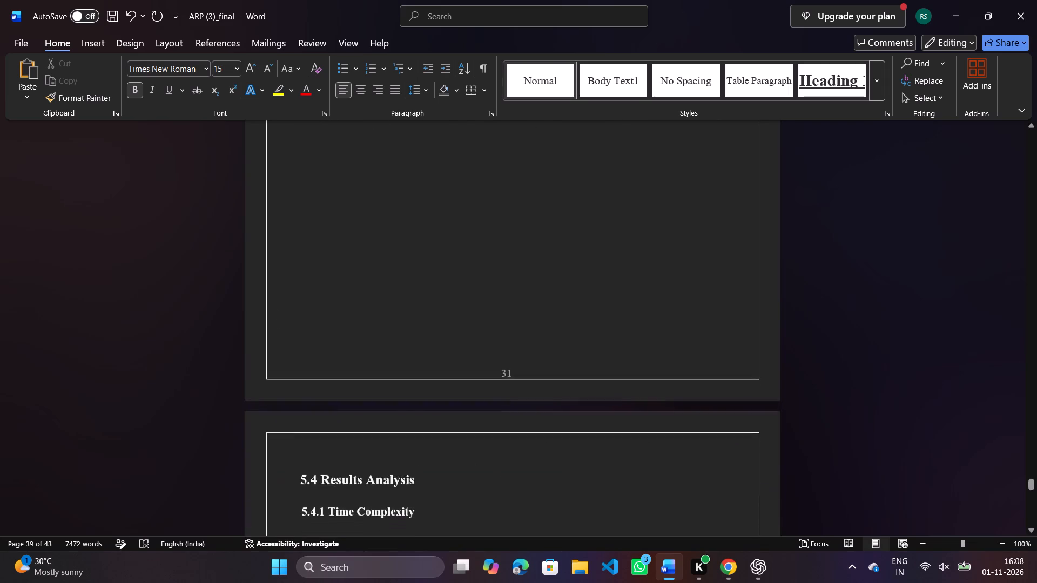
scroll(373, 426, down, 3)
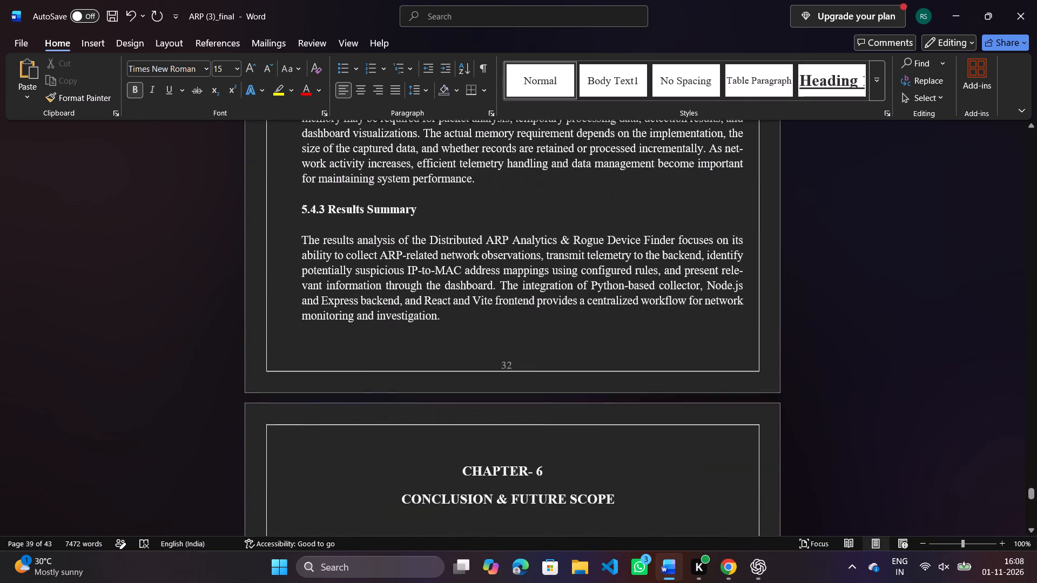
scroll(373, 426, down, 1)
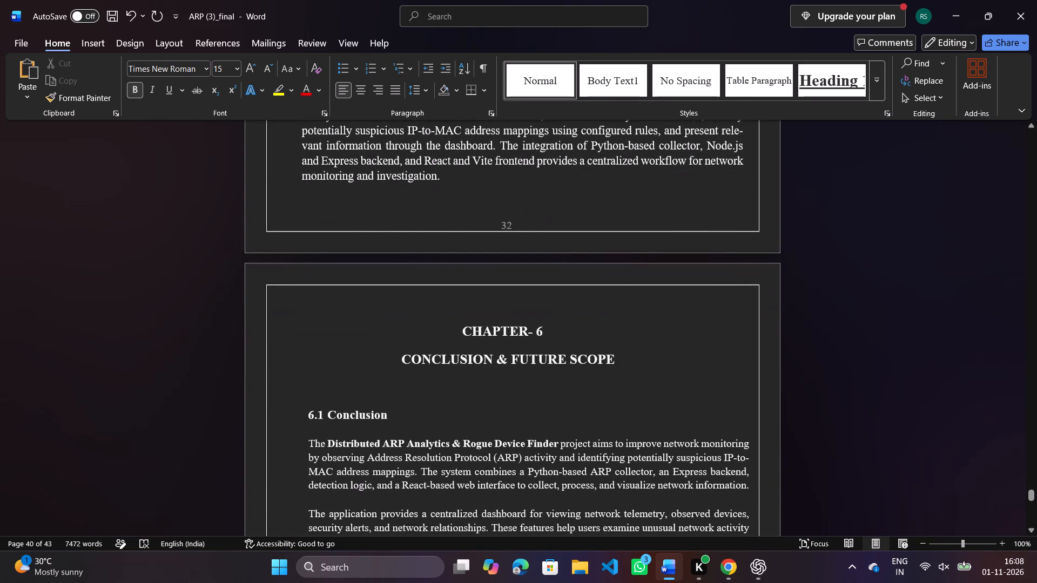
scroll(373, 426, down, 2)
scroll(373, 426, up, 1)
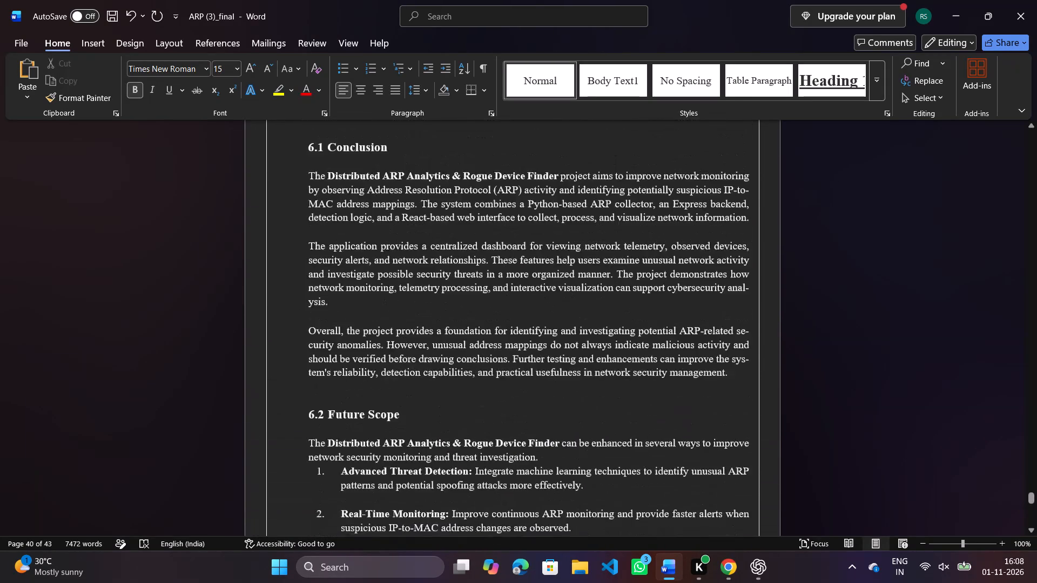
scroll(373, 426, up, 3)
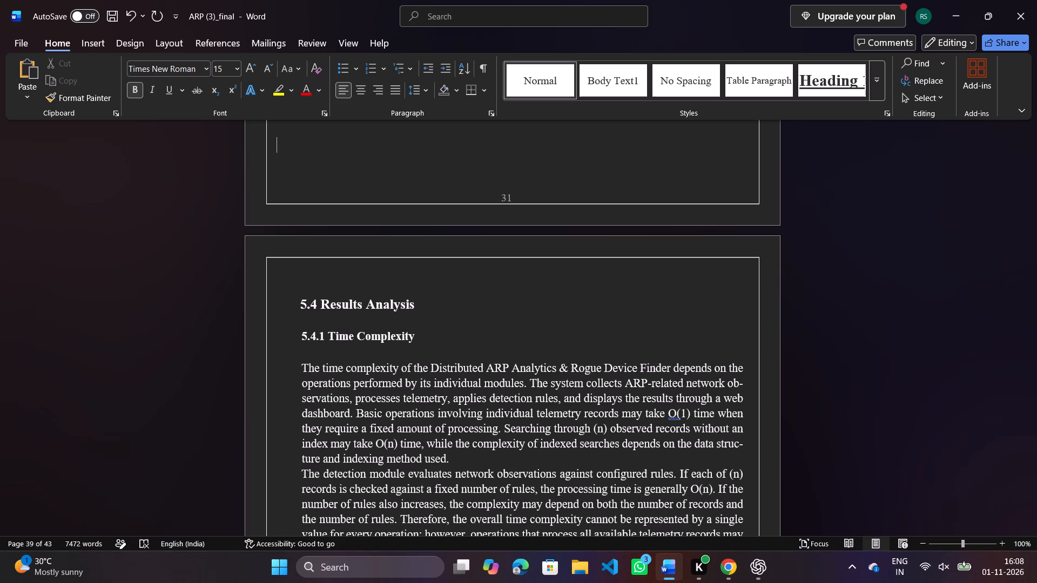
scroll(373, 426, down, 1)
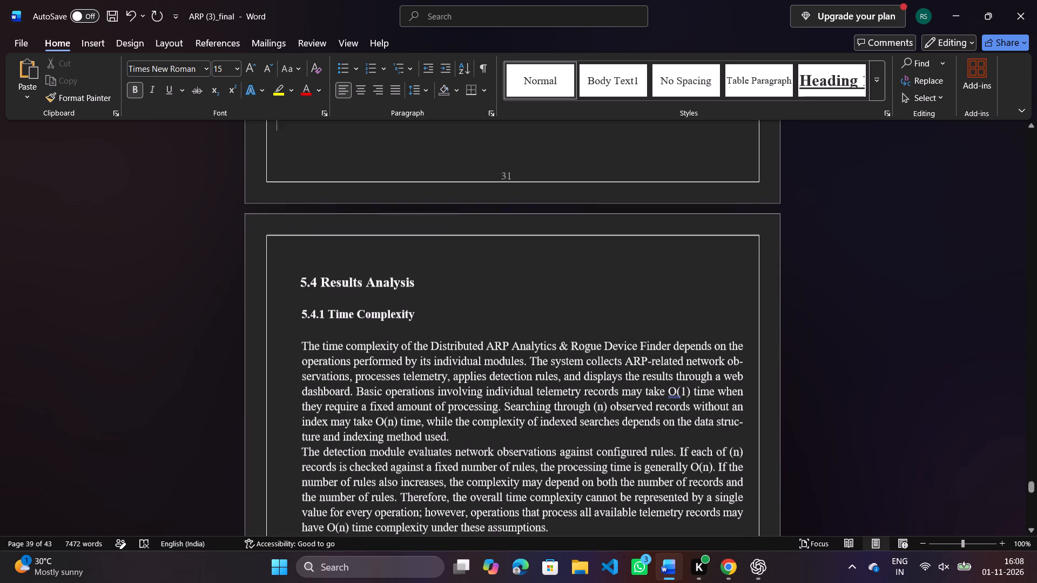
scroll(373, 426, down, 1)
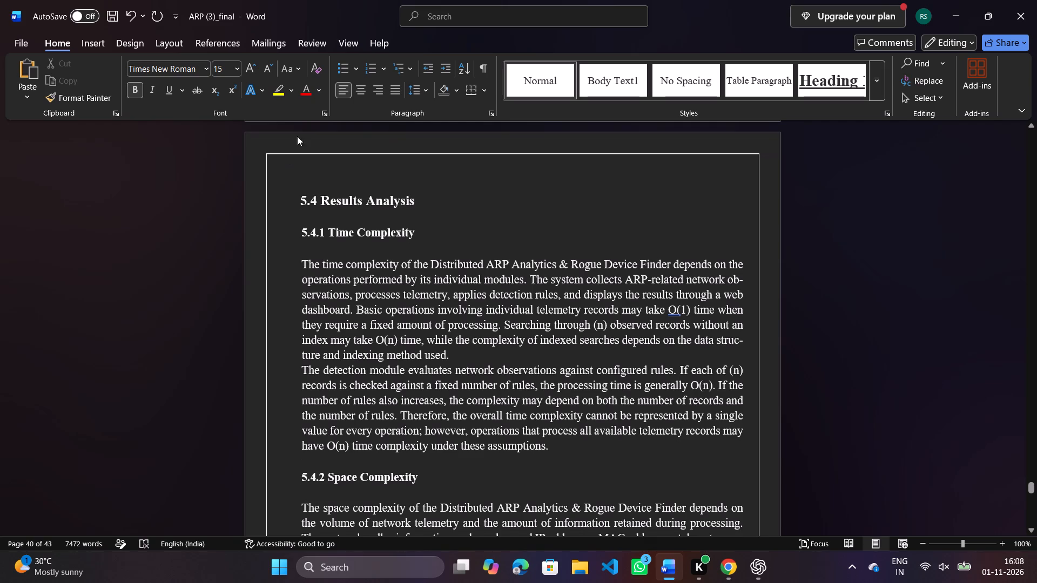
drag(301, 201, 501, 424)
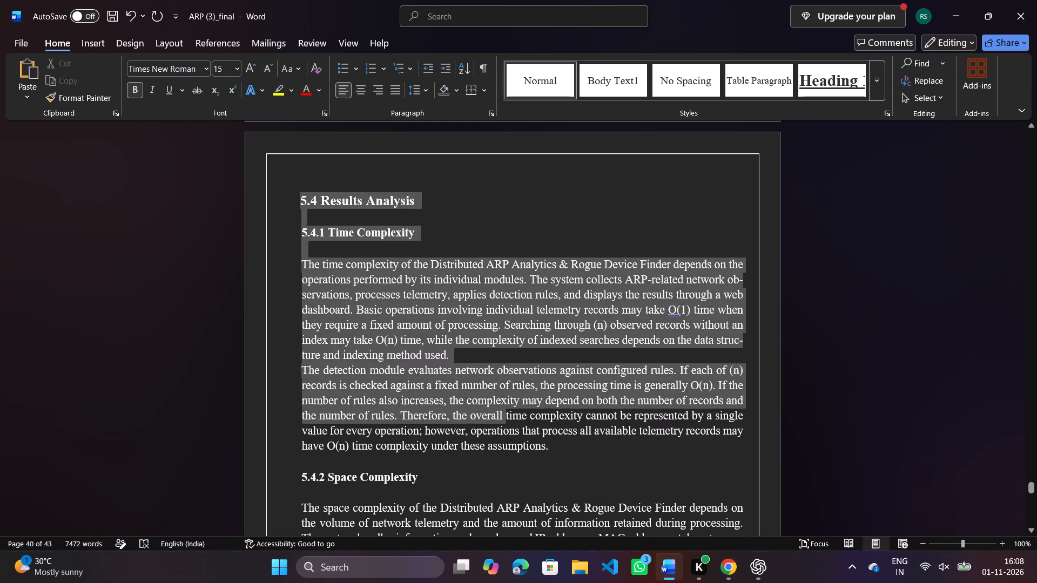
drag(501, 424, 581, 532)
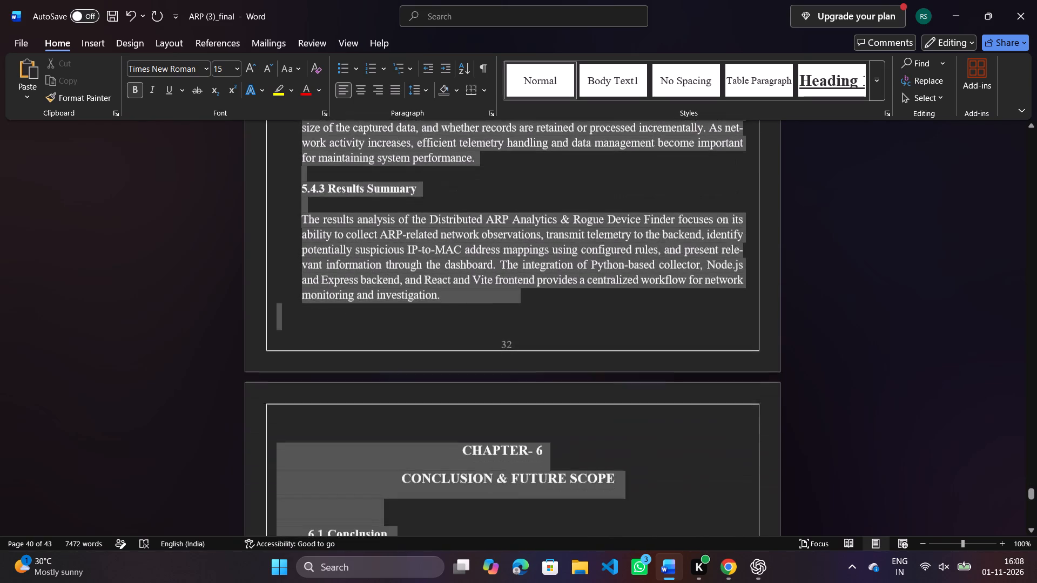
drag(581, 532, 541, 278)
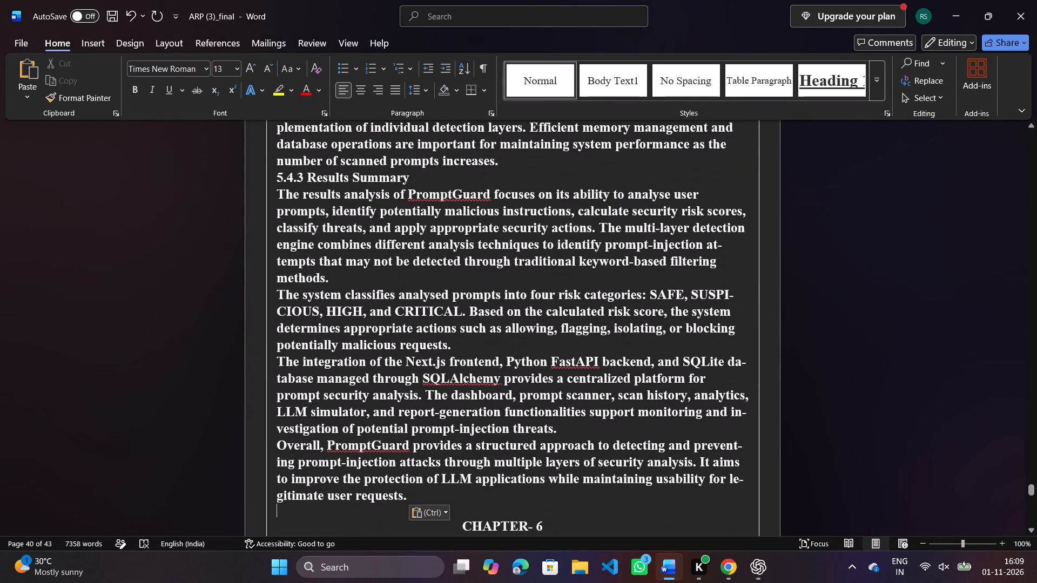
Remove bold from the whole pasted 5.4 Results Analysis section and set its font size to 12.
drag(410, 494, 282, 78)
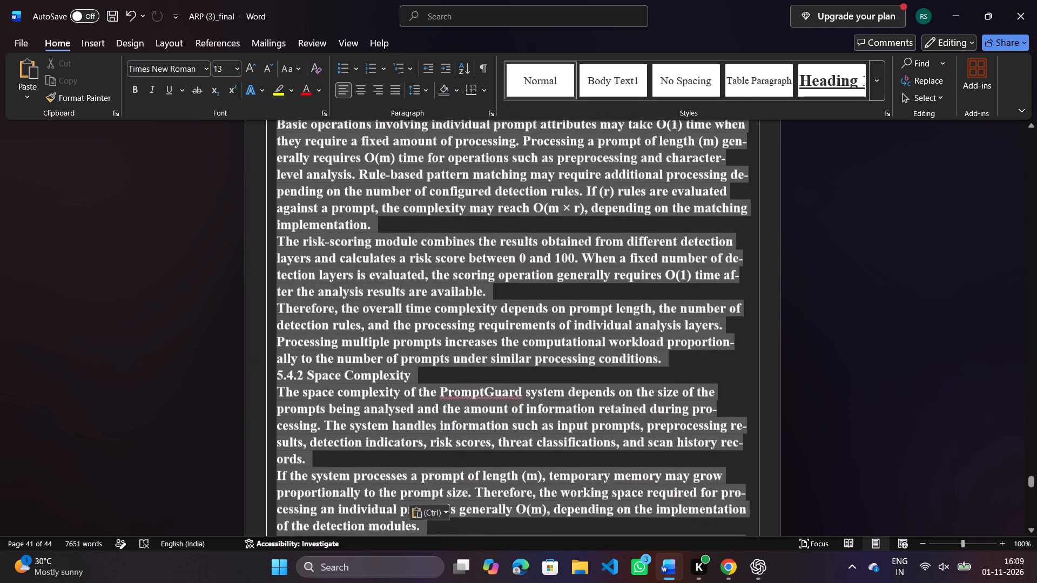
drag(282, 78, 255, 194)
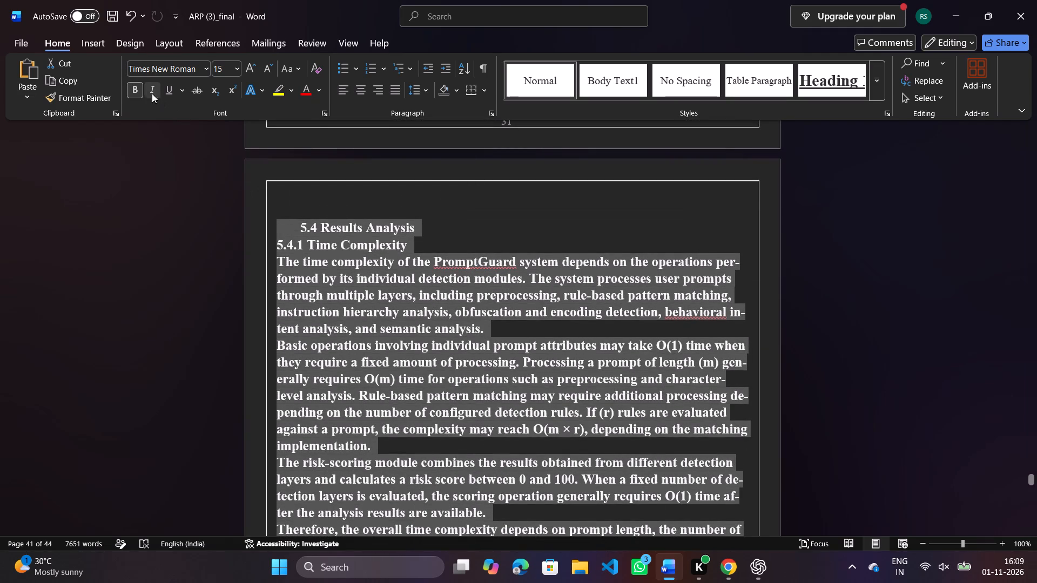
click(132, 87)
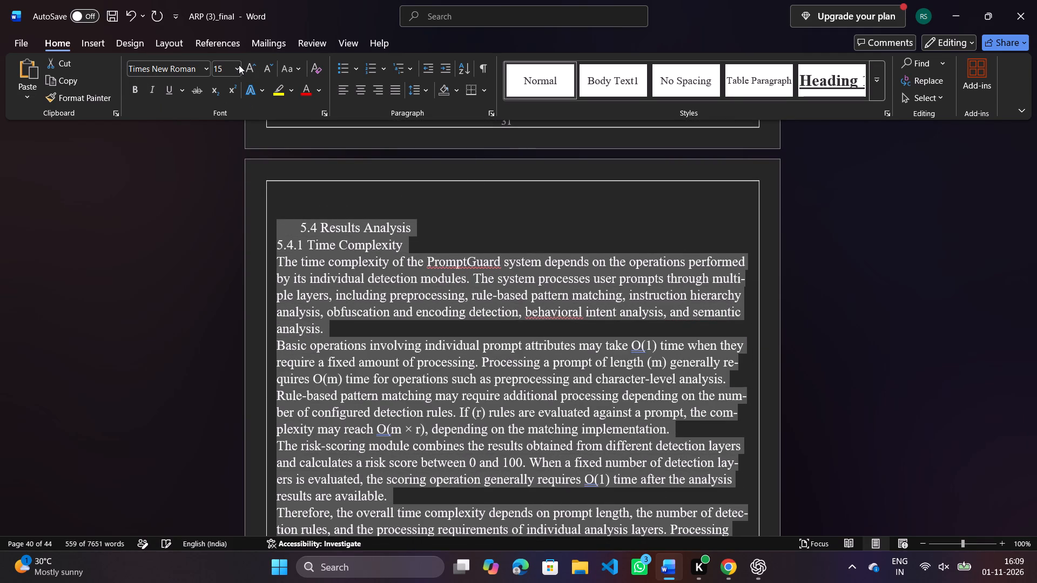
click(239, 65)
click(223, 147)
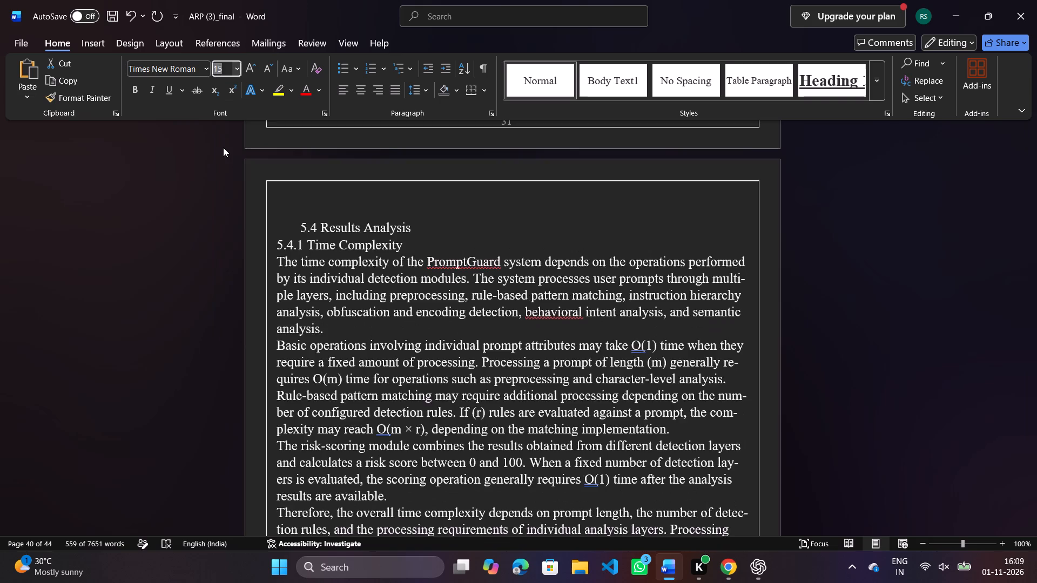
click(472, 233)
Make the 5.4 Results Analysis heading bold at size 14.
scroll(472, 233, up, 2)
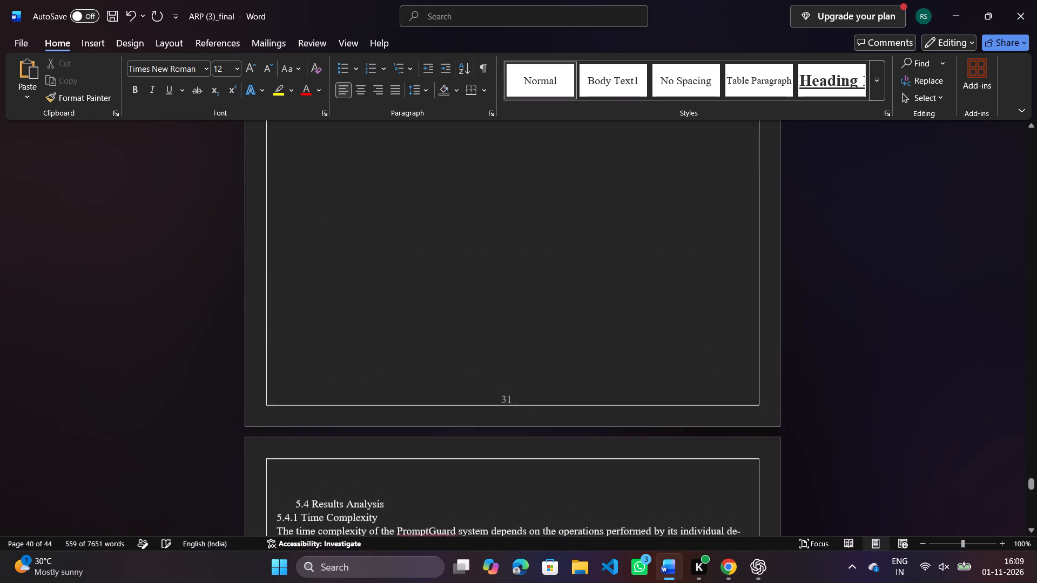
scroll(472, 233, up, 2)
scroll(472, 233, down, 3)
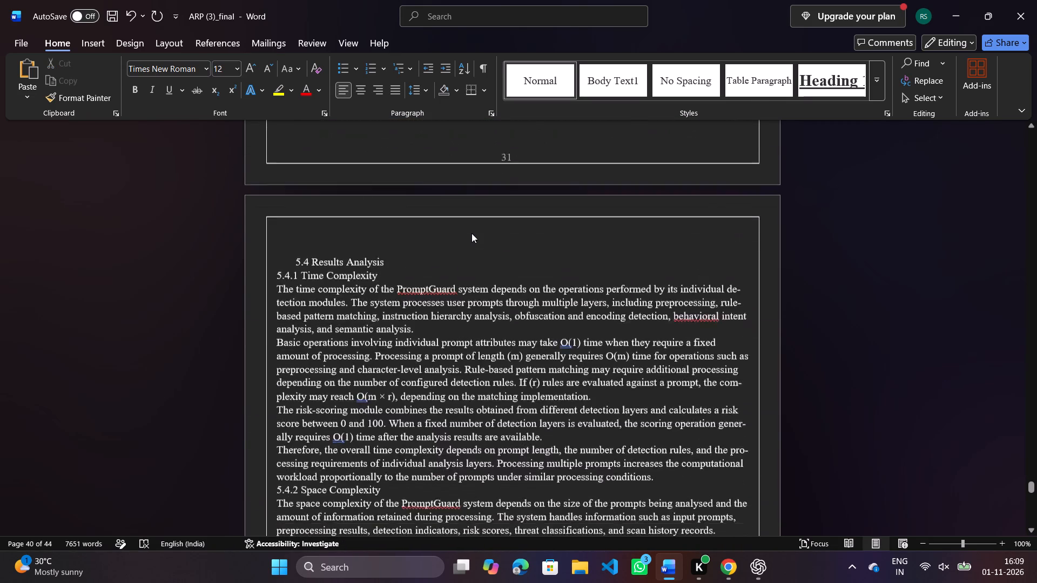
scroll(472, 233, down, 1)
scroll(472, 233, up, 1)
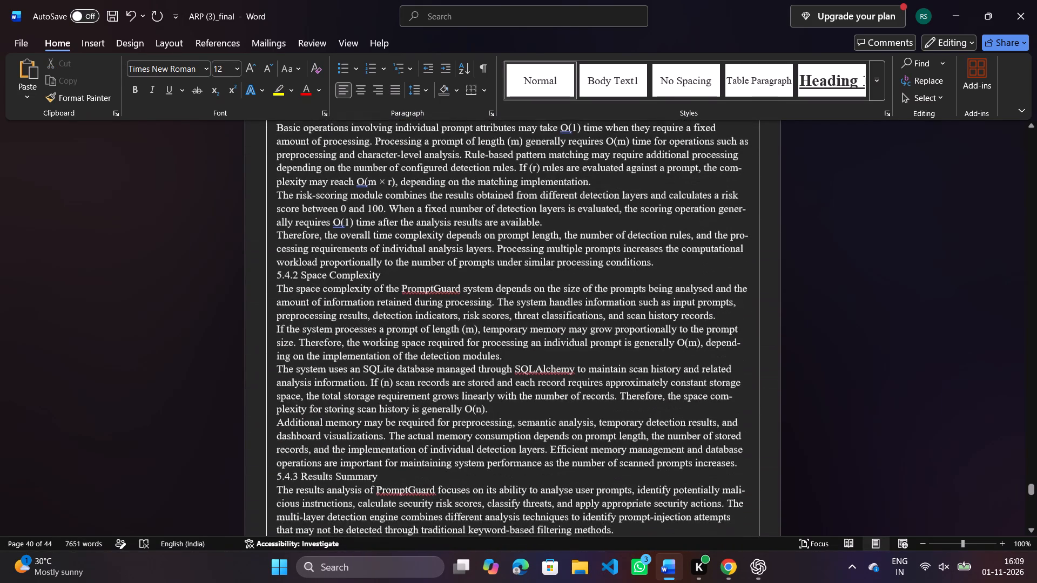
scroll(472, 233, up, 1)
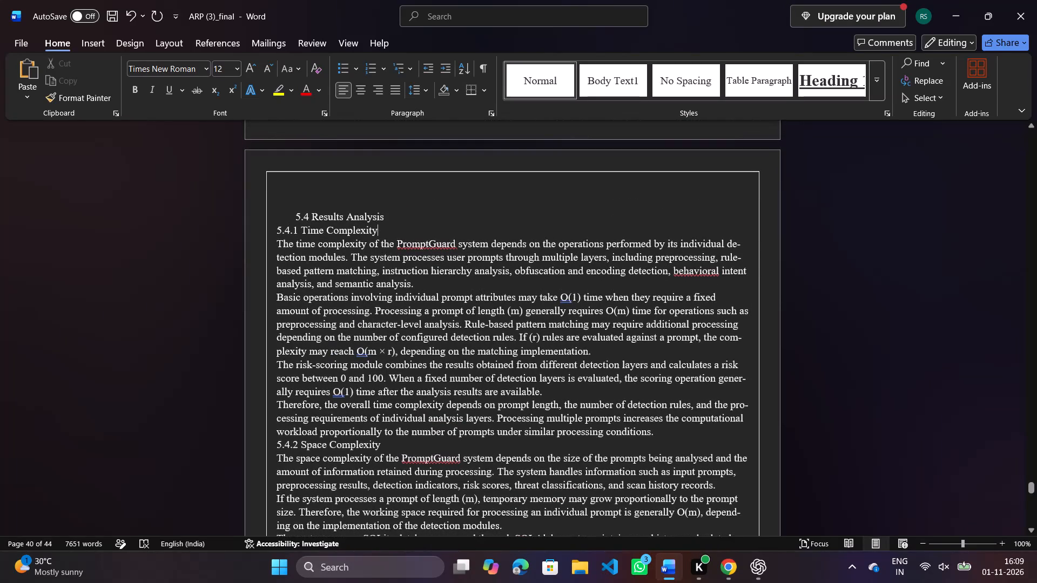
drag(385, 214, 289, 208)
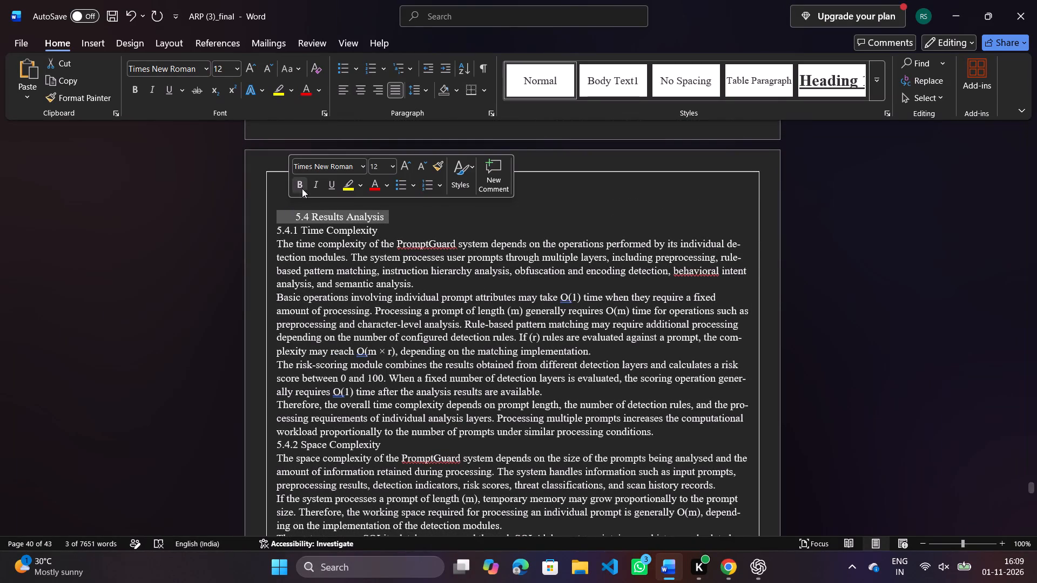
click(293, 181)
click(388, 166)
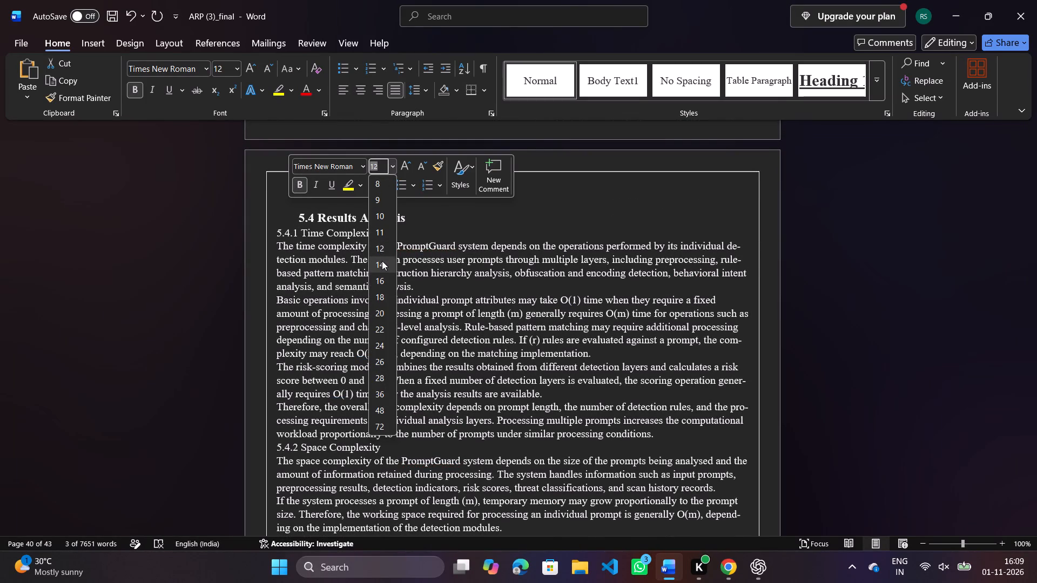
click(382, 261)
Make the 5.4.1 Time Complexity heading bold at size 13.
drag(378, 229, 270, 226)
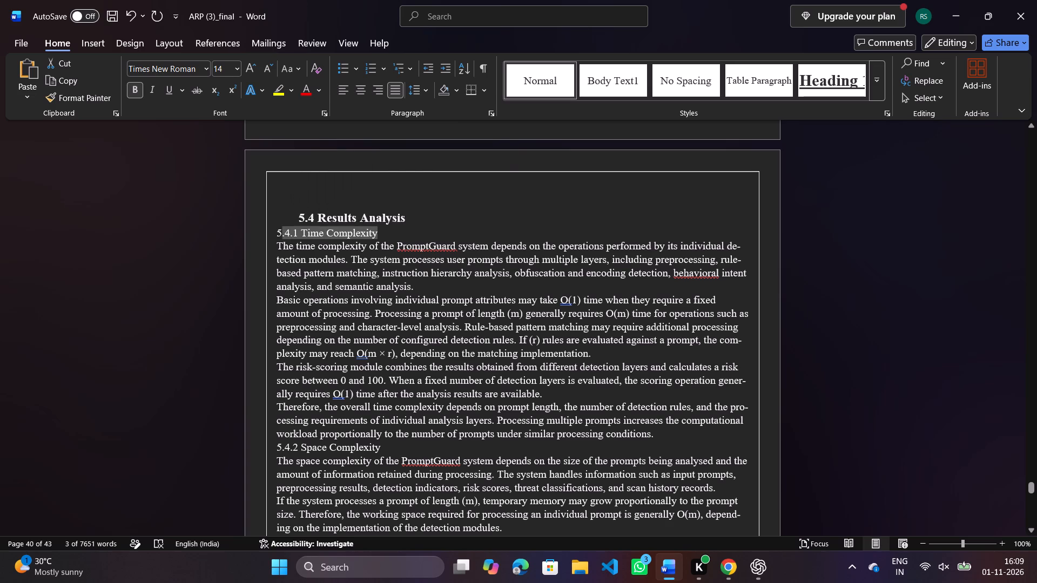
drag(270, 226, 268, 226)
click(277, 204)
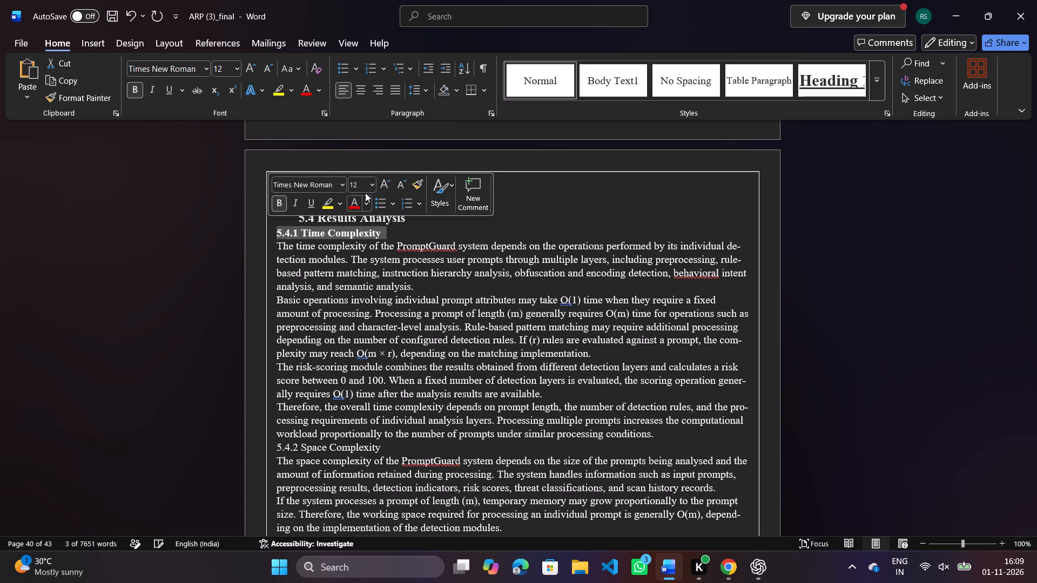
click(361, 185)
key(BackSpace)
text(13)
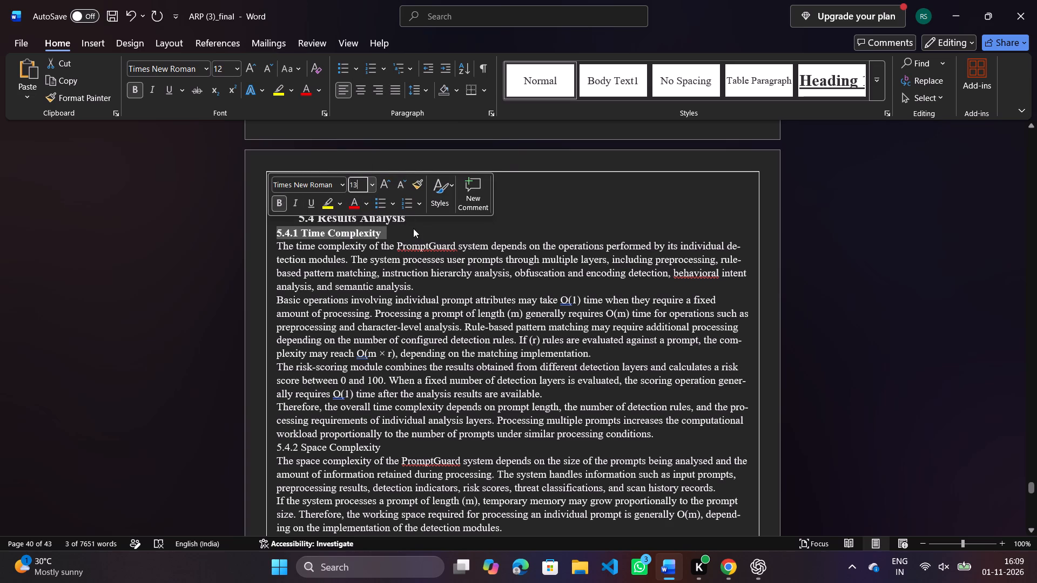
click(412, 233)
Make the 5.4.2 Space Complexity heading bold at size 13.
scroll(409, 274, down, 1)
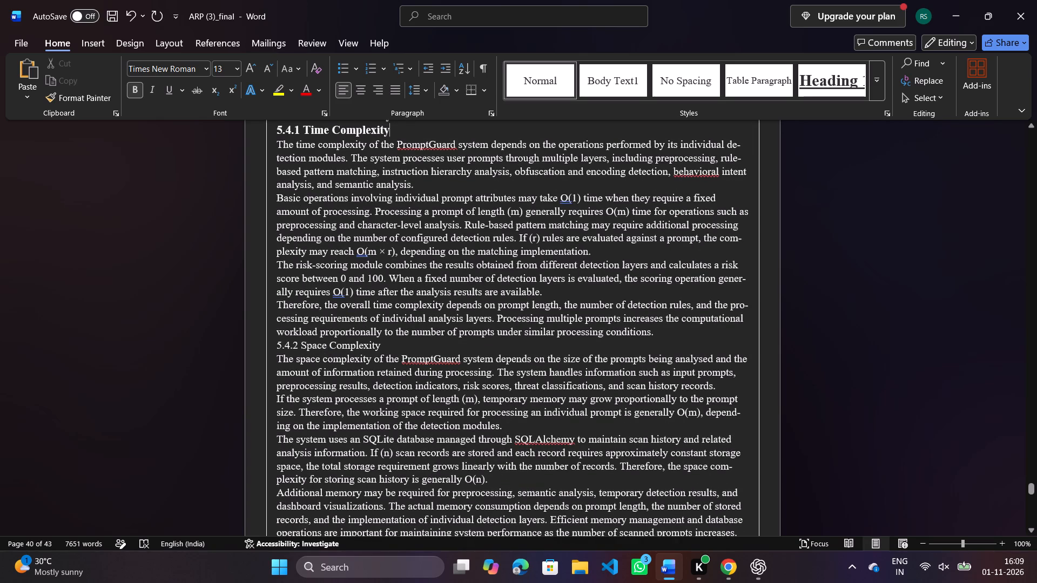
drag(382, 345, 274, 348)
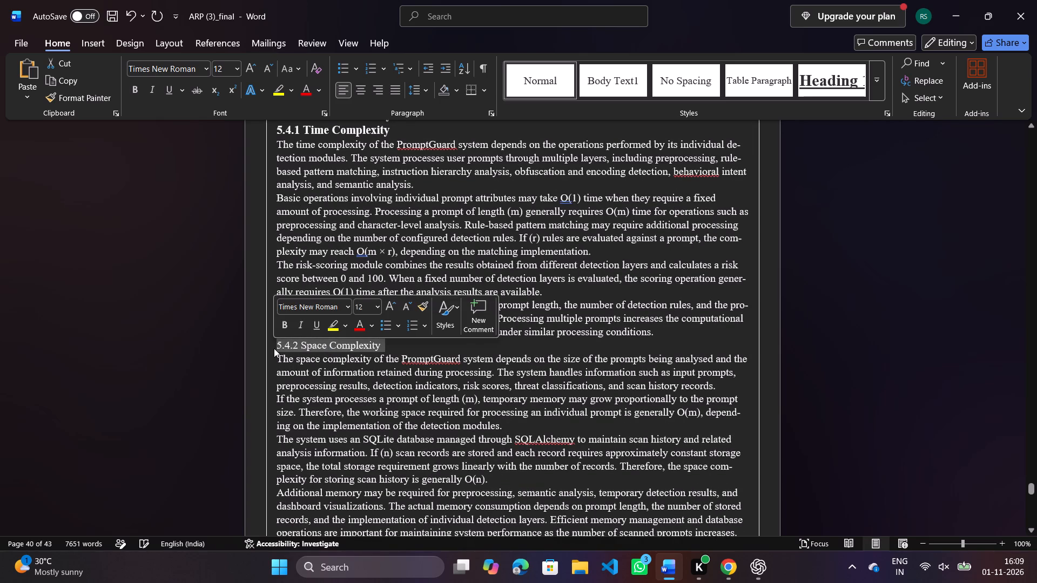
click(283, 326)
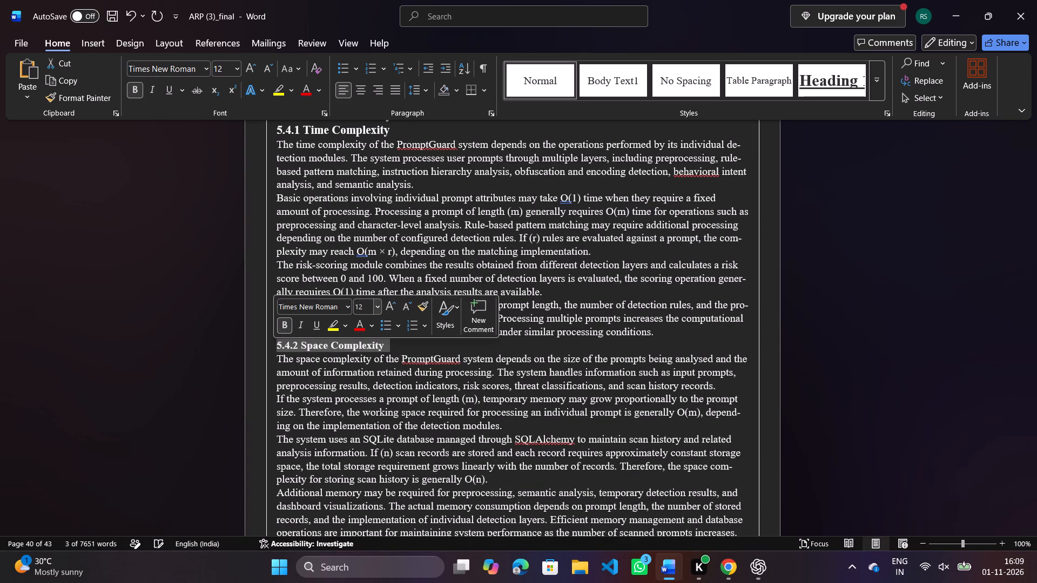
click(368, 303)
key(BackSpace)
text(13)
click(414, 350)
Make the 5.4.3 Results Summary heading bold at size 13.
scroll(414, 350, down, 1)
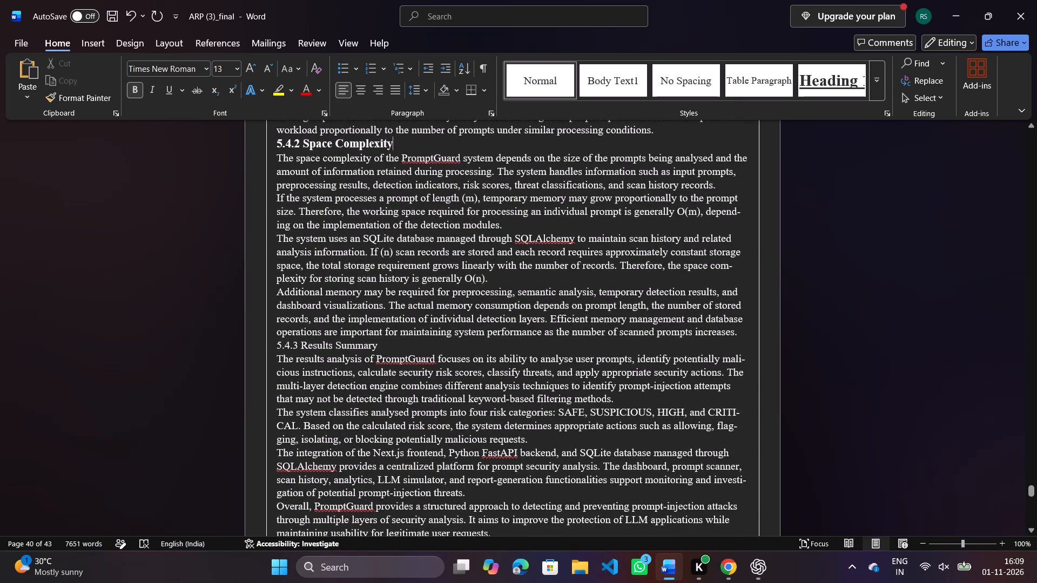
drag(383, 347, 270, 348)
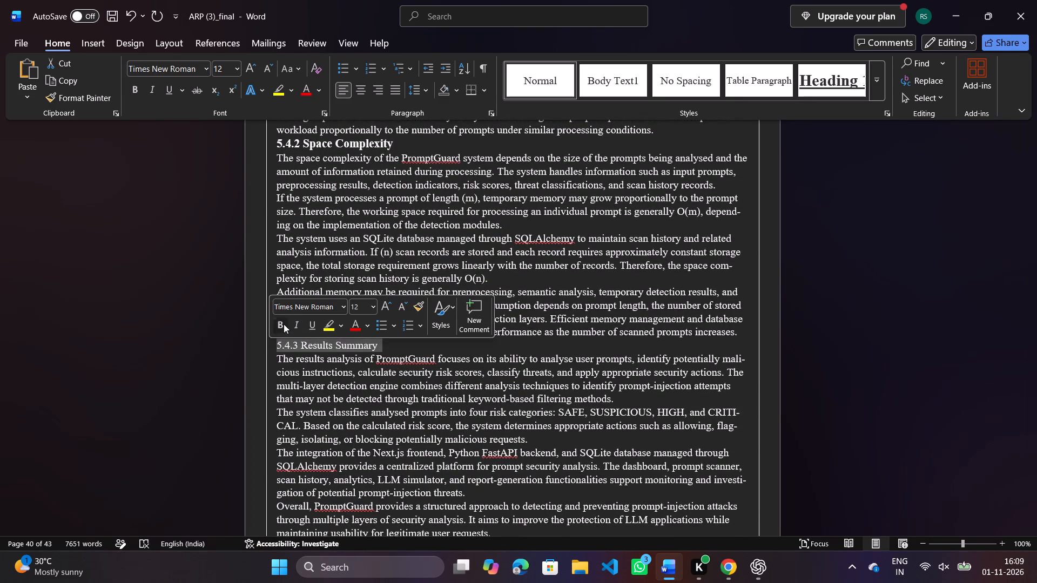
click(284, 324)
click(362, 305)
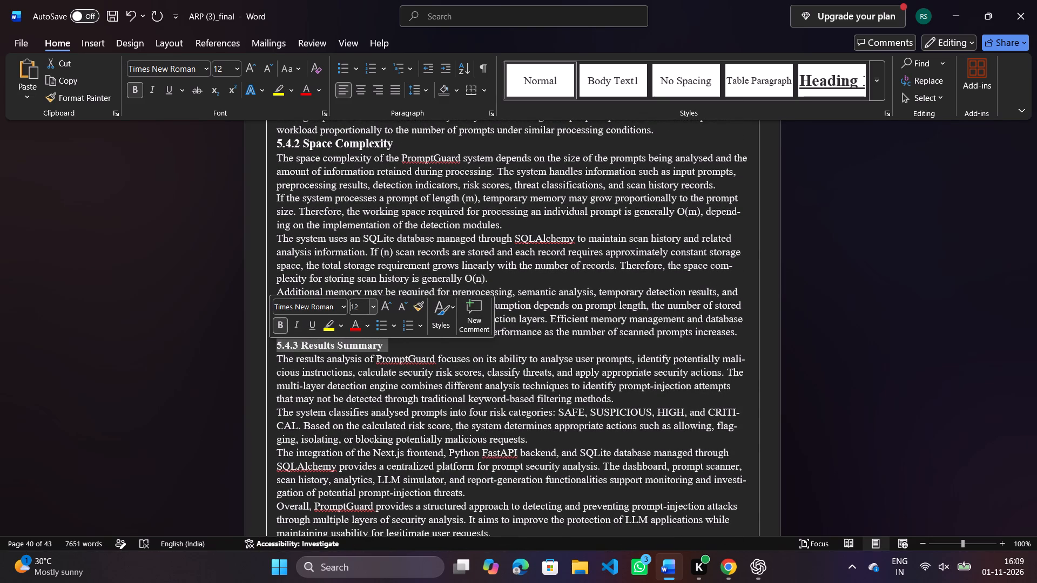
key(BackSpace)
text(13)
key(Return)
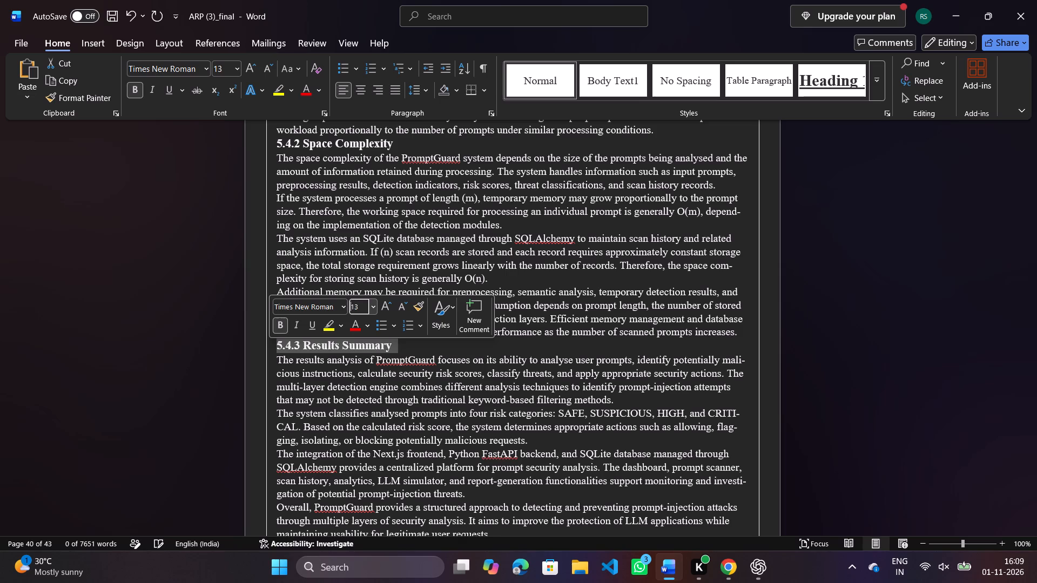
click(426, 356)
Delete the leading spaces before the 5.4 Results Analysis heading so it aligns with the 5.4.1 heading.
scroll(426, 356, down, 1)
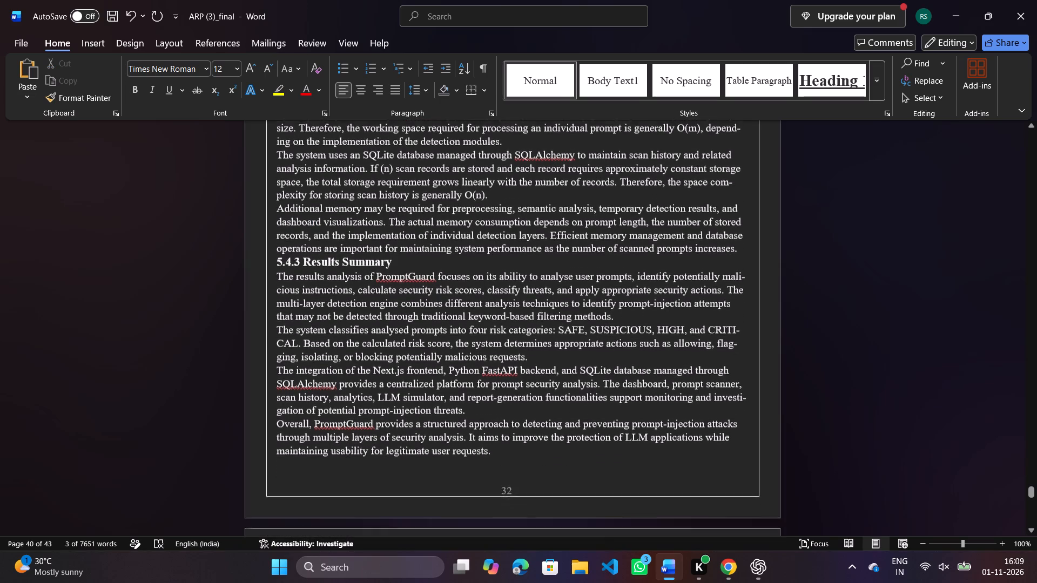
scroll(426, 356, down, 1)
scroll(426, 356, up, 4)
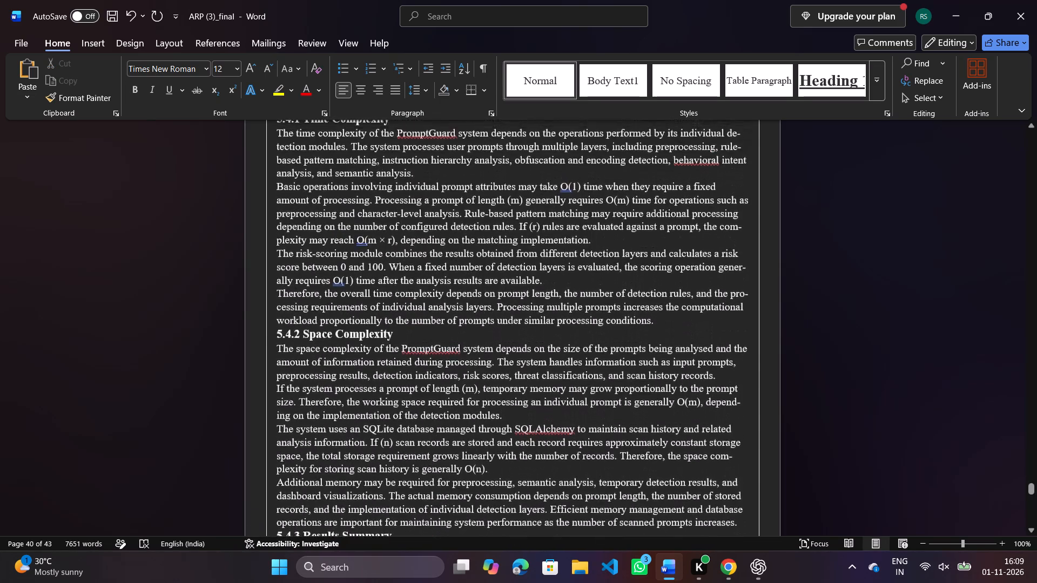
scroll(426, 356, up, 2)
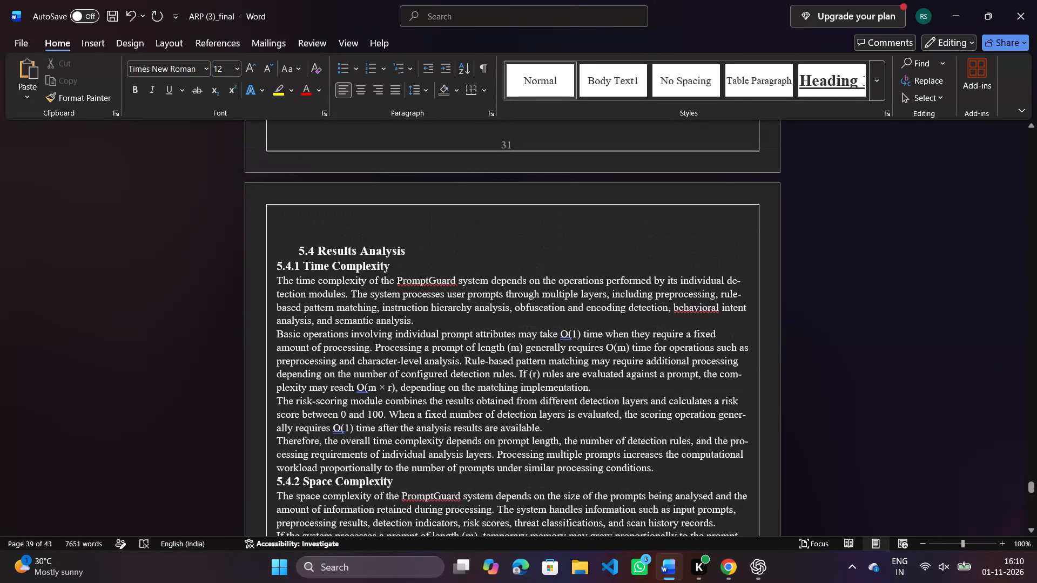
click(298, 249)
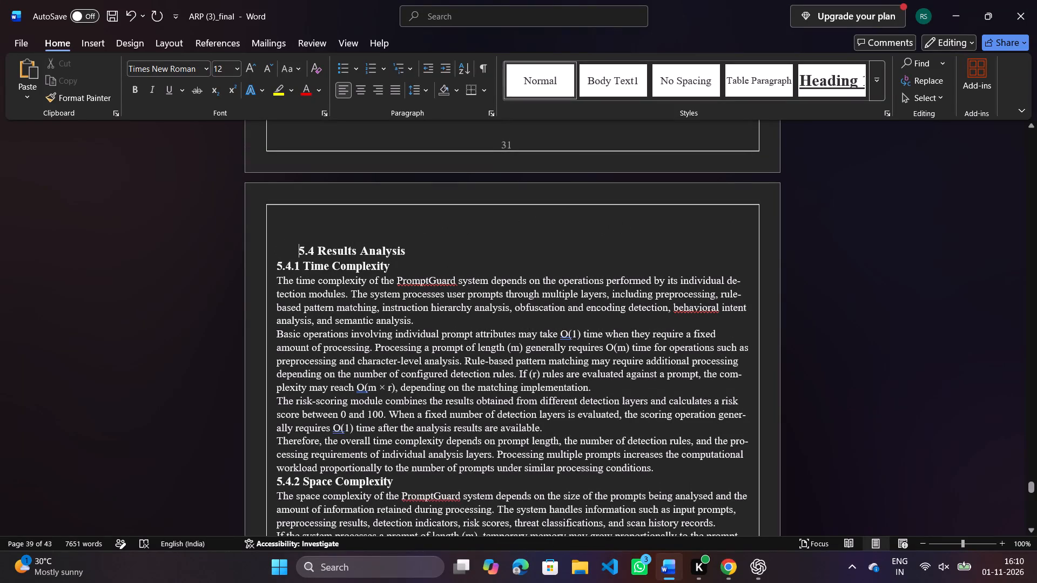
key(BackSpace)
key(BackSpace)
key(BackSpace)
key(BackSpace)
key(BackSpace)
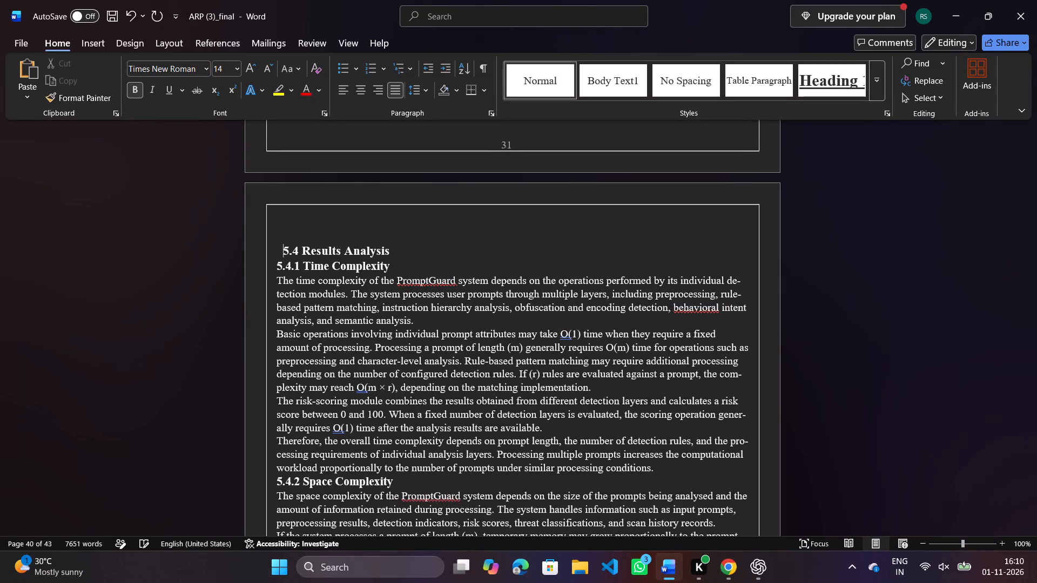
key(BackSpace)
key(BackSpace)
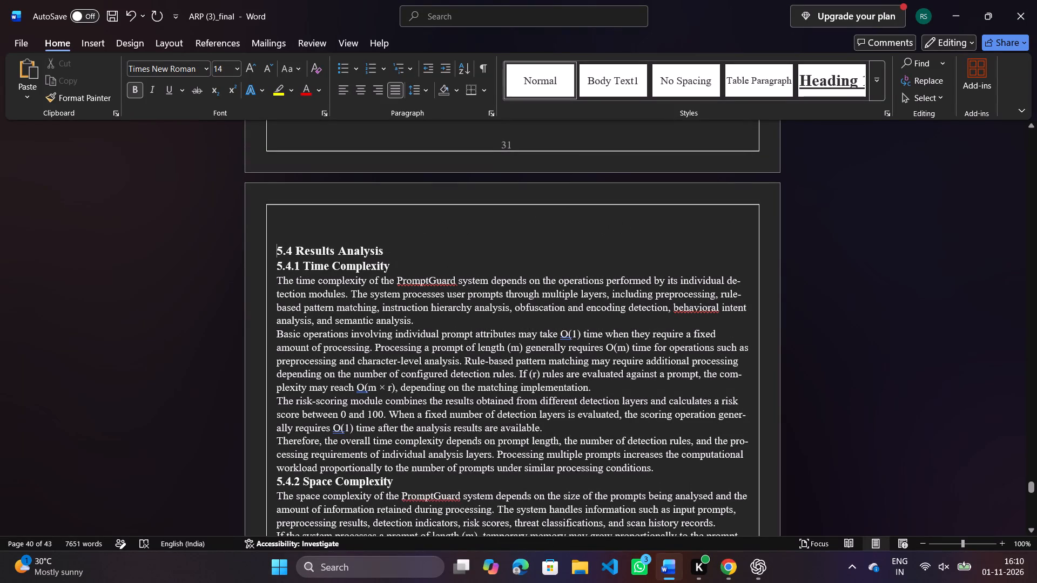
Justify the entire section 5.4, from its heading through the Results Summary, and set its line spacing to 1.15.
drag(275, 247, 542, 284)
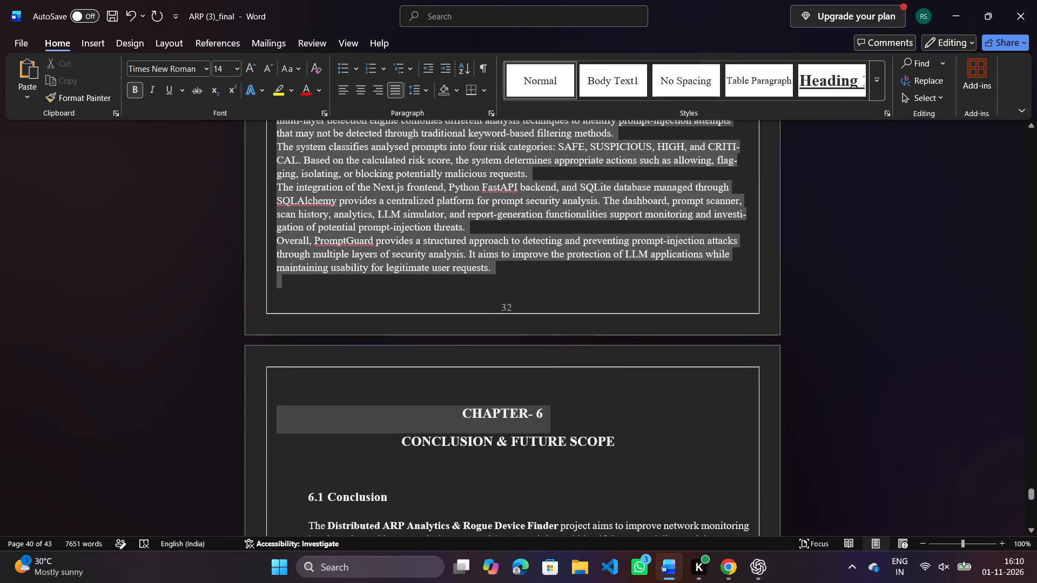
drag(542, 284, 543, 280)
click(393, 83)
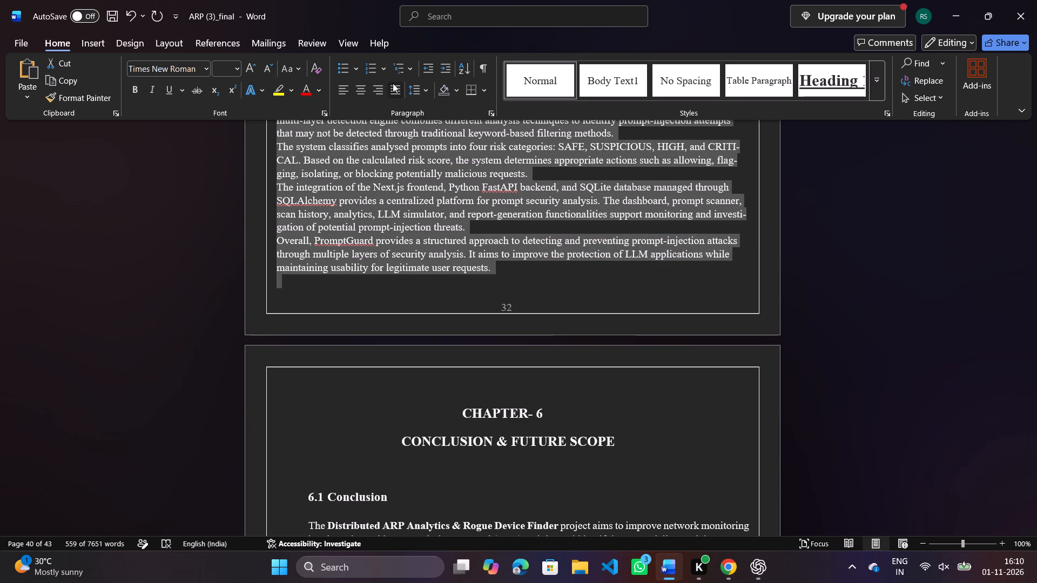
click(423, 86)
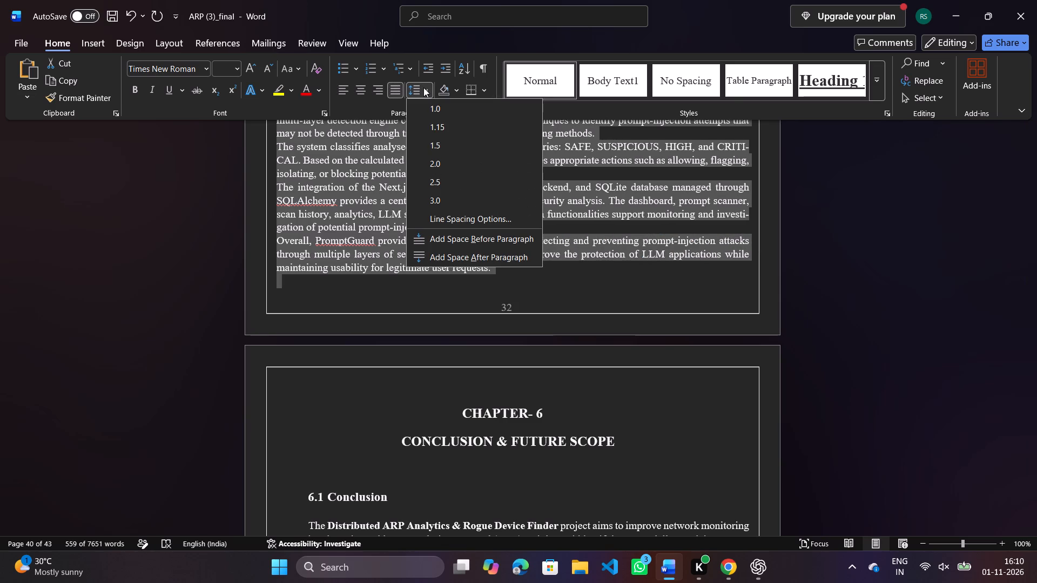
click(433, 131)
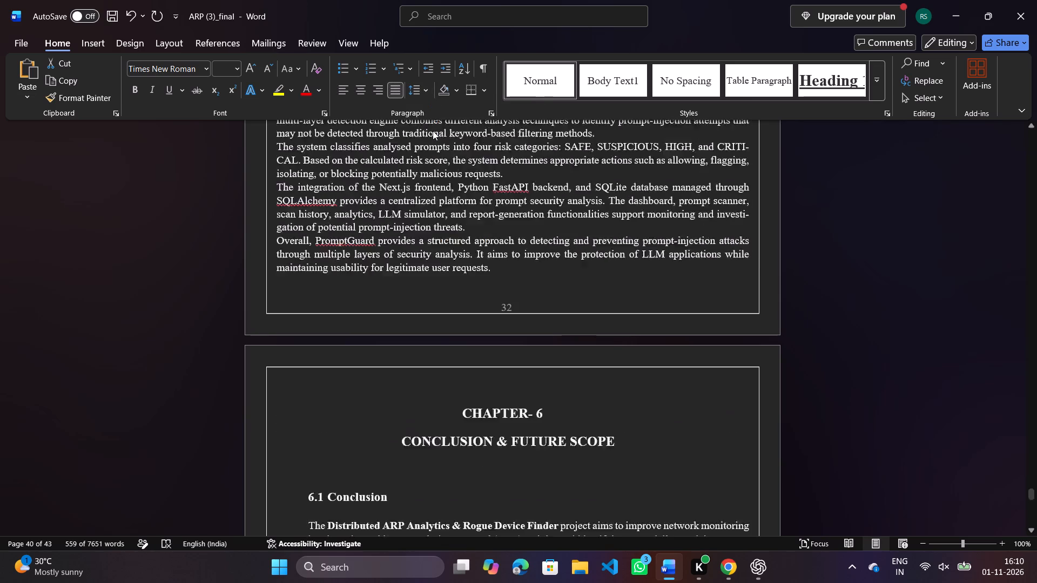
click(496, 449)
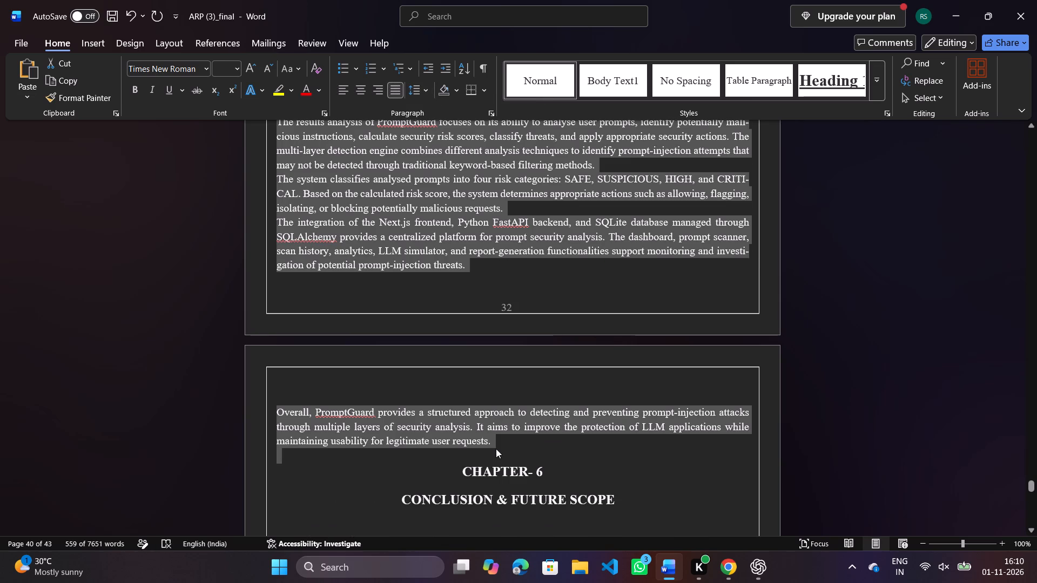
Delete the closing paragraph of 5.4.3 Results Summary that begins with "Overall, PromptGuard provides a structured approach".
scroll(503, 397, up, 1)
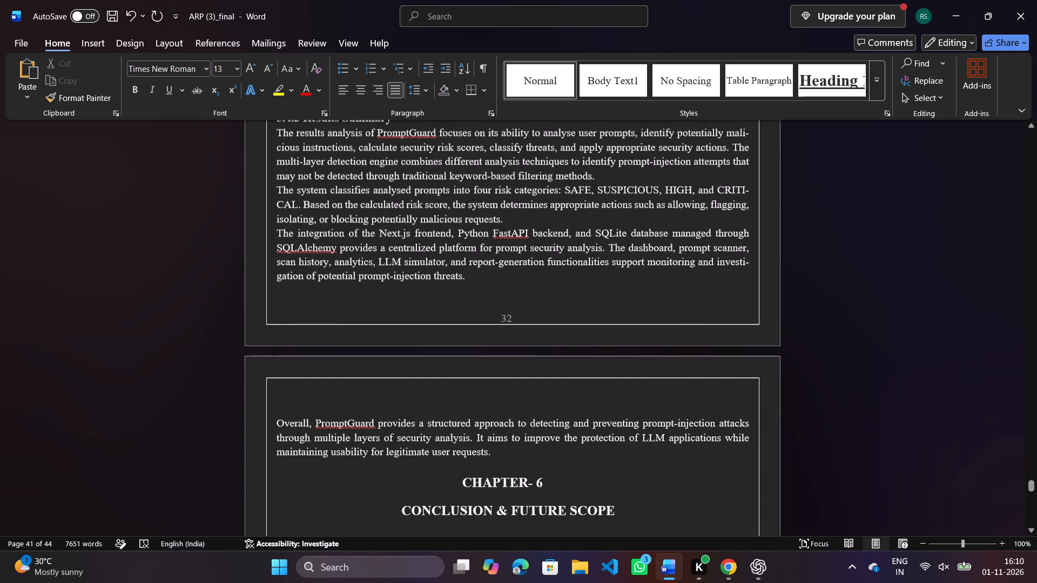
scroll(503, 397, up, 1)
drag(496, 515, 485, 512)
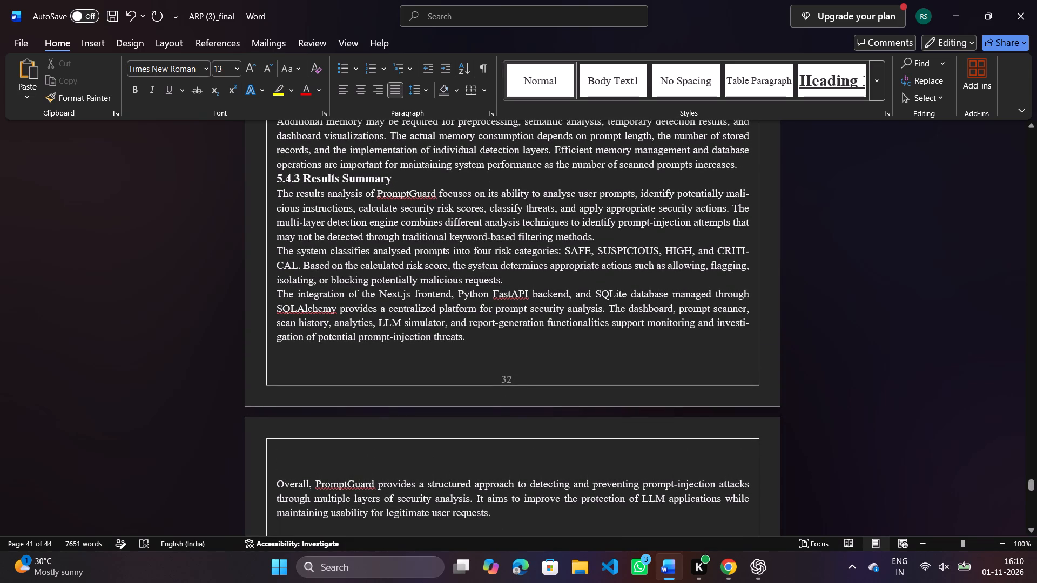
drag(485, 512, 270, 464)
key(BackSpace)
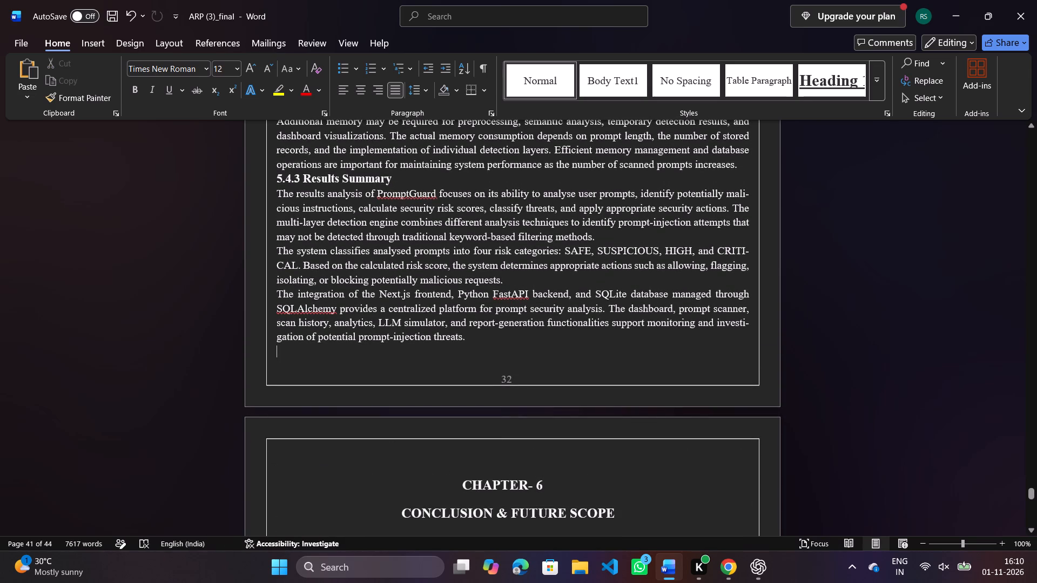
Review the pages from section 5.4 through Chapter 6 and the references for content still to adapt.
scroll(426, 410, up, 6)
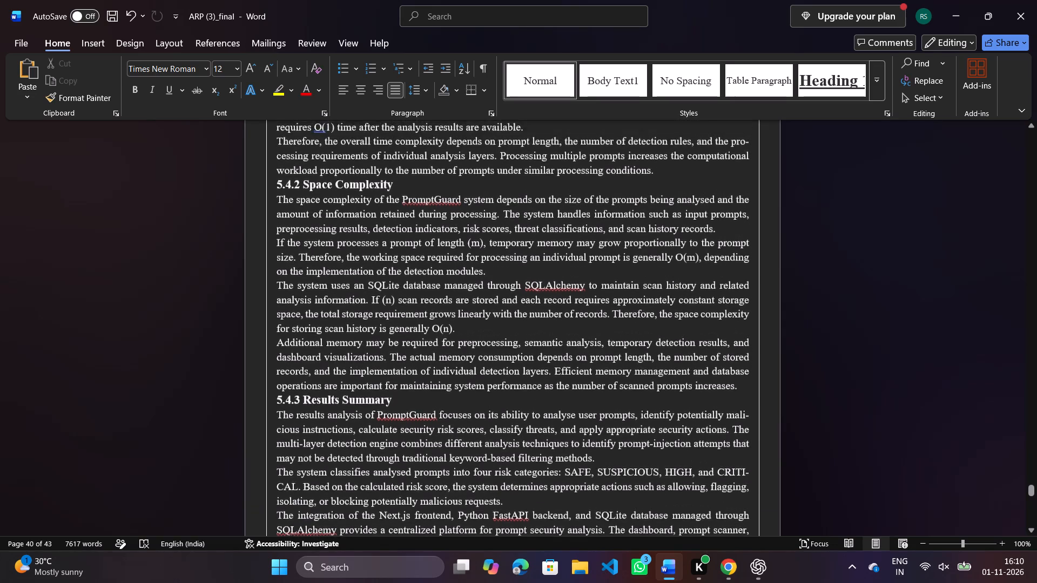
scroll(426, 410, up, 1)
scroll(426, 410, down, 2)
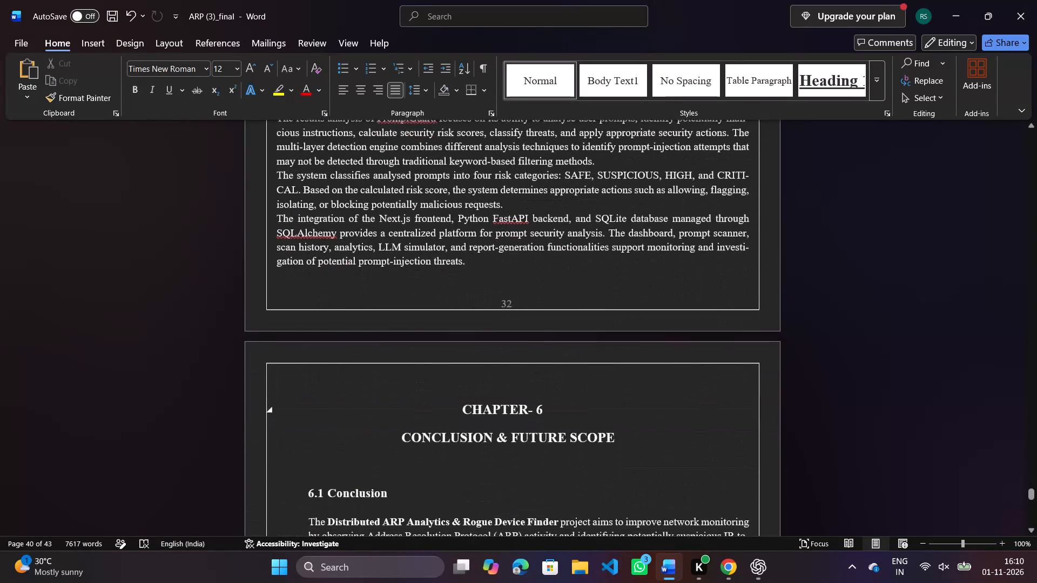
scroll(426, 410, down, 3)
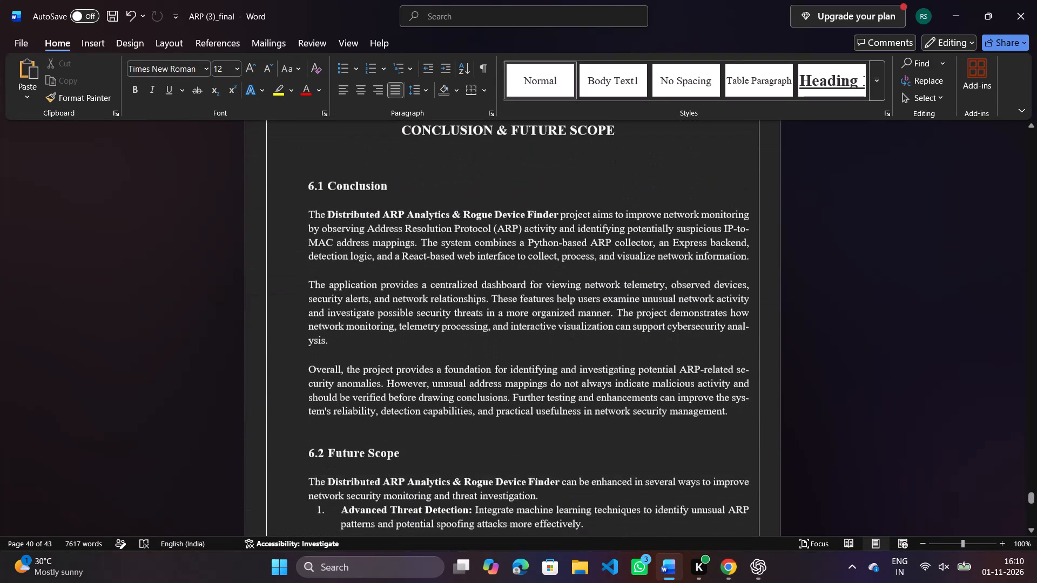
scroll(426, 410, down, 3)
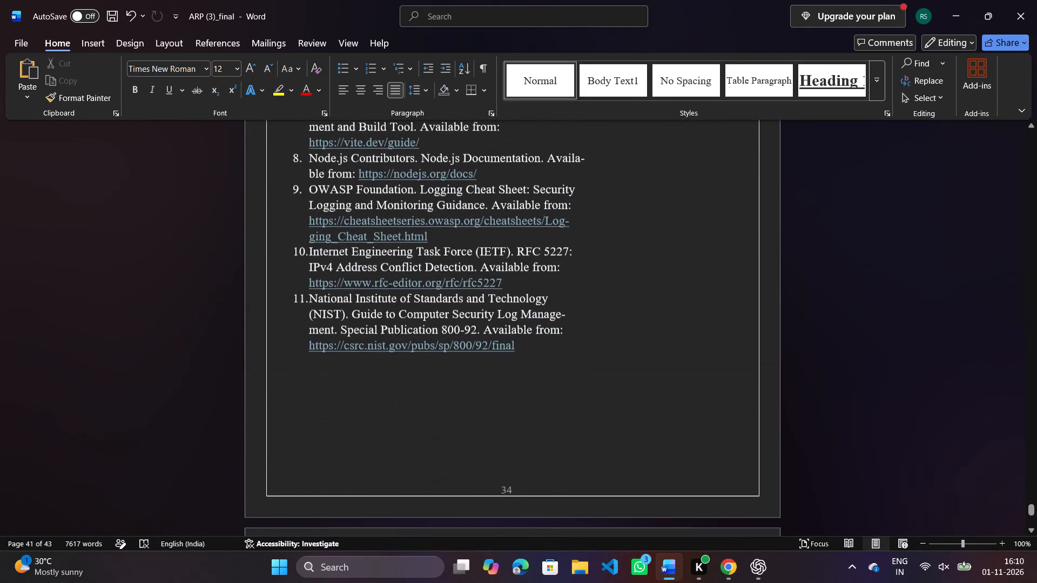
scroll(426, 410, right, 1)
scroll(426, 410, down, 1)
scroll(426, 410, up, 1)
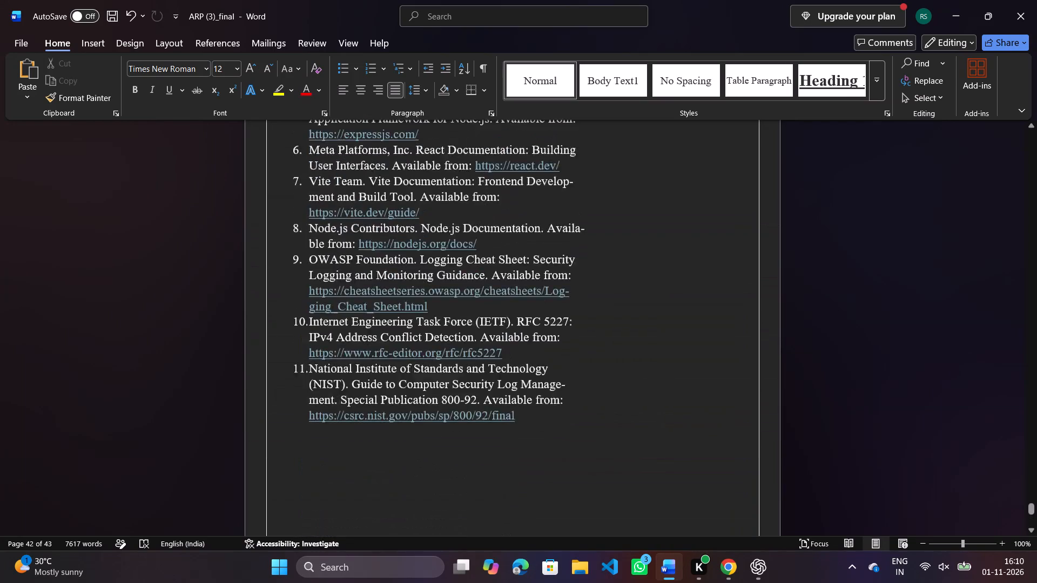
scroll(426, 410, up, 2)
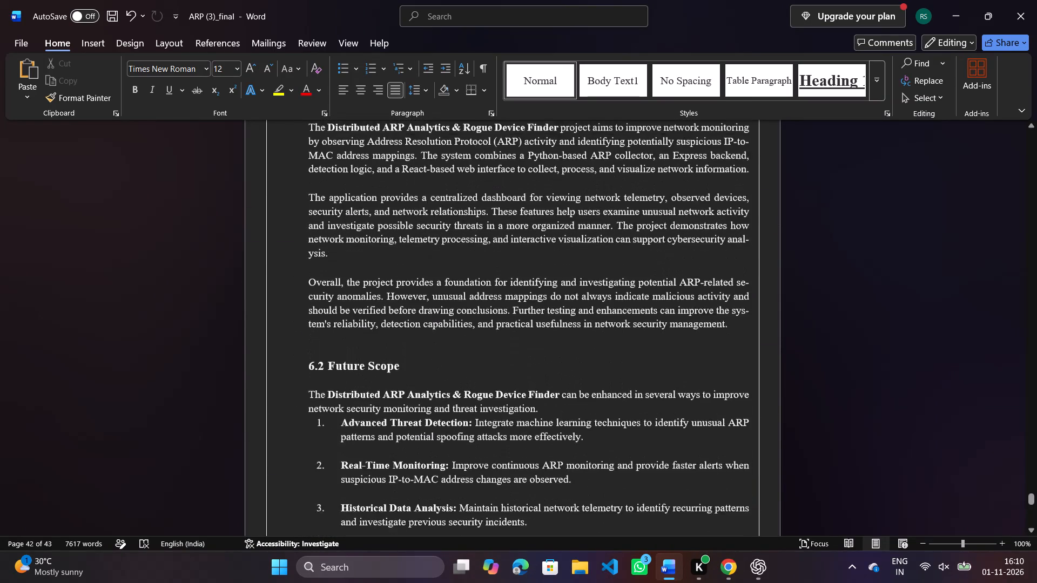
scroll(426, 410, up, 1)
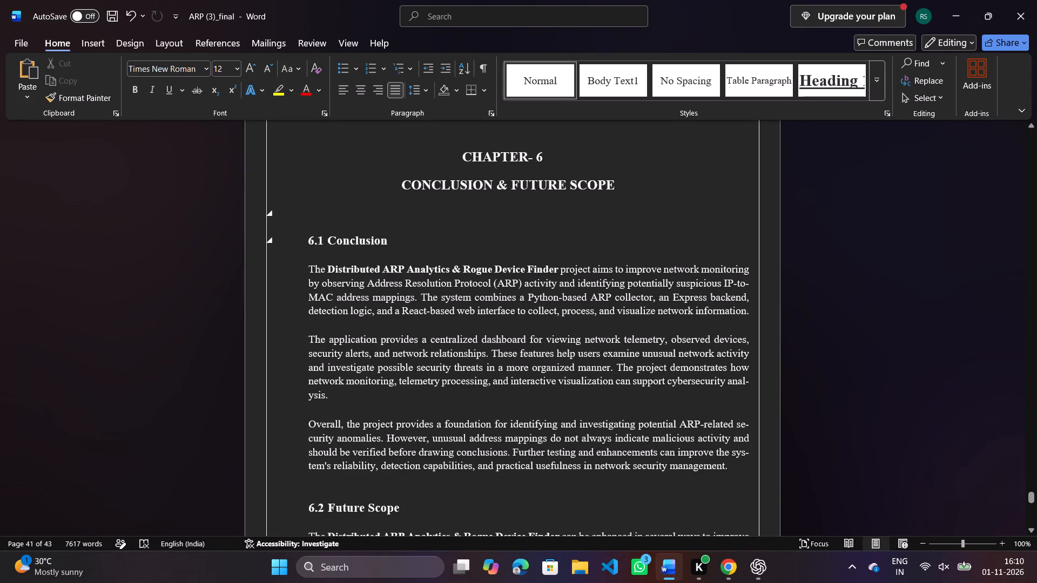
drag(305, 233, 706, 470)
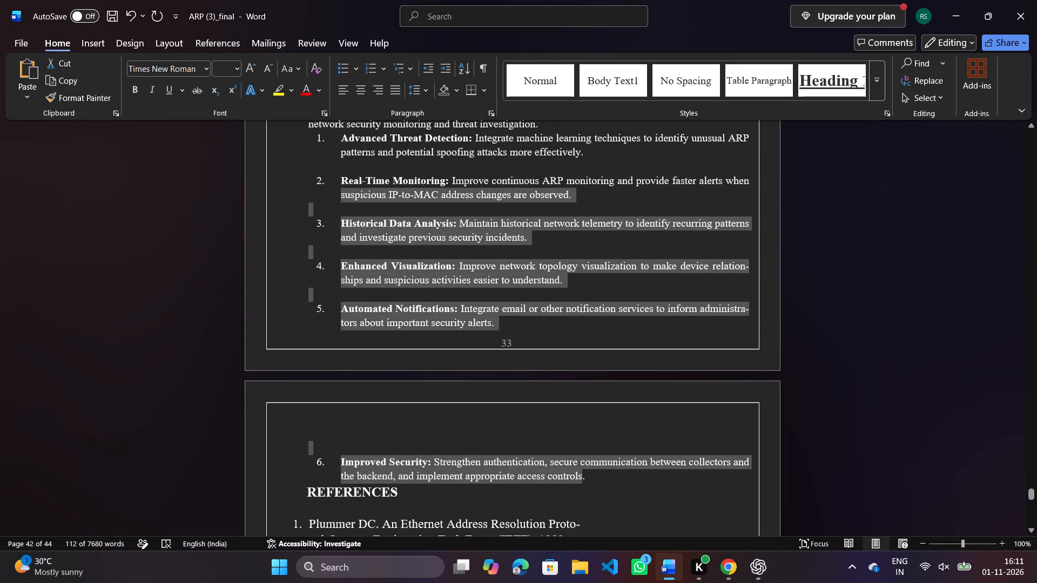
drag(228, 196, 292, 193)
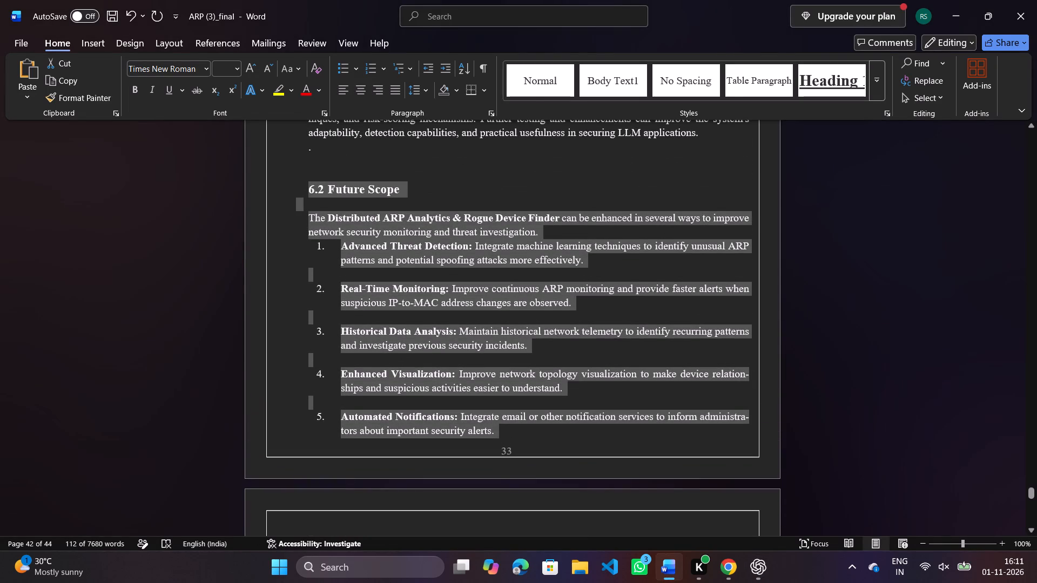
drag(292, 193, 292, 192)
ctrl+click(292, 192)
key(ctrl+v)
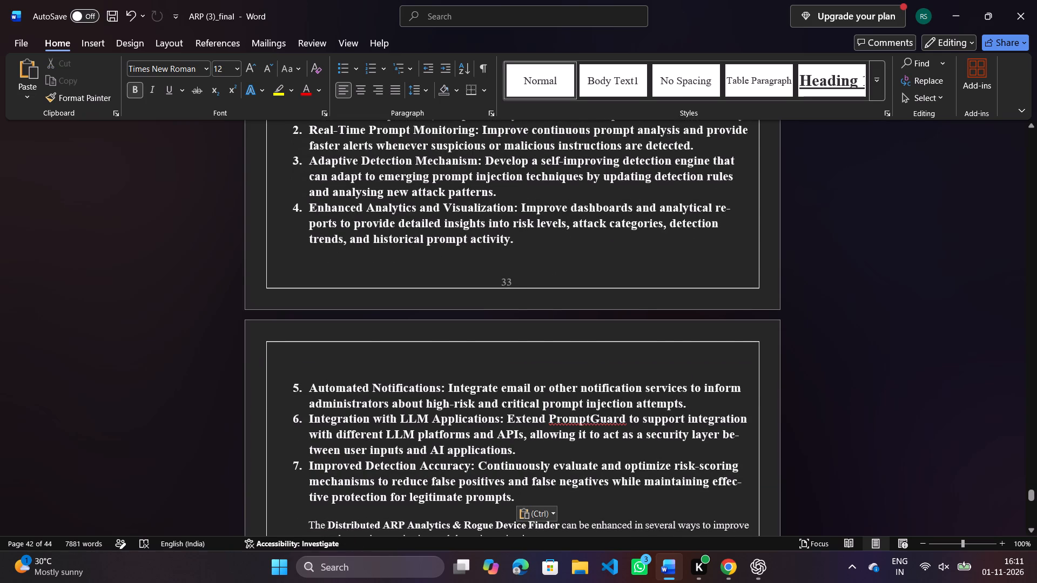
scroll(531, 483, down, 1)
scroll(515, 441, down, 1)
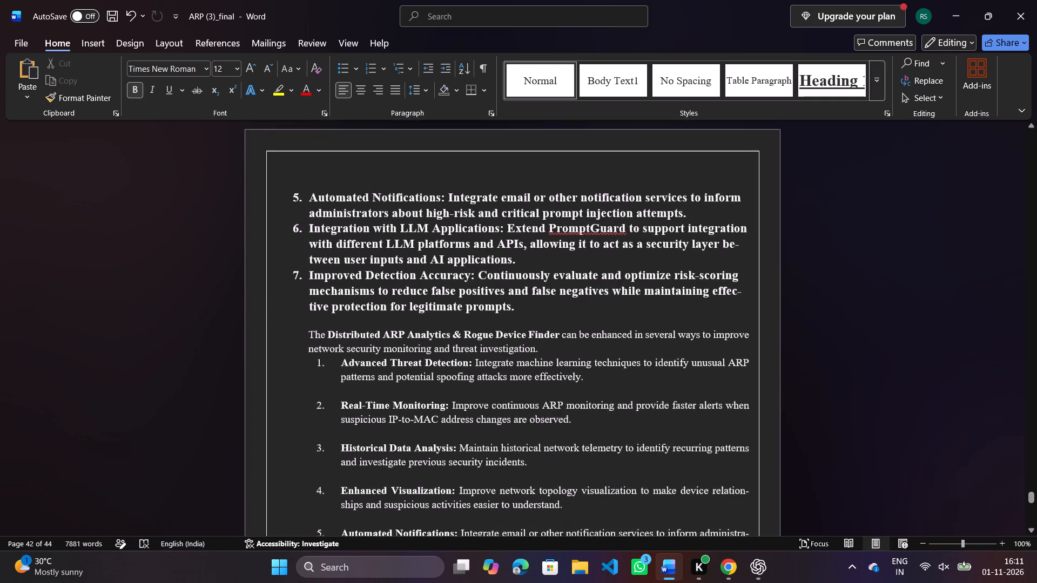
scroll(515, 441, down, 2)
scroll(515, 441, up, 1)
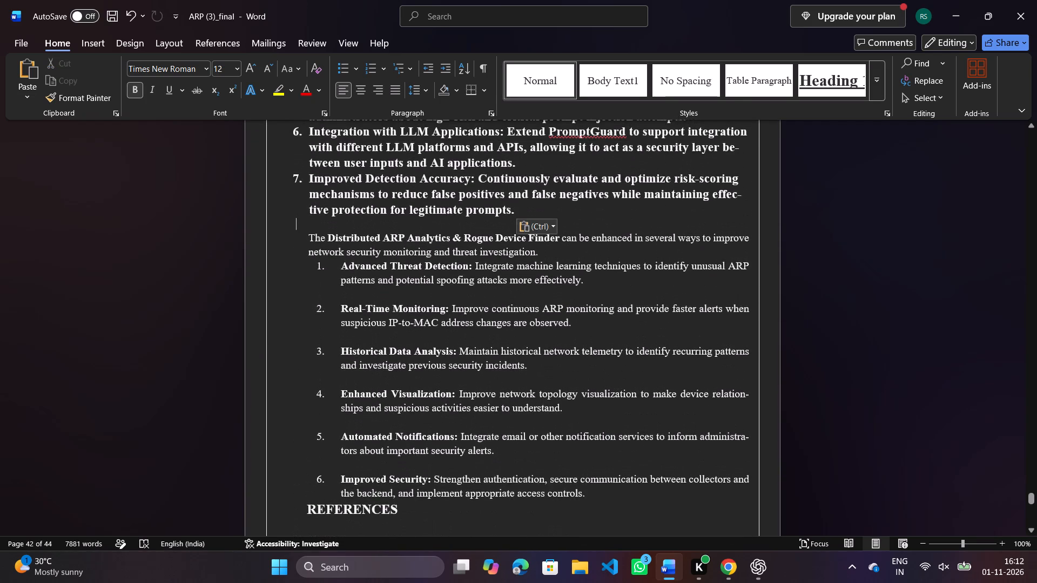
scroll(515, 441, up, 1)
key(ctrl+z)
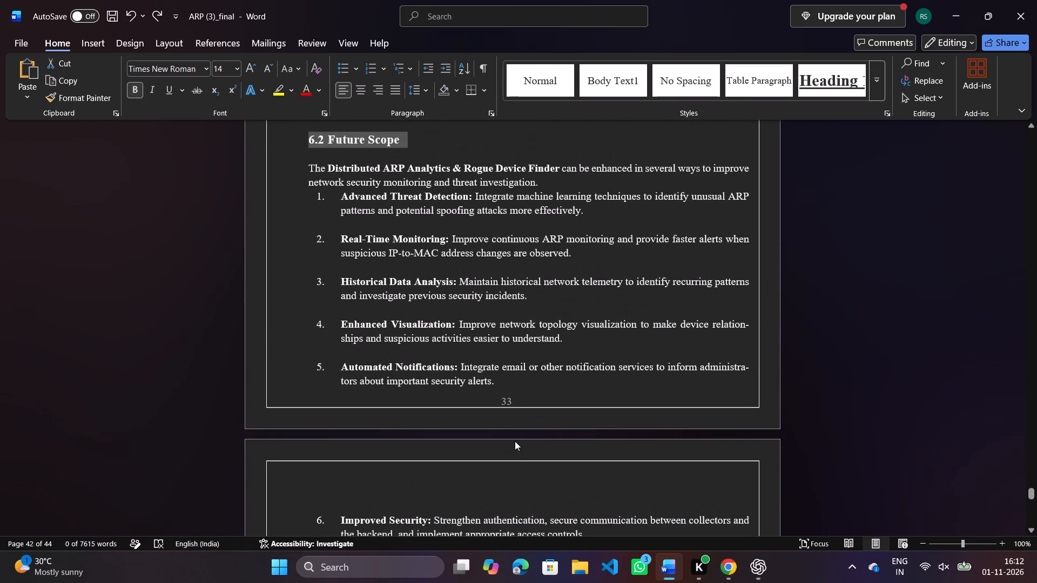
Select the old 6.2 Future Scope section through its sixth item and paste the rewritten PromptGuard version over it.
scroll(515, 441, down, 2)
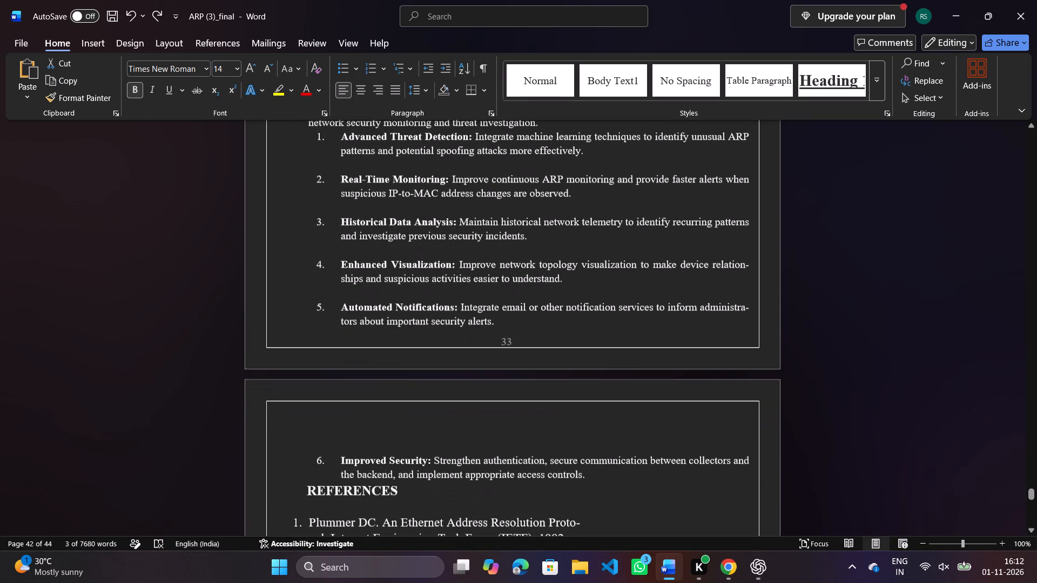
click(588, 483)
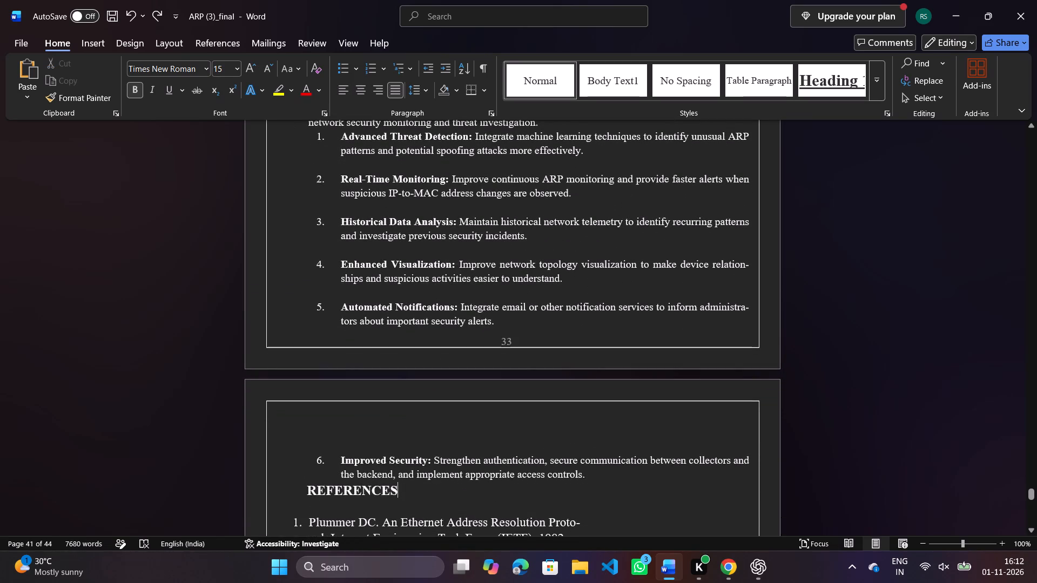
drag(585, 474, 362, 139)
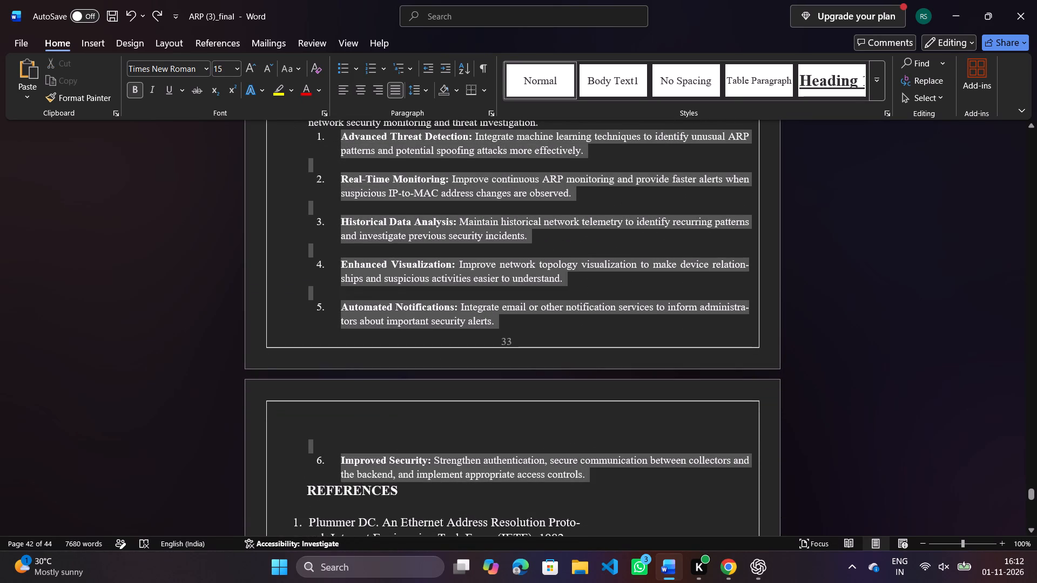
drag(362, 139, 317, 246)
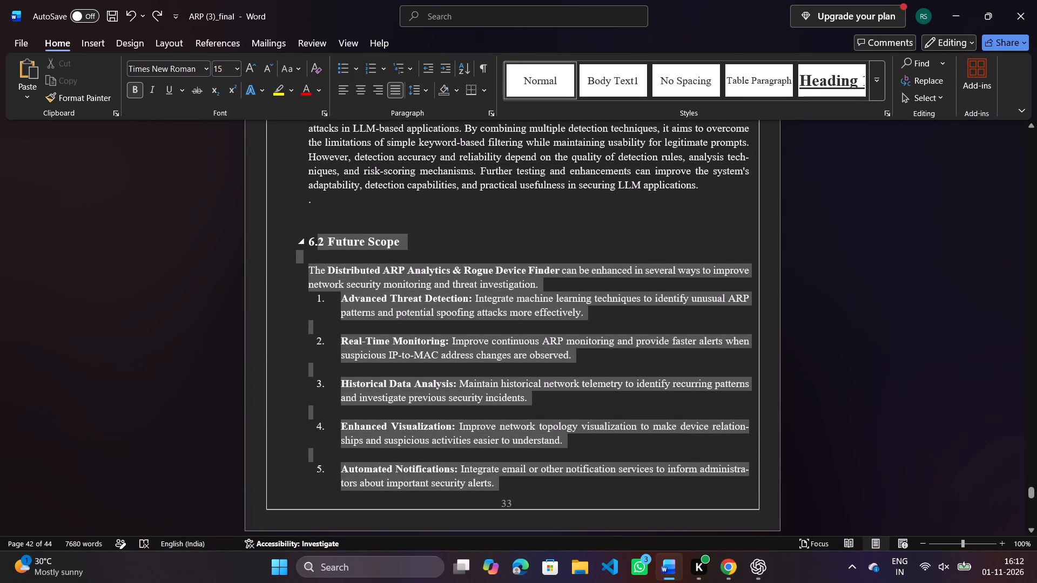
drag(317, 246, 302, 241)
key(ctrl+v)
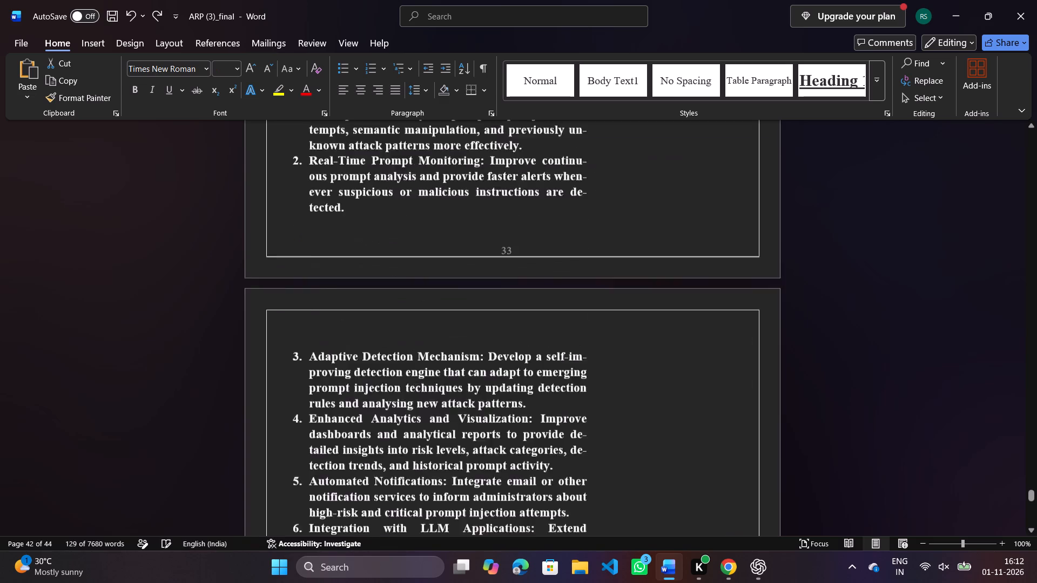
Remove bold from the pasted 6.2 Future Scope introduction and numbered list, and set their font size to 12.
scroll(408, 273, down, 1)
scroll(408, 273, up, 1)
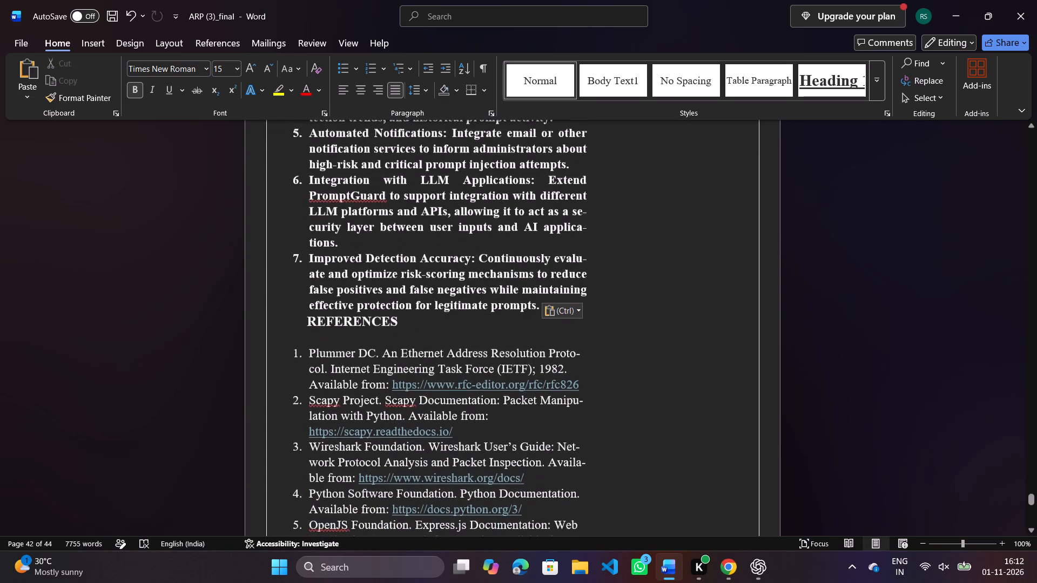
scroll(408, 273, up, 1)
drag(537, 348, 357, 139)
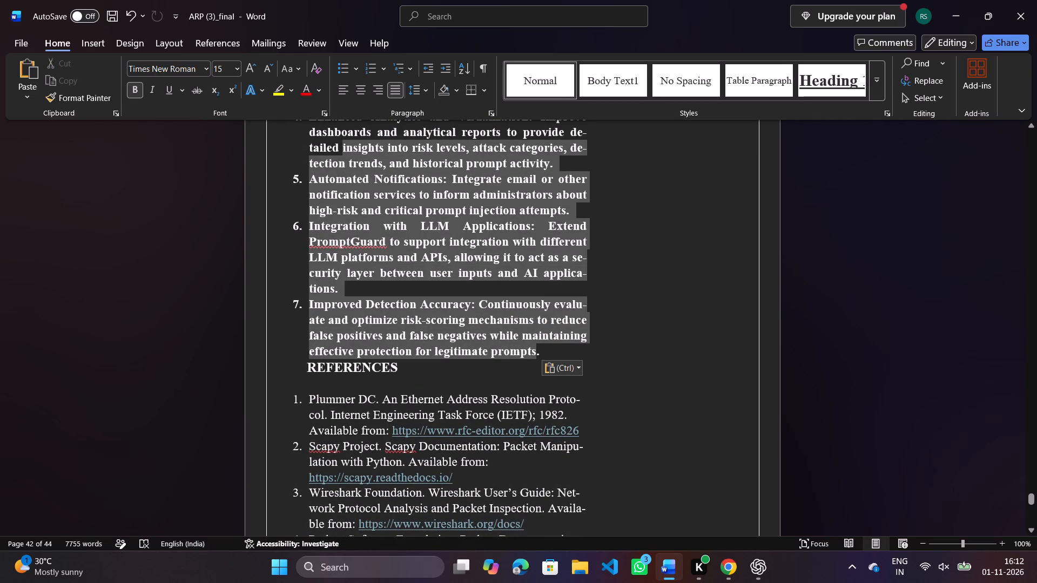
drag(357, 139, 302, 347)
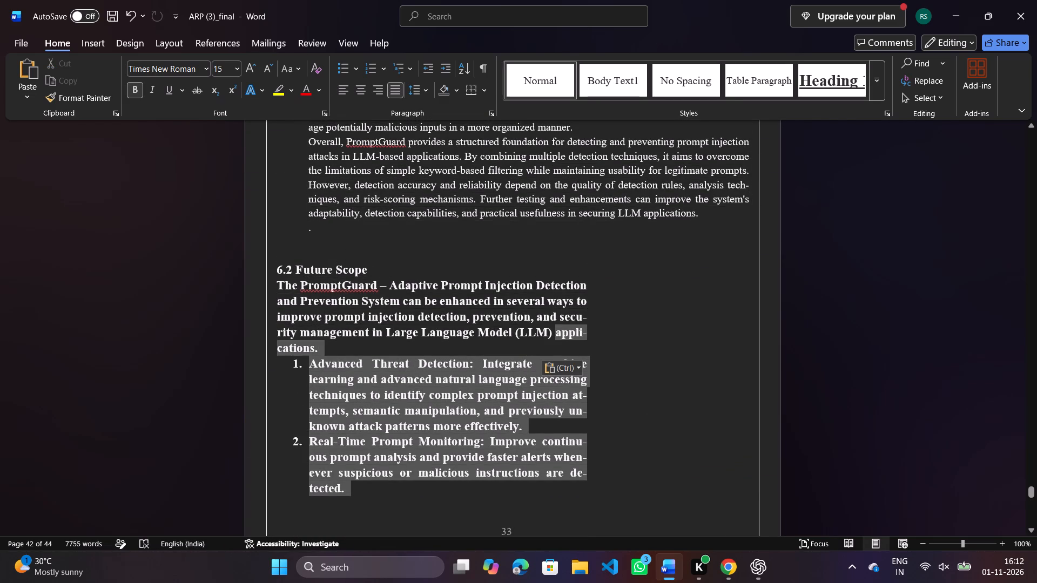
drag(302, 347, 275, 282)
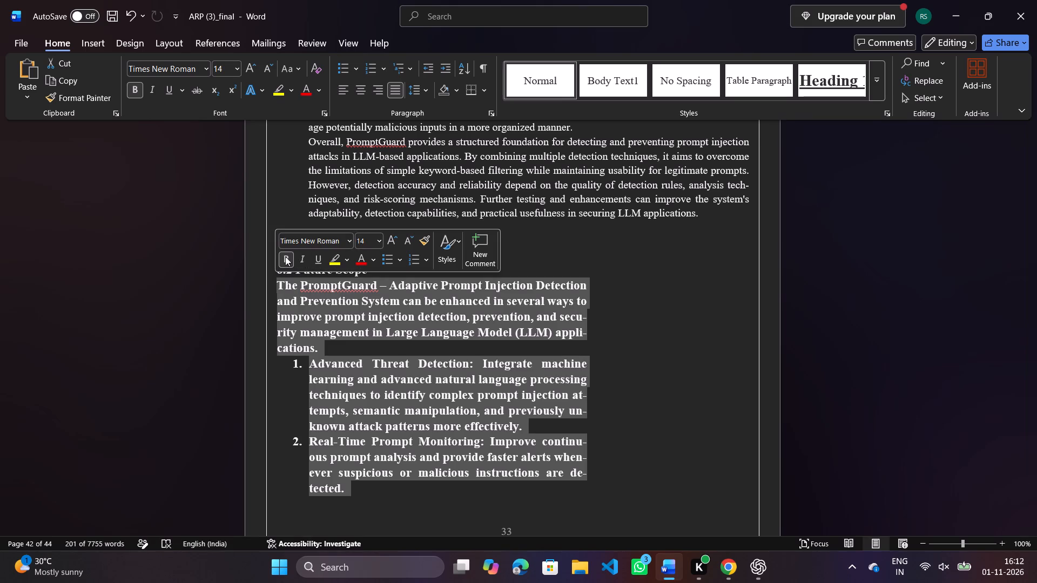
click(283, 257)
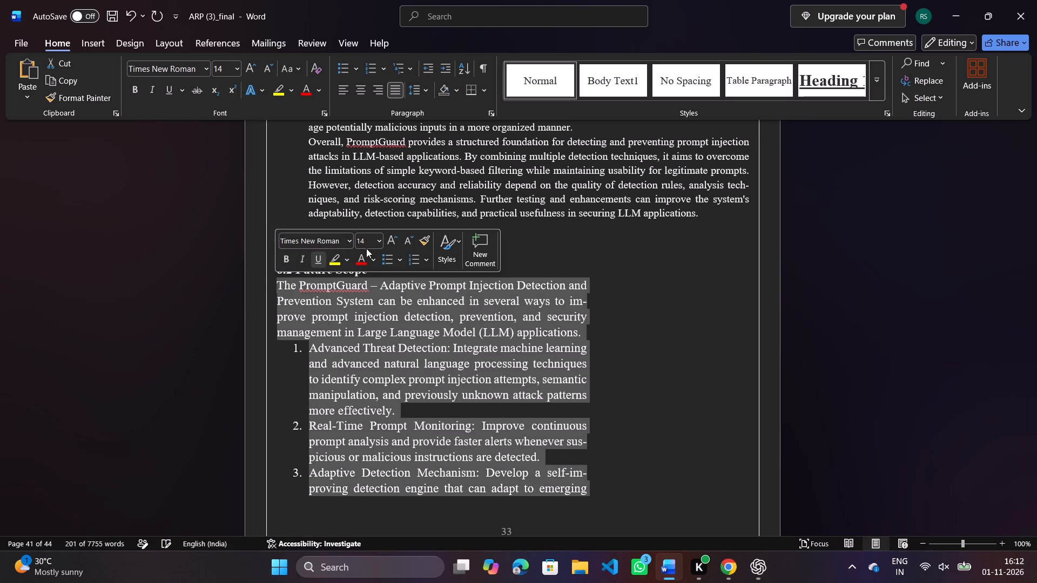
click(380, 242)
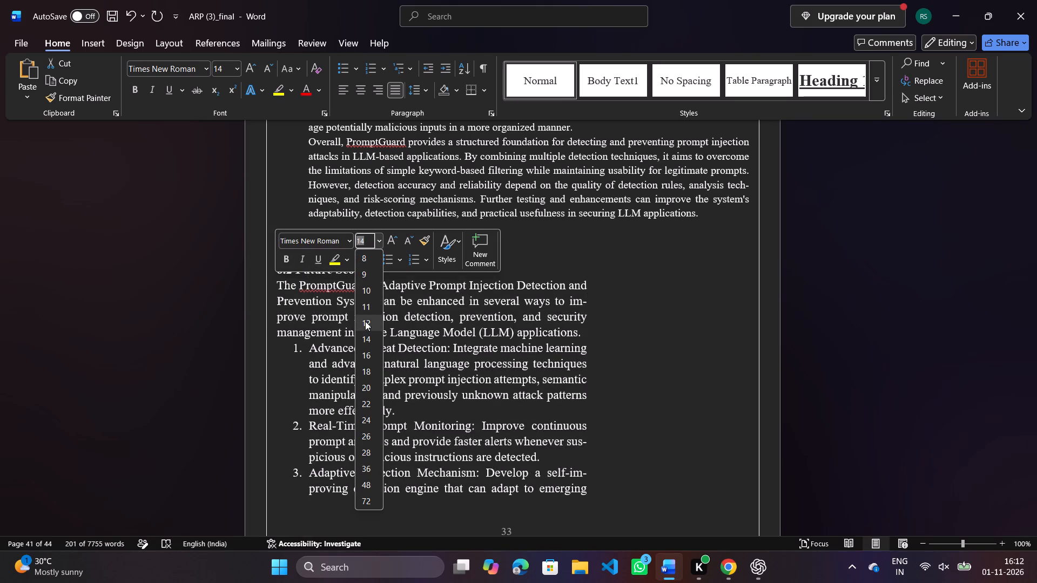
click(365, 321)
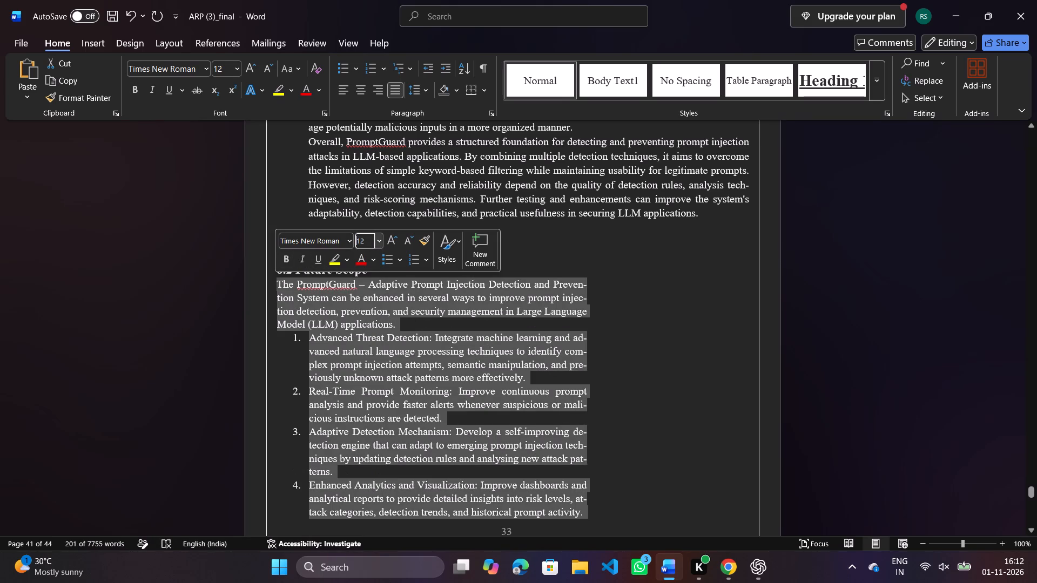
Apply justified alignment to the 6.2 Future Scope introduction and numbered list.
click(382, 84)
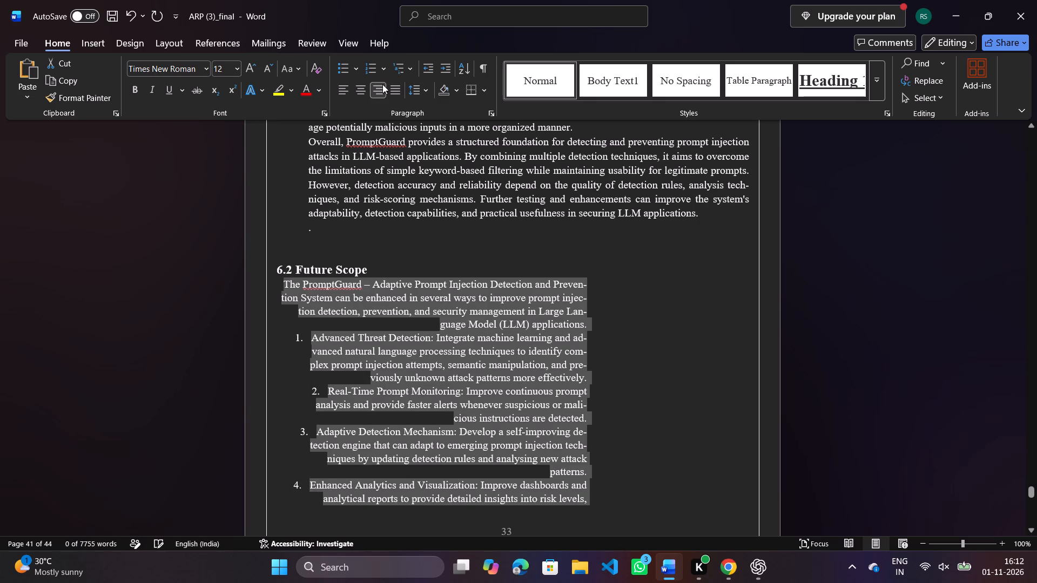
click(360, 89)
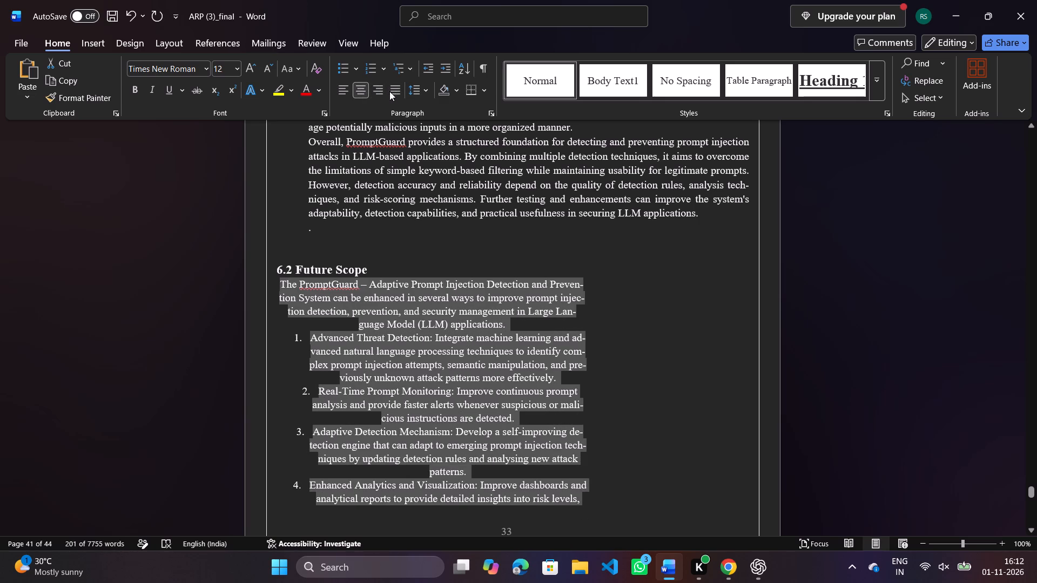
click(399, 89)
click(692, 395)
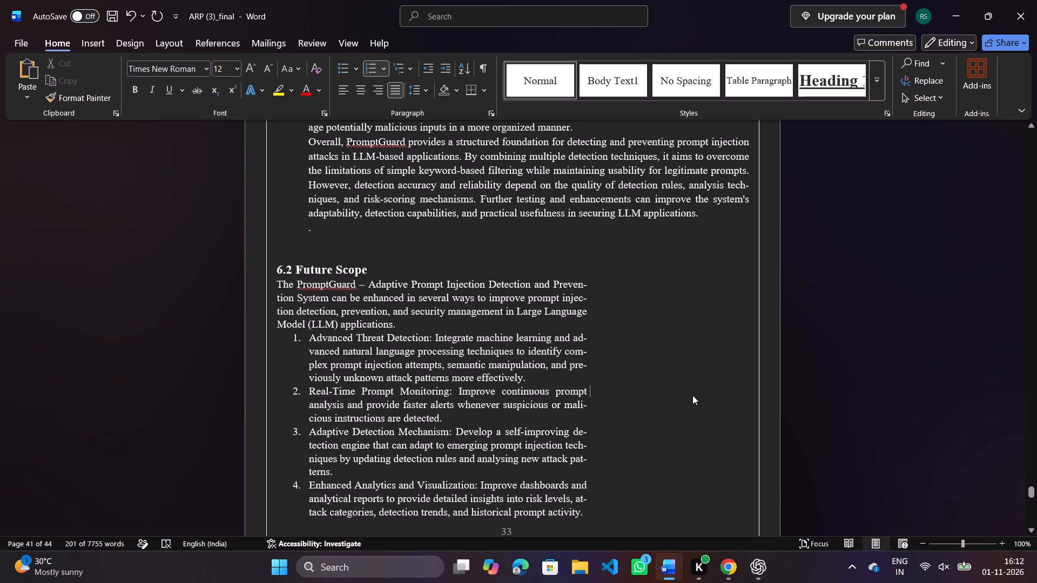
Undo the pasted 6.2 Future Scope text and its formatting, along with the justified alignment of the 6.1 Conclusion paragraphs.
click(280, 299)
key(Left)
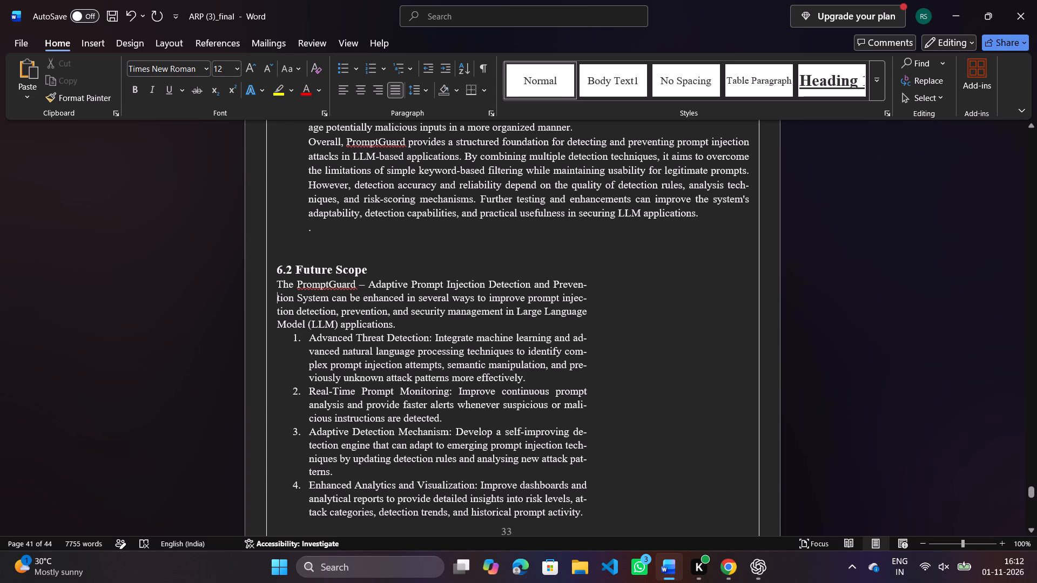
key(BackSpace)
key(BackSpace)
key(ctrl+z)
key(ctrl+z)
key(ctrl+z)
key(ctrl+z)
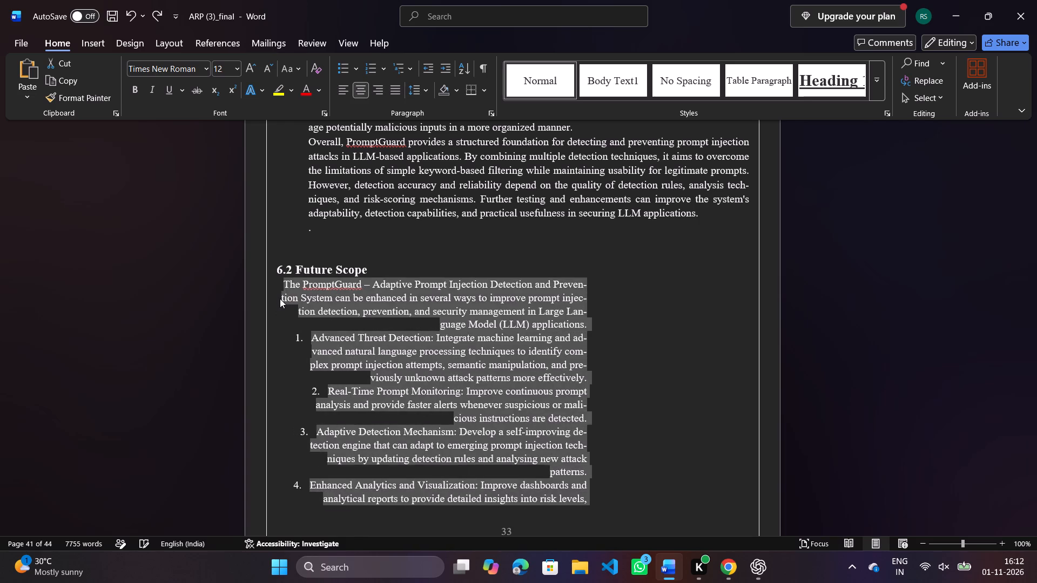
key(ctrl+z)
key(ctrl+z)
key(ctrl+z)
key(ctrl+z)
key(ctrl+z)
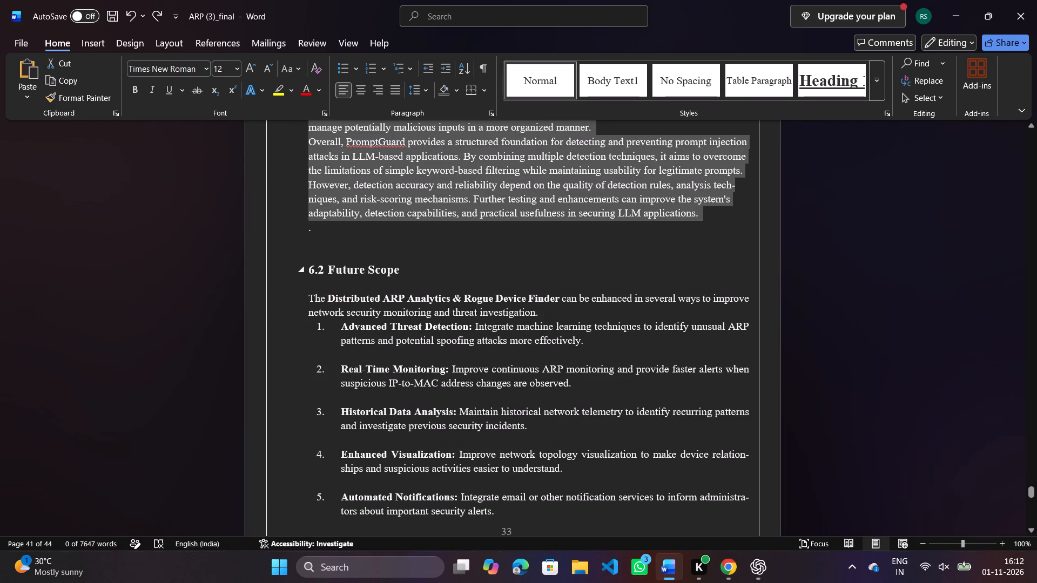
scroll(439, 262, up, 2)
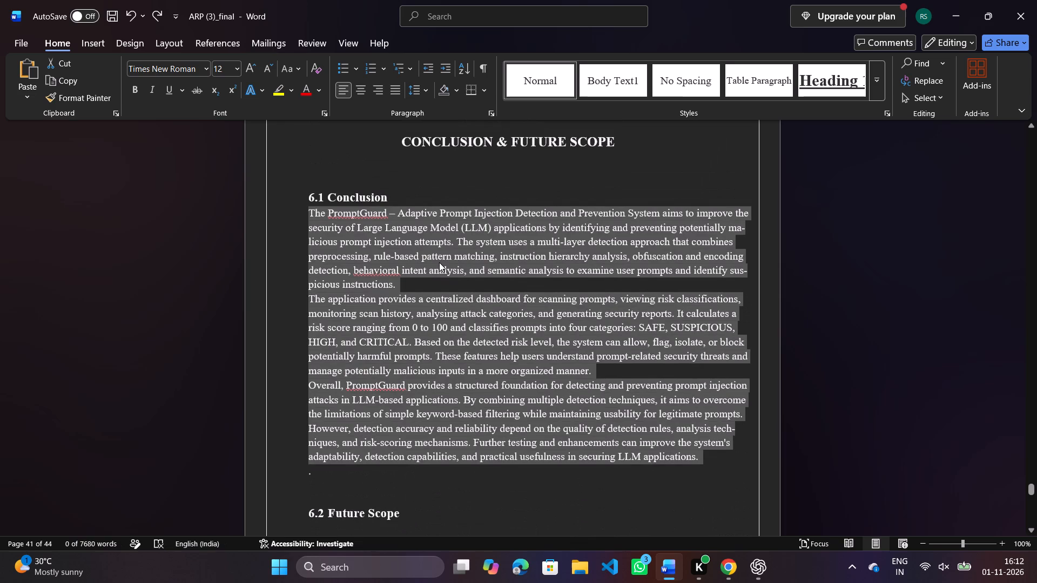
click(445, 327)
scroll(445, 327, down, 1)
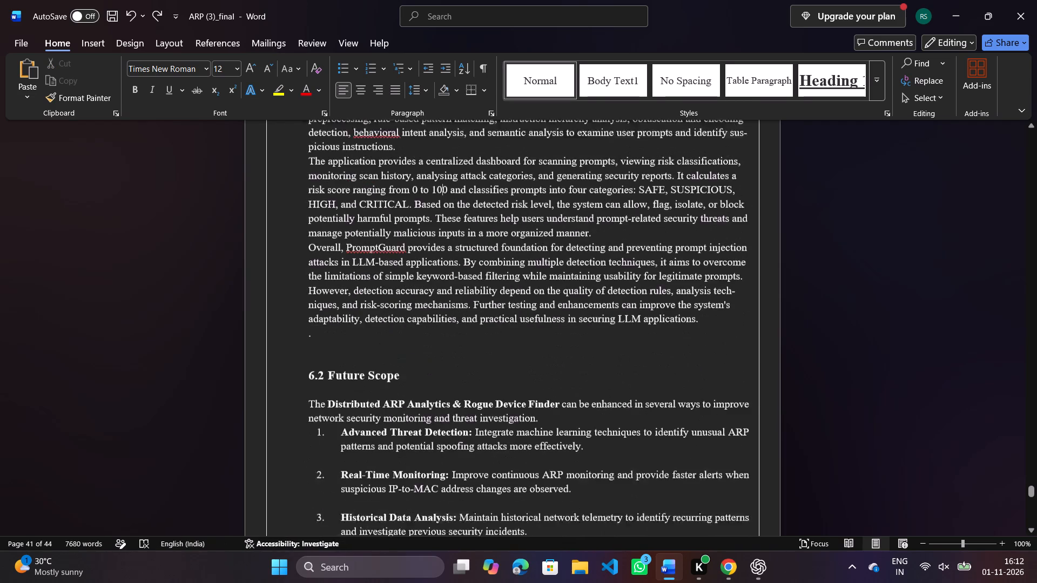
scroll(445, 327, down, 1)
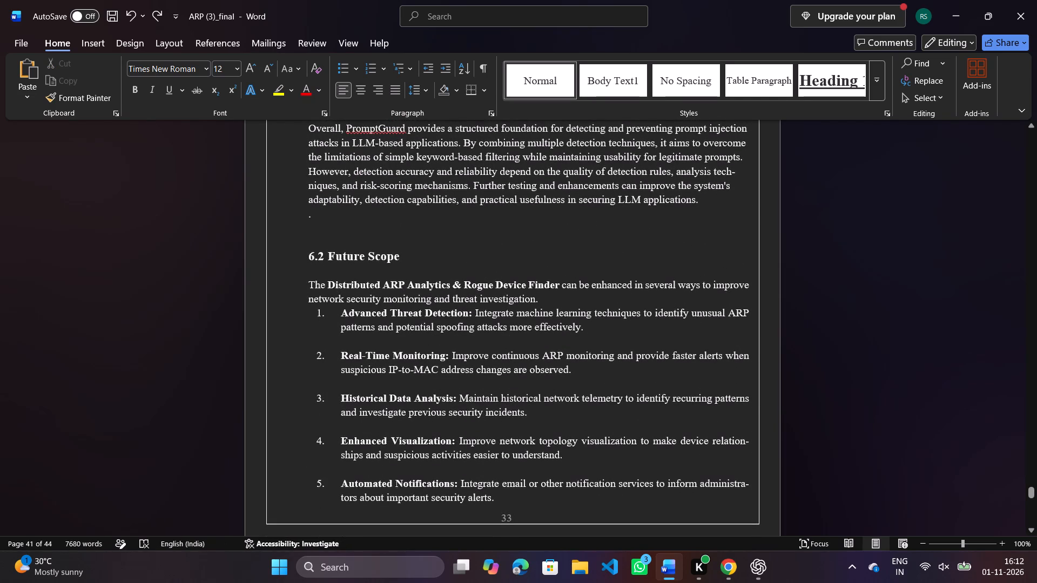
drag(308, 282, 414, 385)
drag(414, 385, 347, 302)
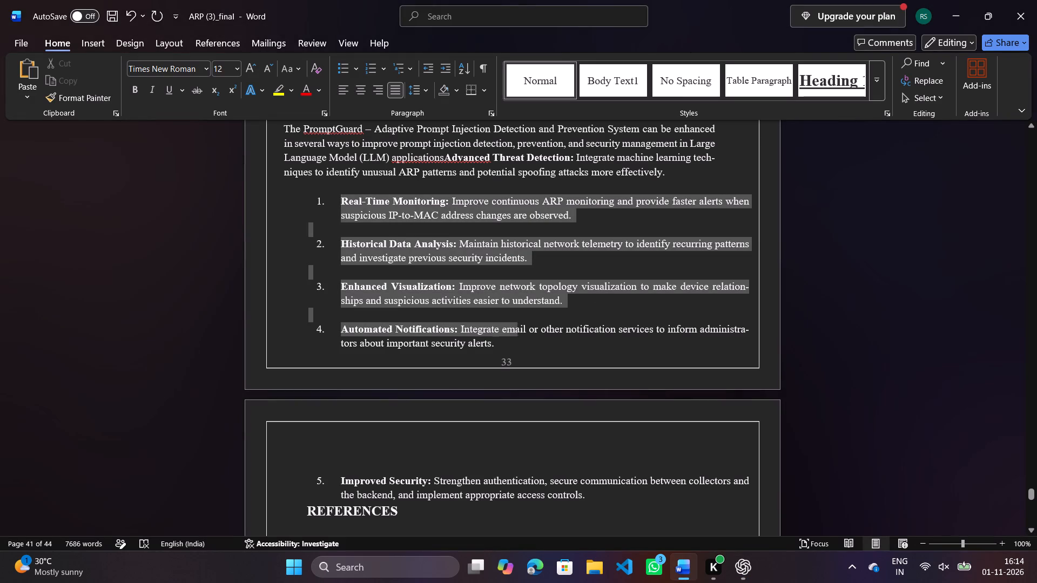
drag(509, 336, 604, 511)
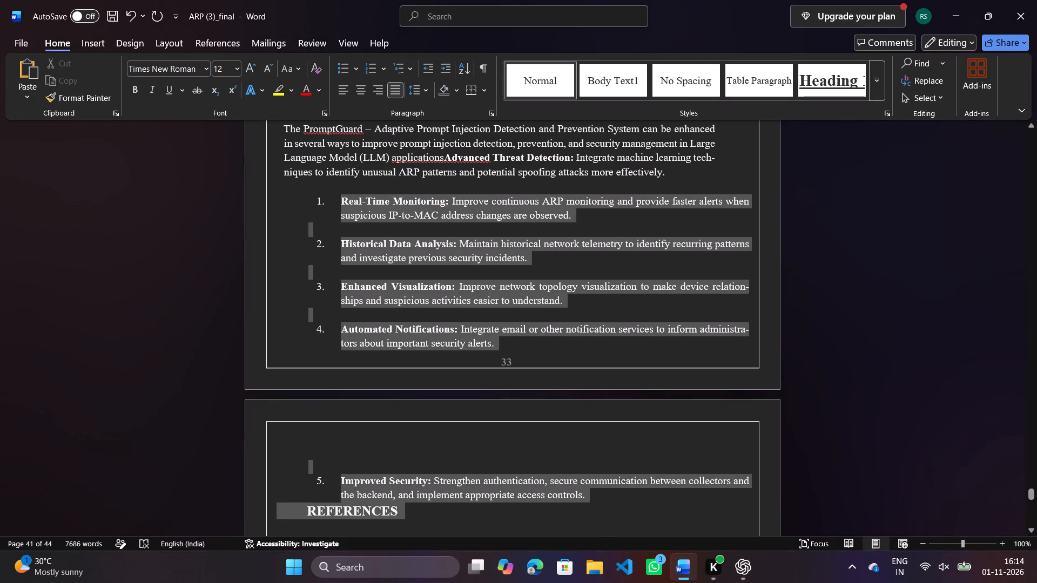
drag(604, 511, 604, 524)
click(588, 492)
drag(588, 492, 390, 312)
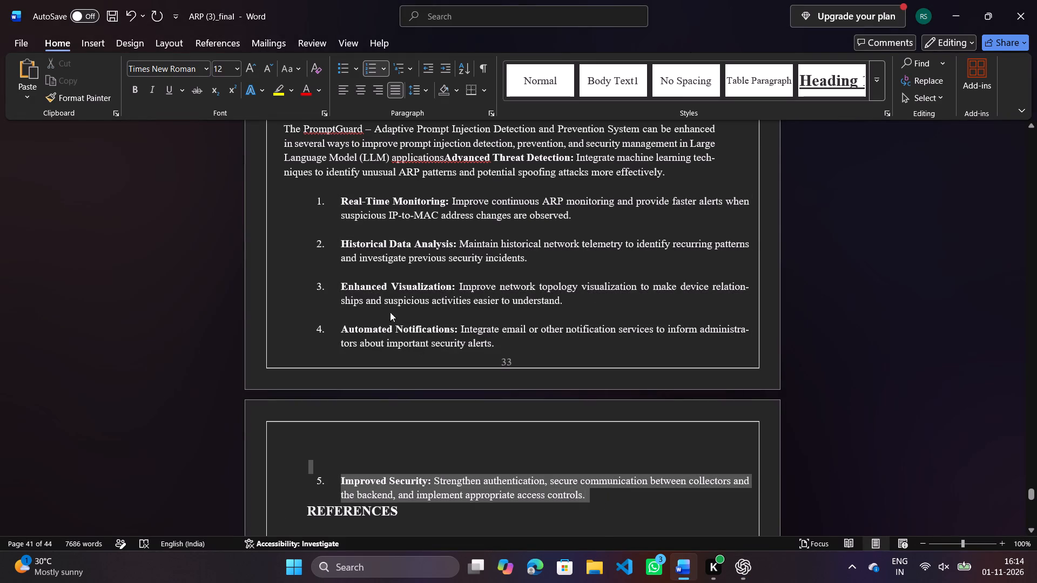
drag(390, 312, 326, 206)
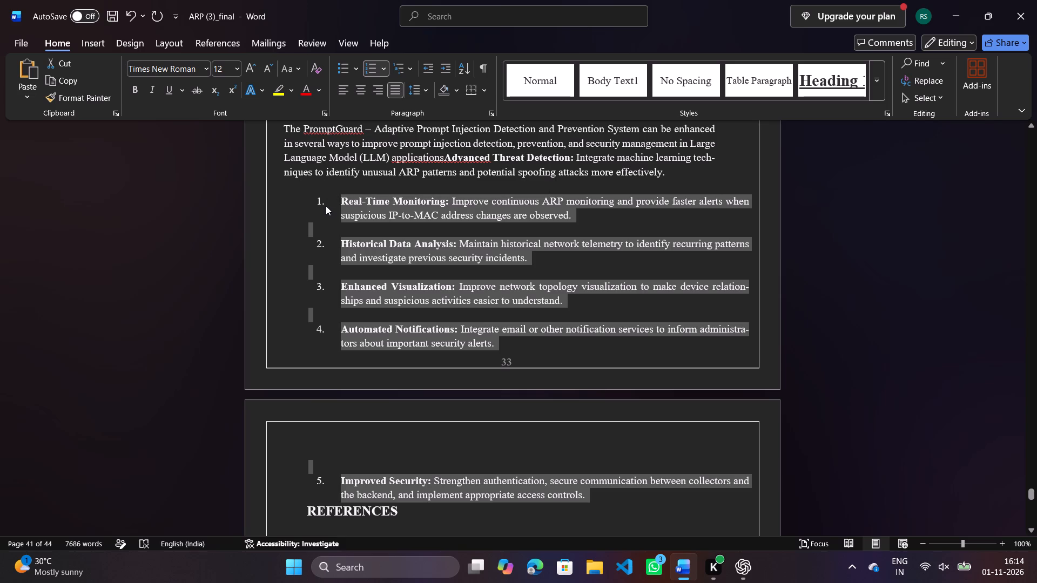
key(ctrl+v)
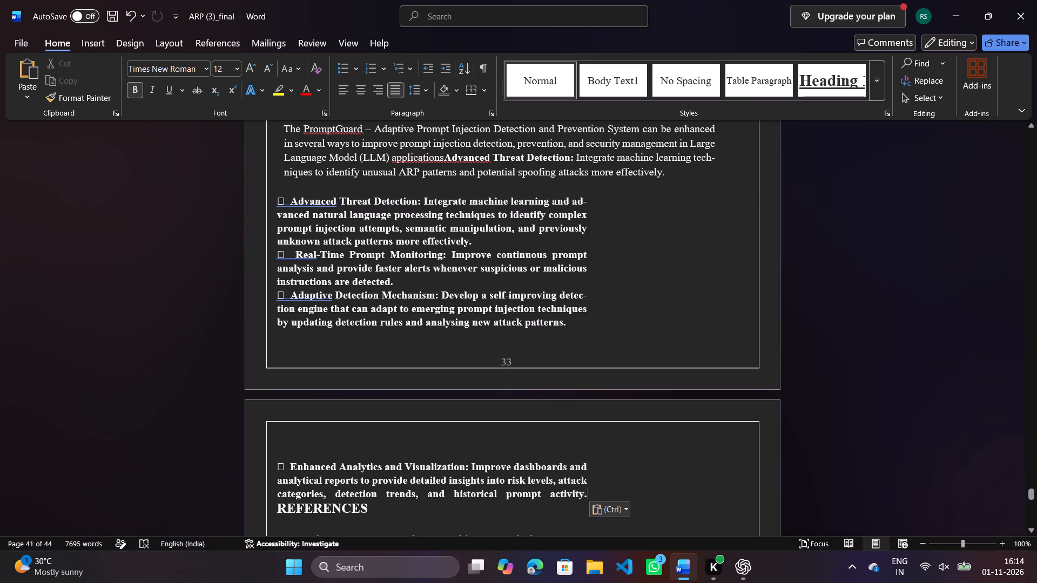
Remove the bold formatting from the four pasted Future Scope items and turn them into a numbered list.
click(137, 85)
drag(292, 197, 437, 340)
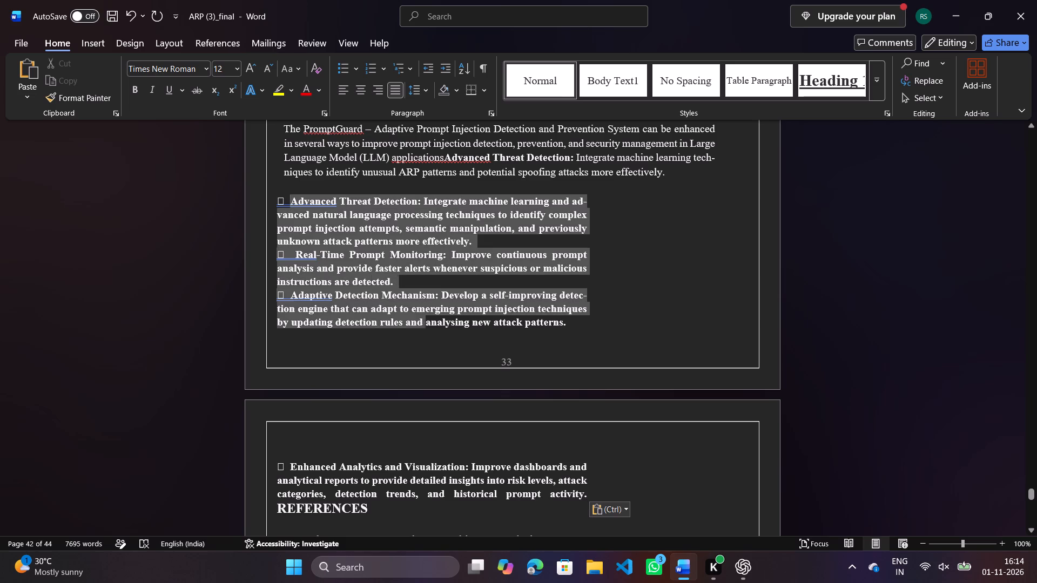
drag(437, 340, 572, 477)
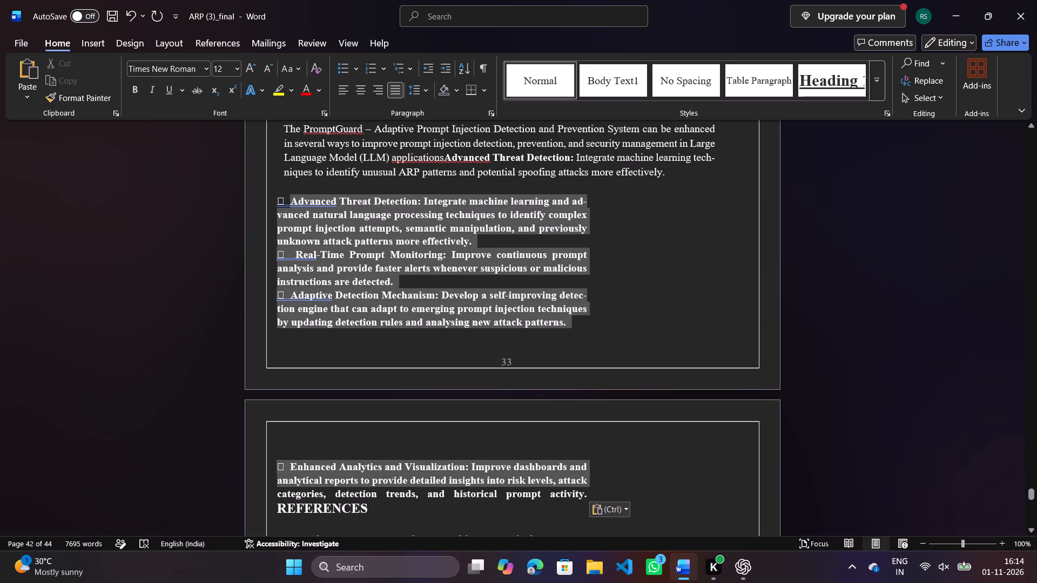
drag(572, 477, 587, 489)
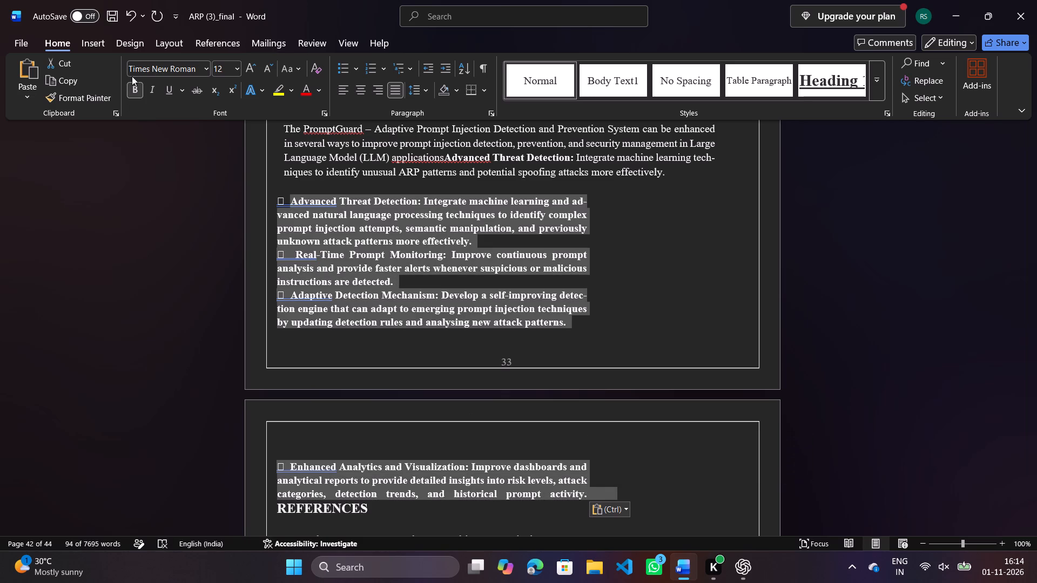
click(132, 89)
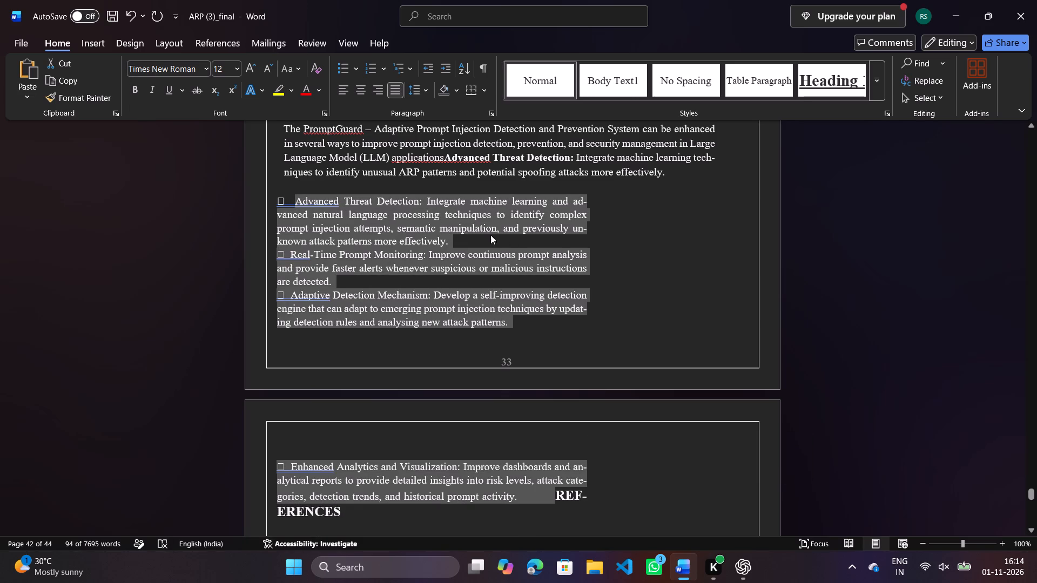
click(374, 63)
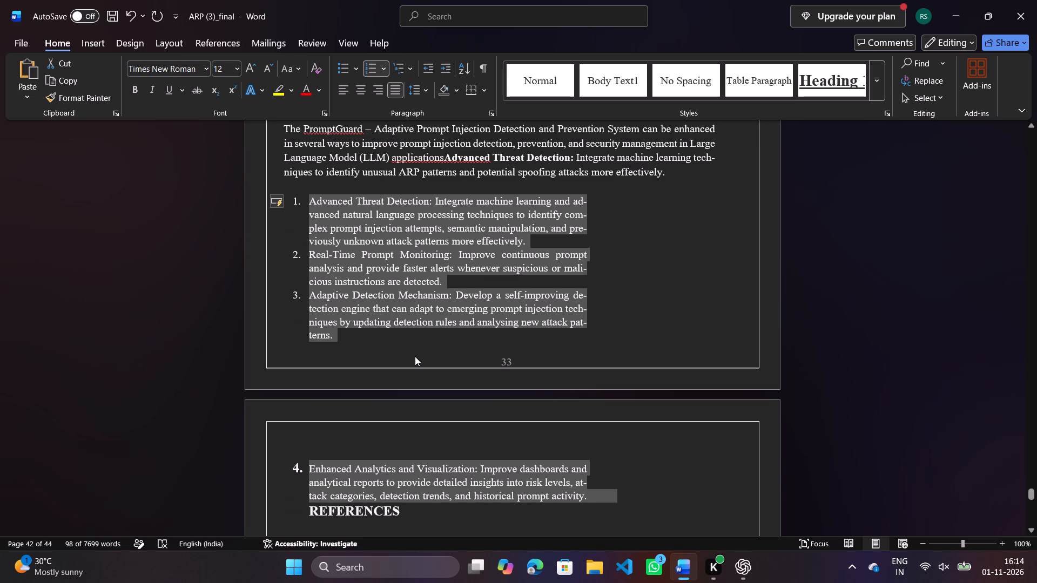
Delete the blank line above the 6.2 Future Scope heading and remove the heading's indent.
scroll(415, 356, up, 1)
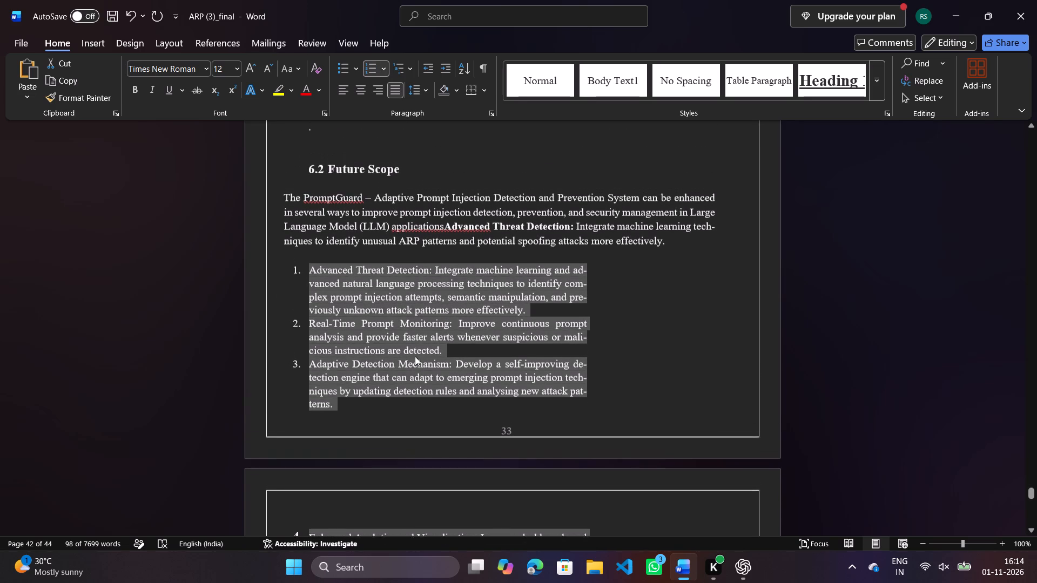
scroll(415, 356, up, 1)
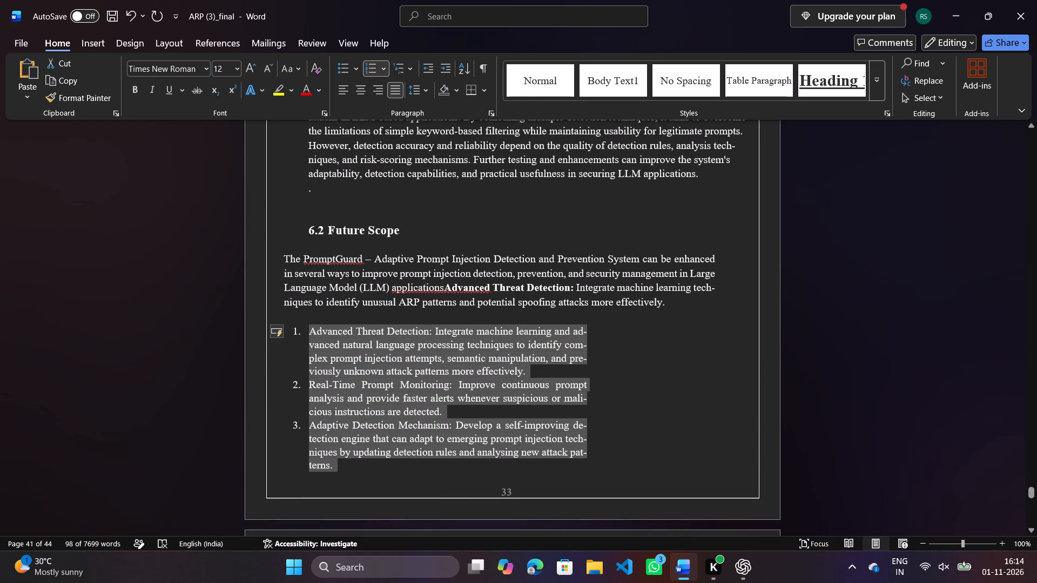
click(344, 216)
key(Left)
key(Left)
key(Left)
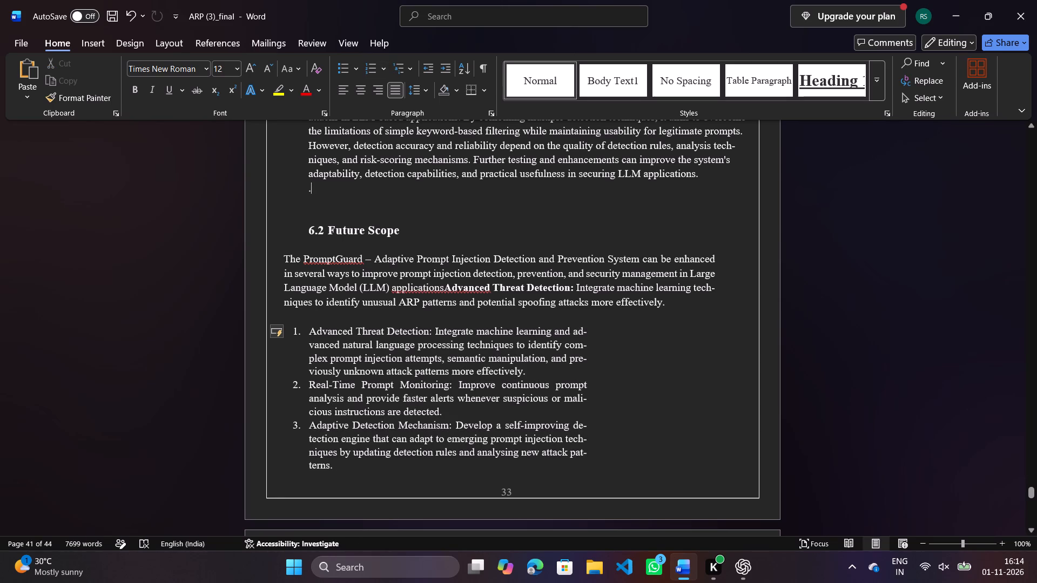
key(Down)
key(Down)
key(BackSpace)
key(BackSpace)
key(BackSpace)
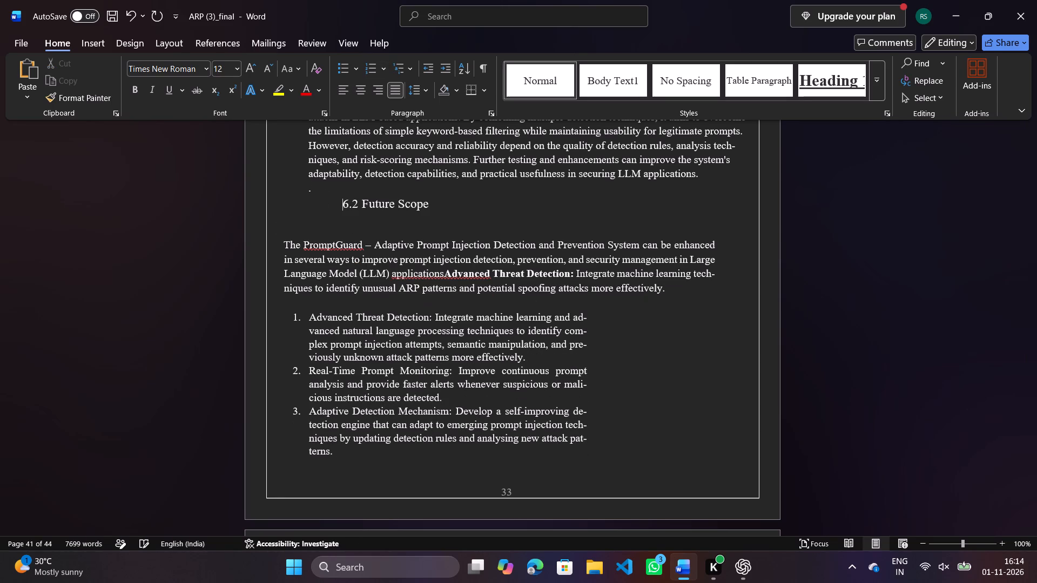
key(BackSpace)
key(BackSpace)
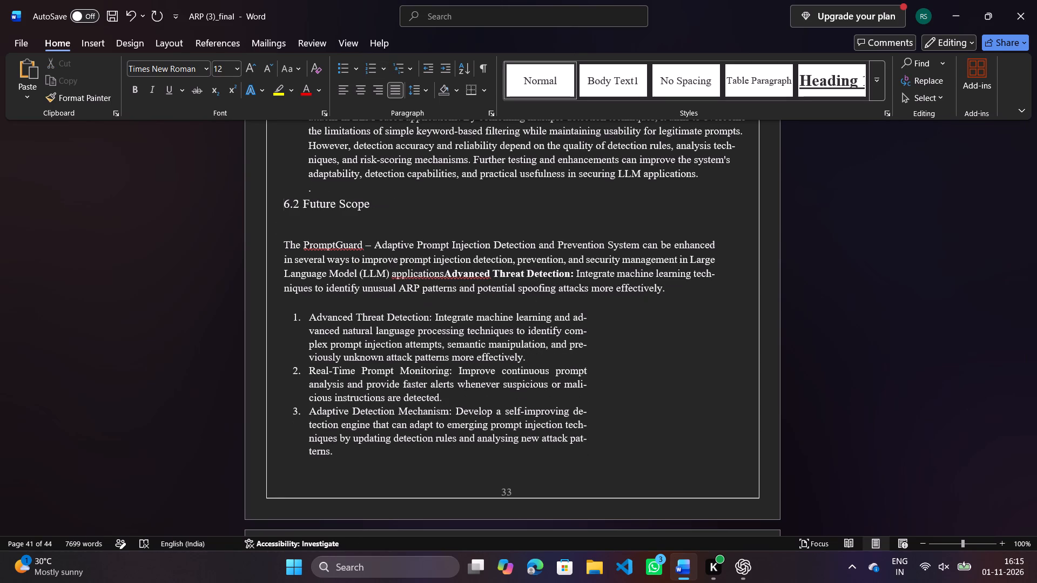
Delete the stray period above the 6.2 Future Scope heading and the empty line between the heading and its introduction.
click(339, 190)
key(BackSpace)
click(285, 242)
key(BackSpace)
key(BackSpace)
key(Up)
key(BackSpace)
key(BackSpace)
key(BackSpace)
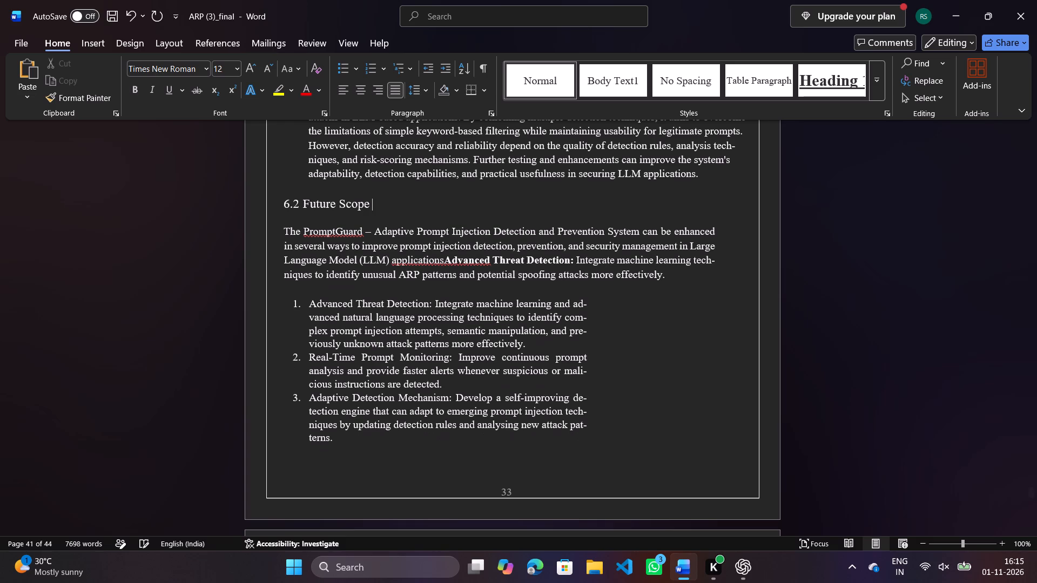
Delete the fourth list item, Enhanced Analytics and Visualization, from above the REFERENCES heading.
scroll(311, 298, down, 1)
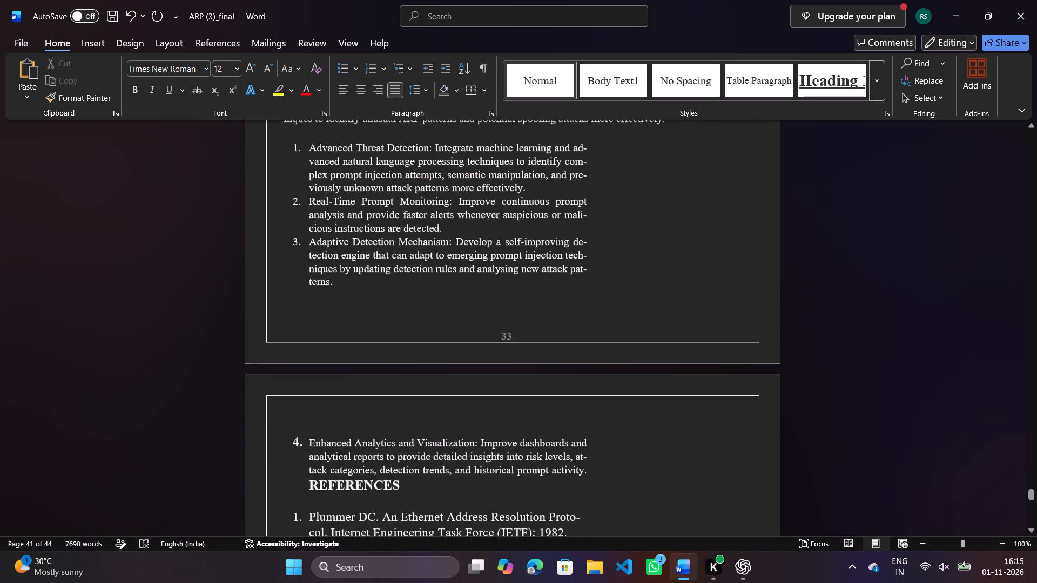
click(316, 390)
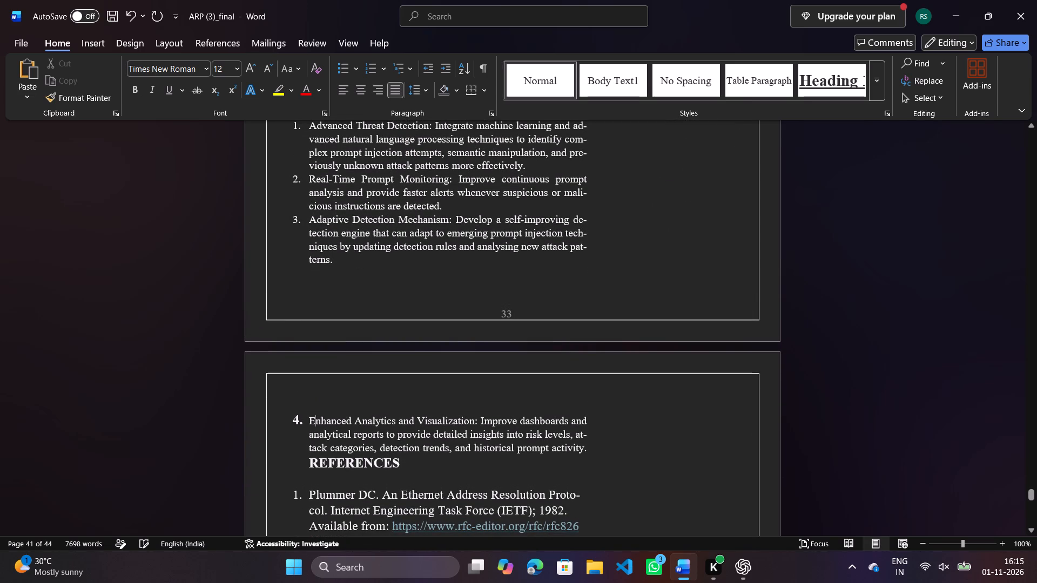
click(321, 405)
key(Up)
scroll(321, 405, up, 2)
scroll(321, 405, down, 1)
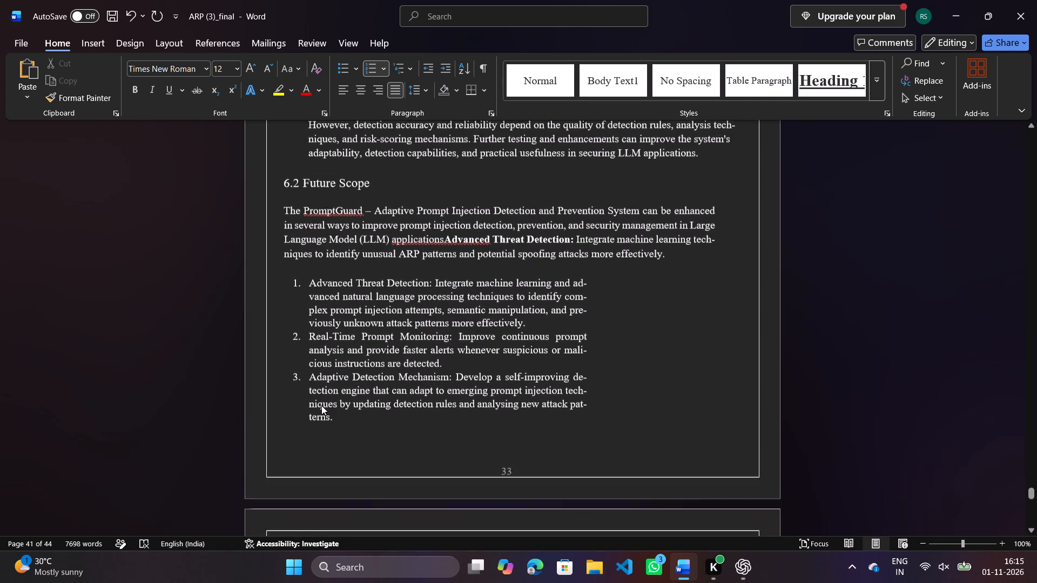
scroll(321, 405, down, 1)
scroll(450, 478, down, 1)
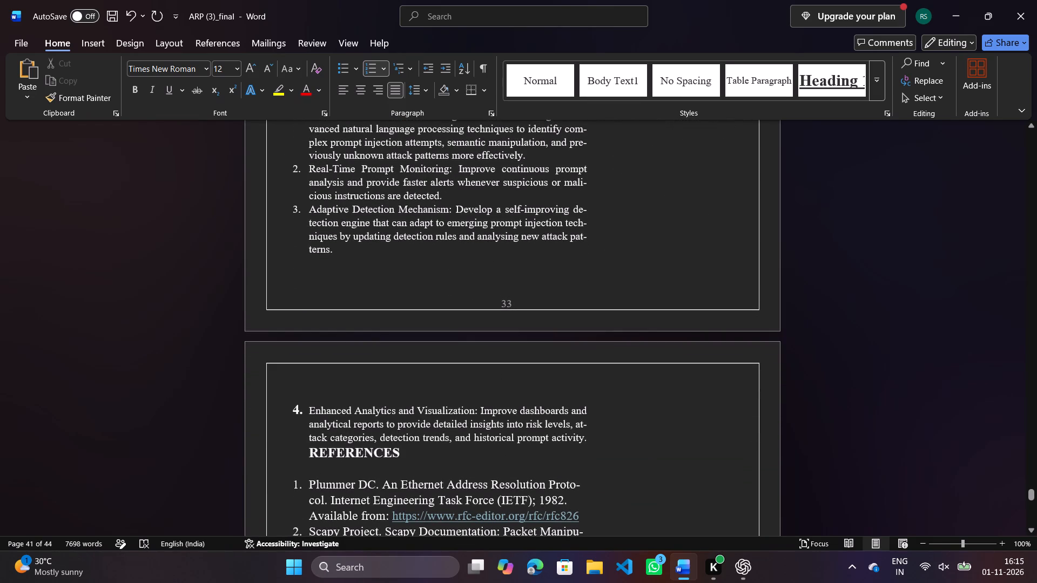
drag(594, 440, 274, 395)
key(BackSpace)
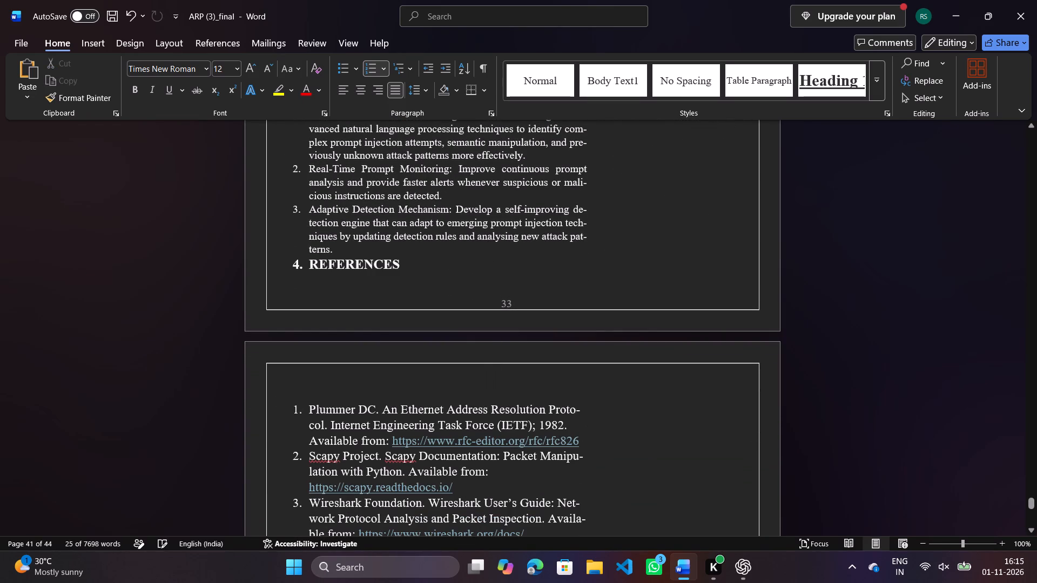
Apply the Normal style to the REFERENCES heading so it is no longer a numbered list item.
key(Left)
click(303, 259)
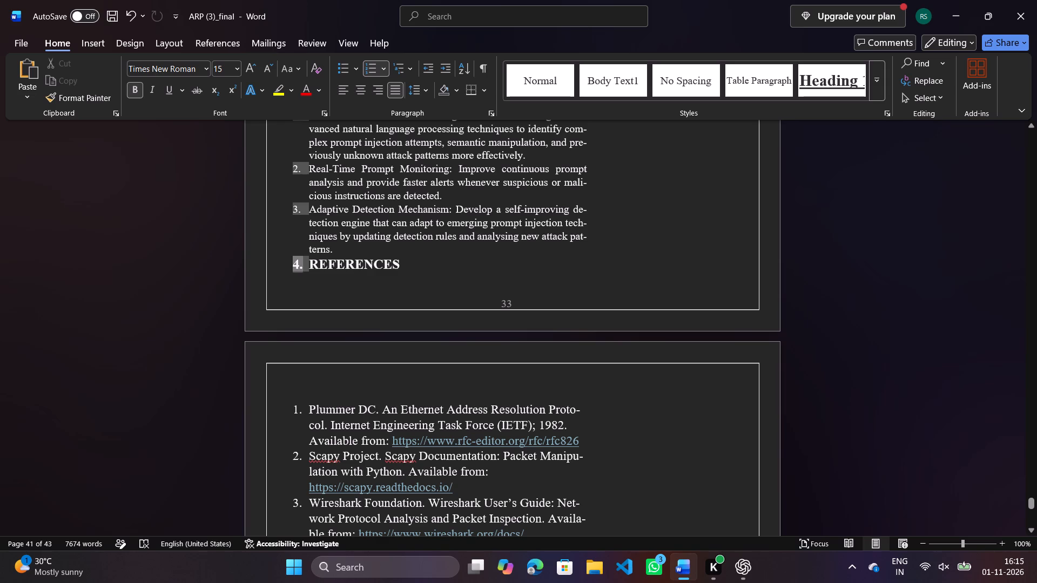
drag(303, 262, 298, 268)
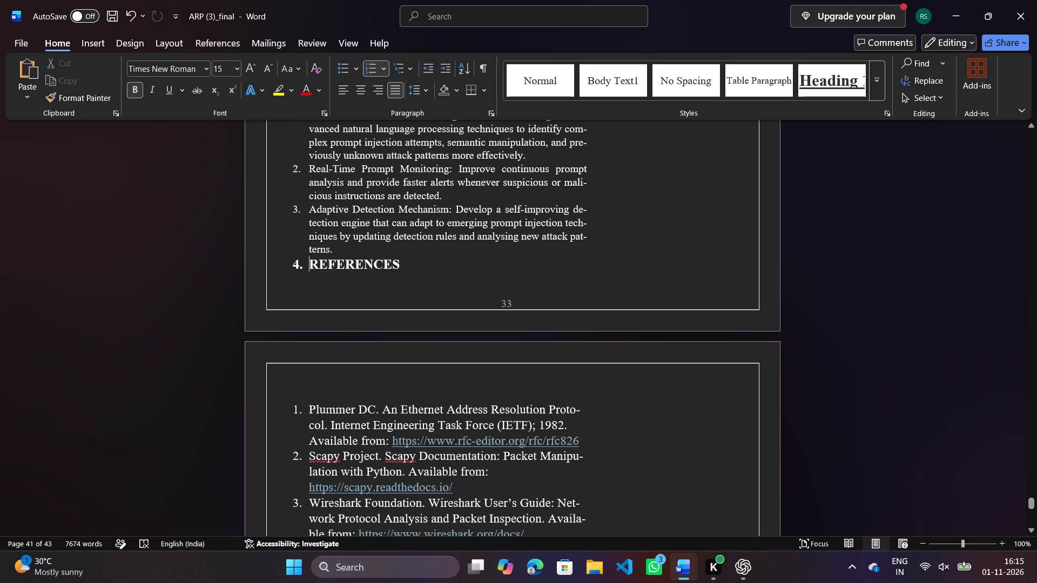
drag(298, 268, 299, 268)
click(299, 268)
click(301, 267)
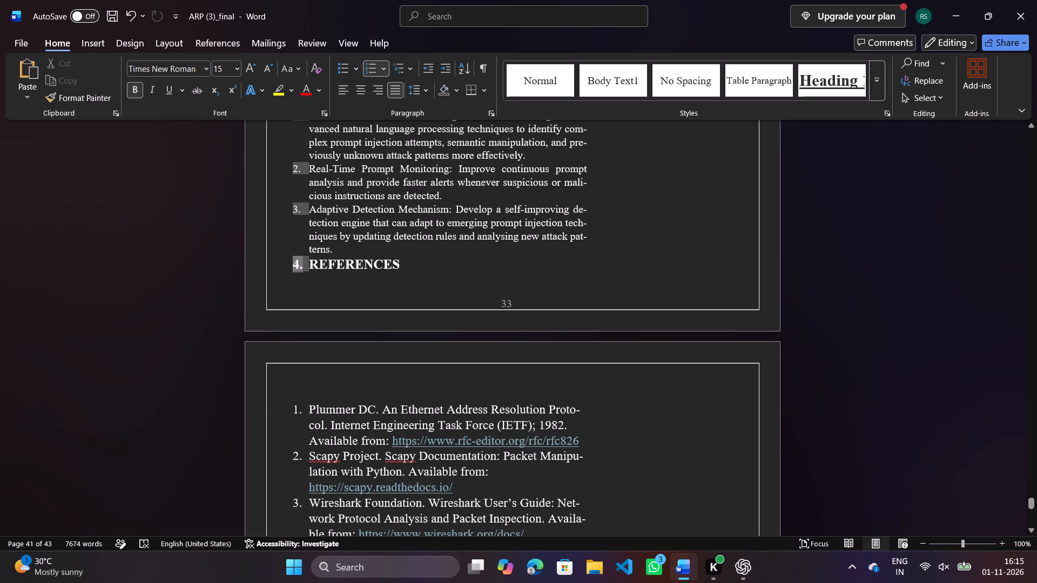
drag(306, 263, 429, 265)
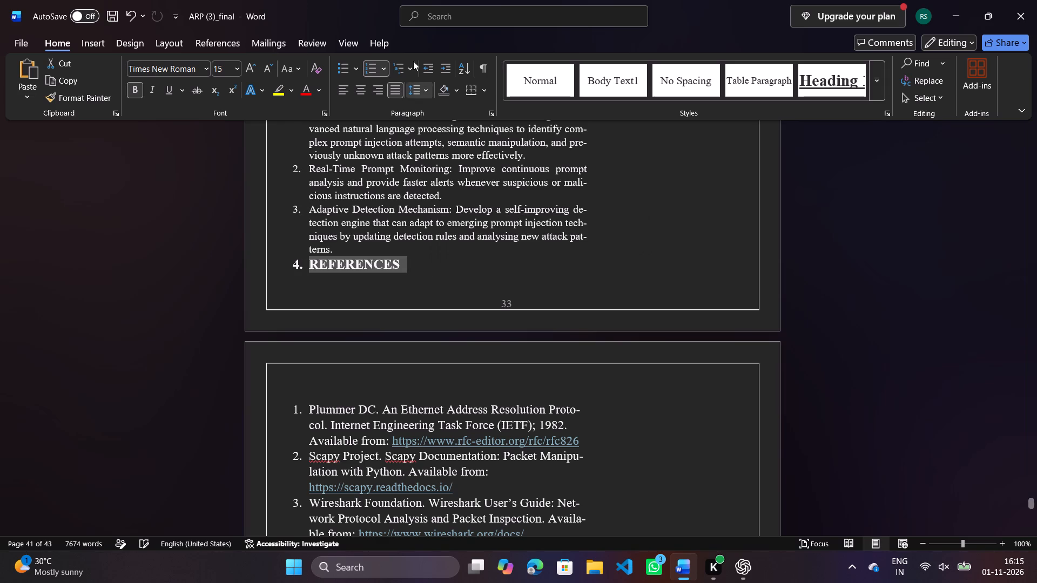
click(527, 81)
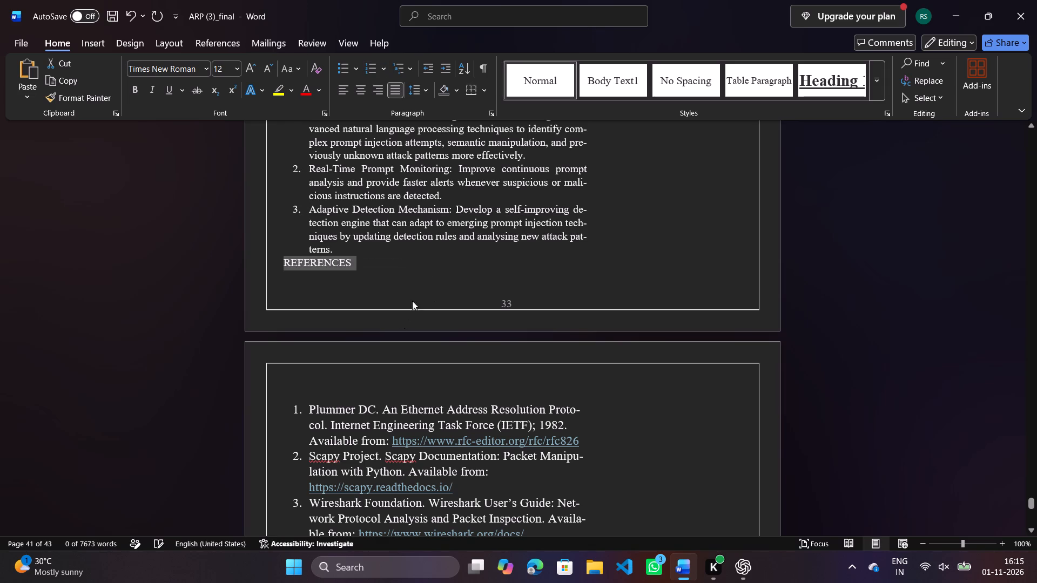
Move the REFERENCES heading from below the Future Scope list to the top of the following page, above the first reference.
key(Return)
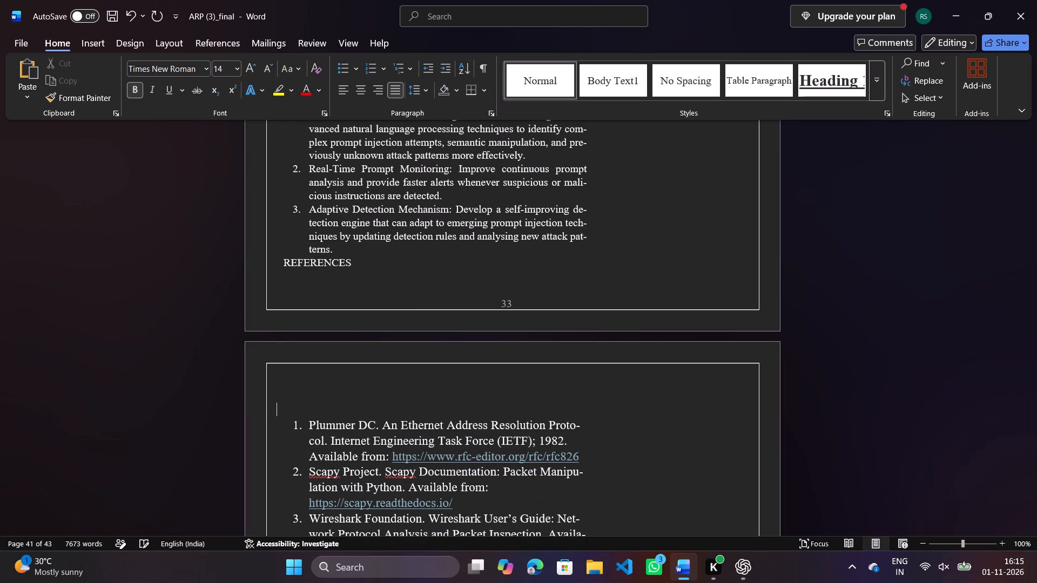
drag(355, 260, 278, 266)
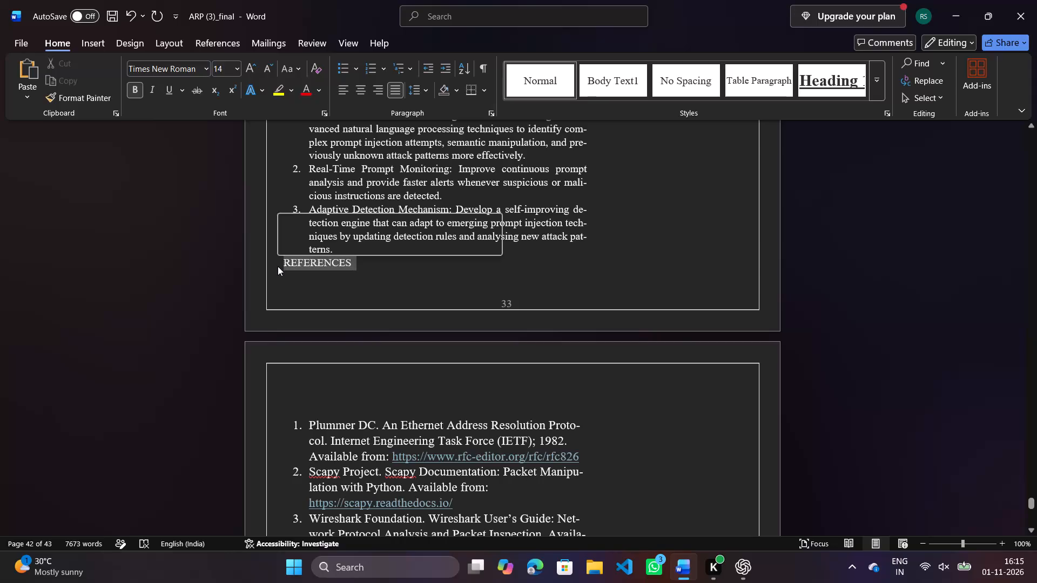
key(ctrl+x)
click(301, 388)
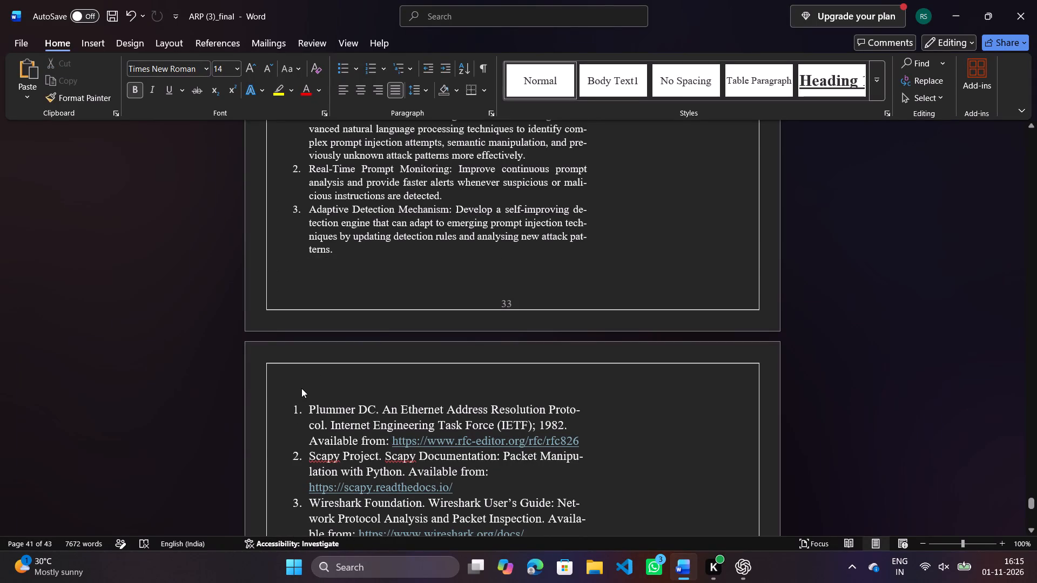
click(307, 385)
key(Up)
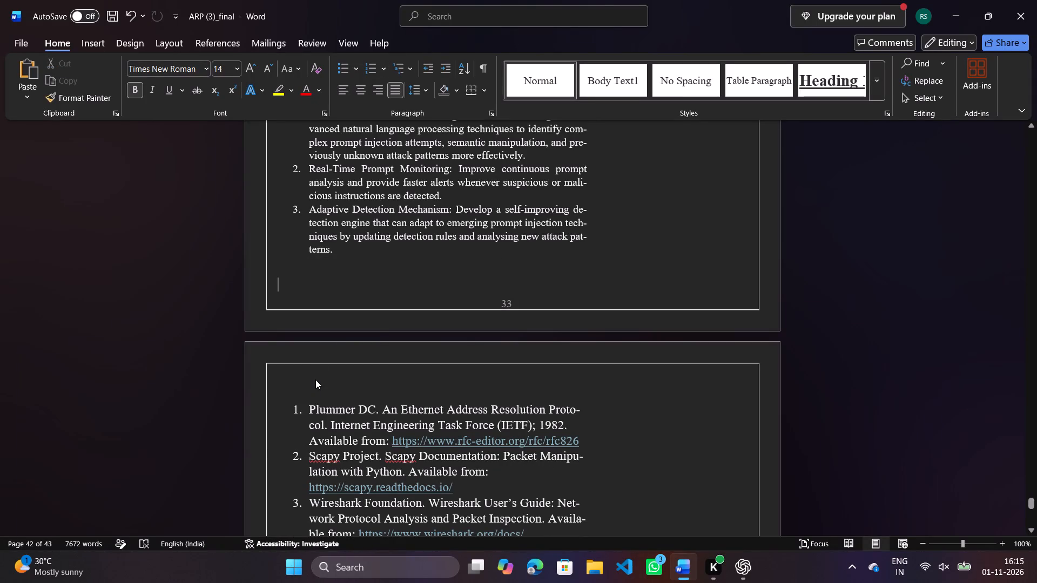
key(Return)
key(ctrl+v)
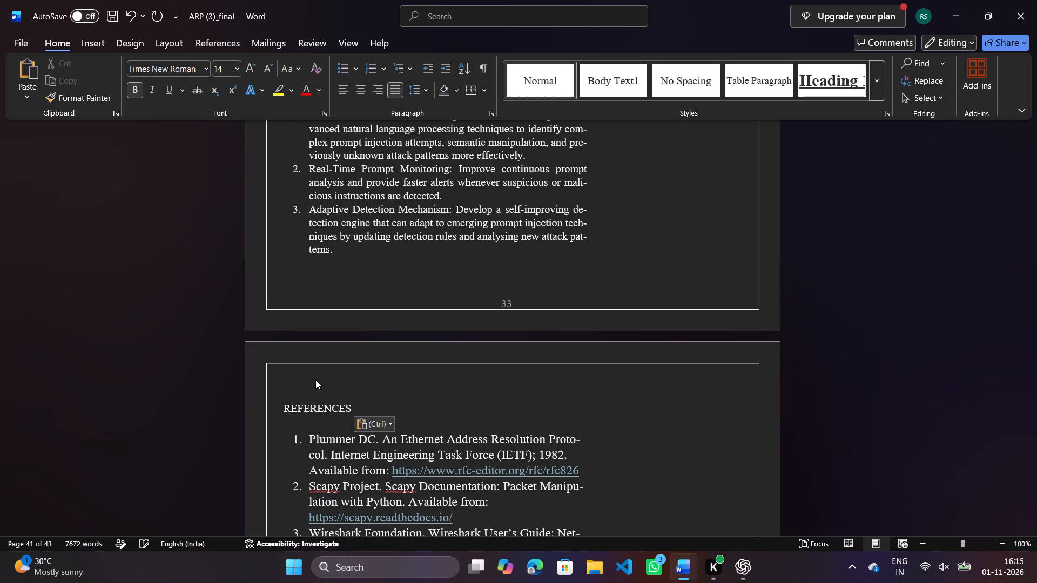
Make the REFERENCES heading bold and set its font size to 14.
drag(351, 404, 265, 406)
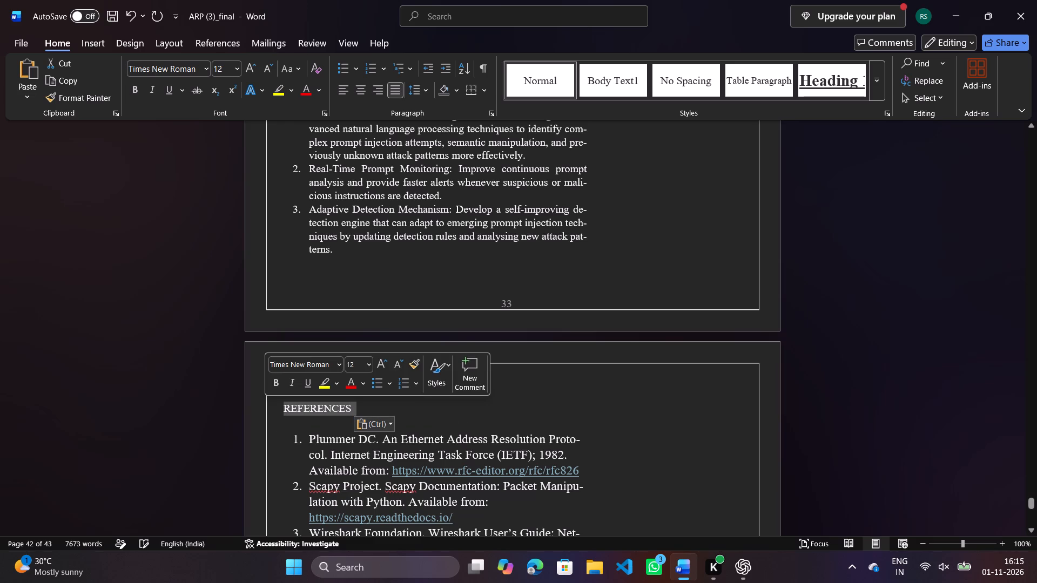
click(277, 379)
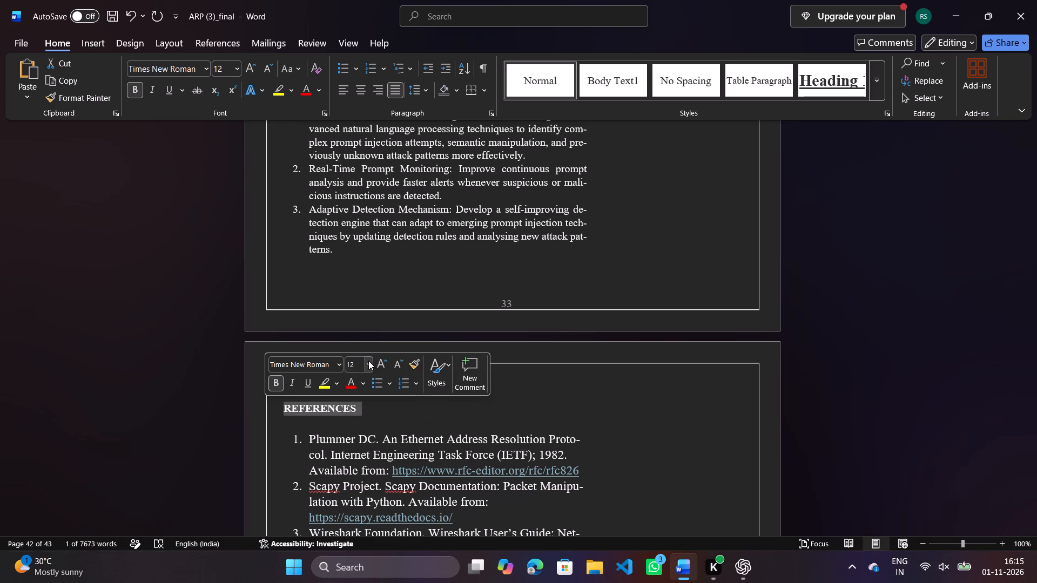
click(368, 361)
click(357, 184)
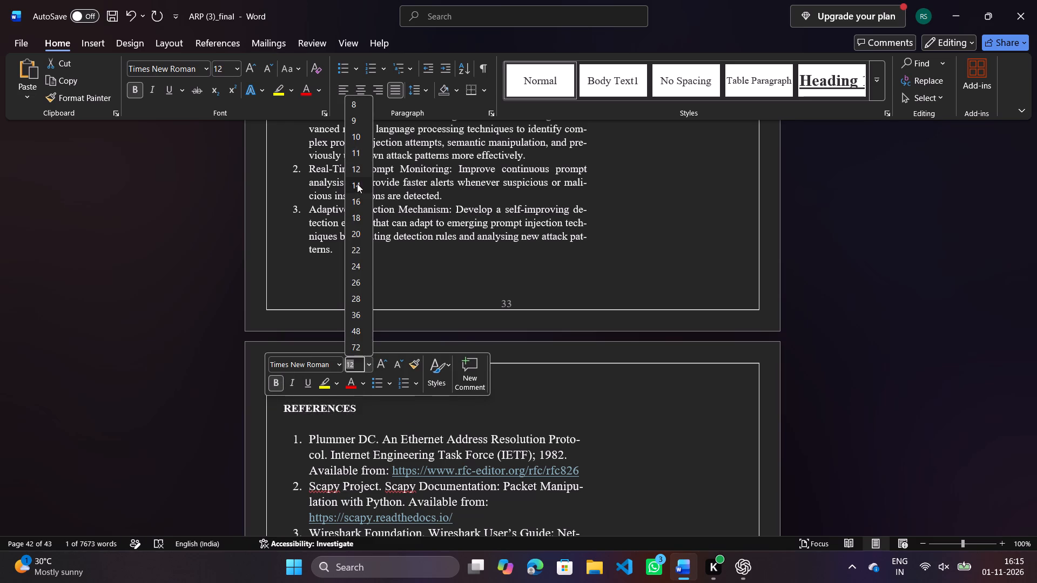
click(390, 411)
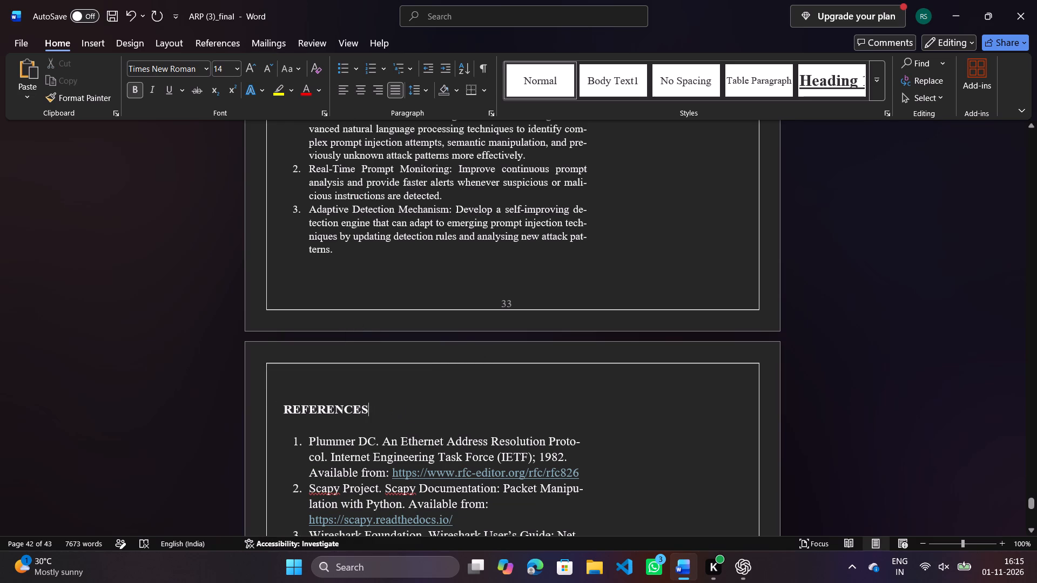
click(358, 391)
click(334, 425)
Indent the REFERENCES heading to line up with the text of the reference entries below it.
click(279, 404)
key(Tab)
key(Tab)
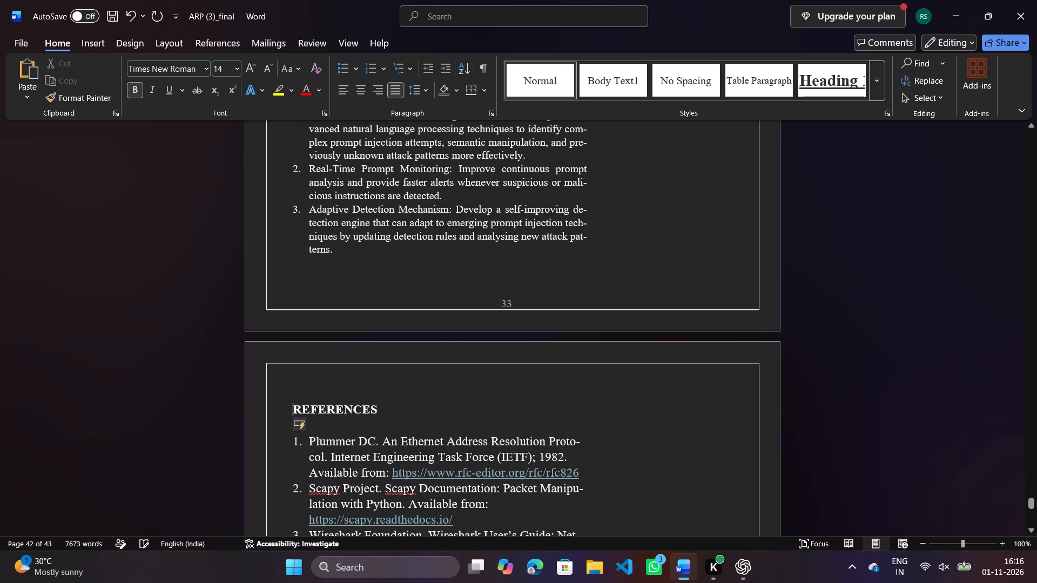
key(Tab)
key(Tab)
key(Tab)
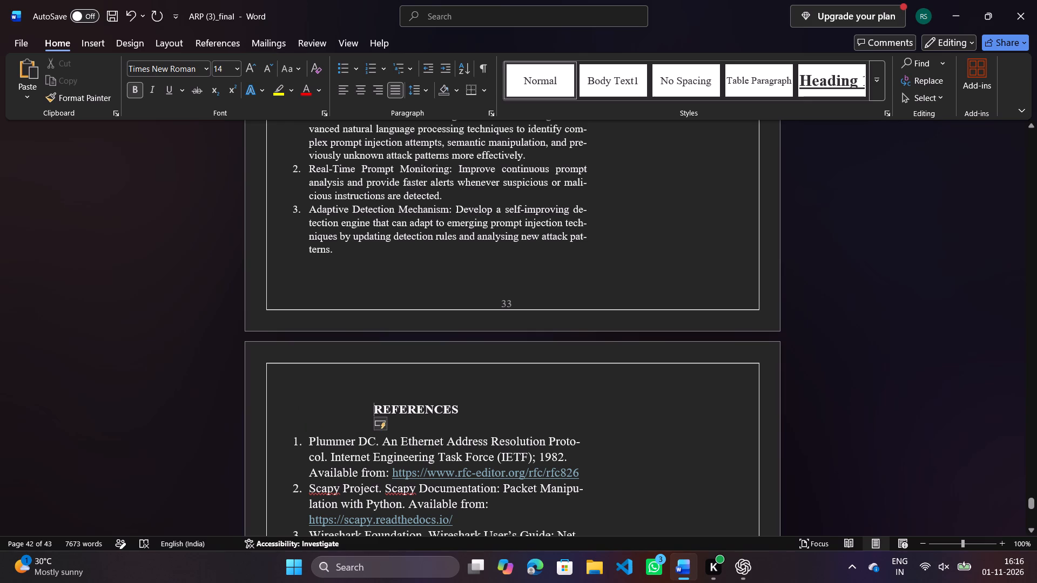
key(BackSpace)
key(BackSpace)
key(BackSpace)
key(BackSpace)
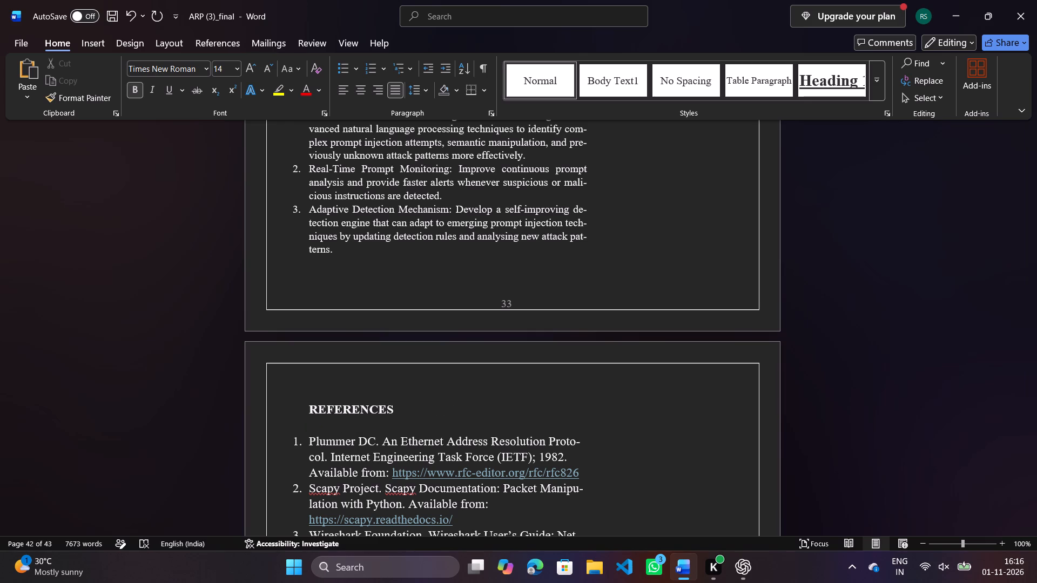
Review the numbered reference list from its heading through to the last entry.
scroll(473, 379, down, 2)
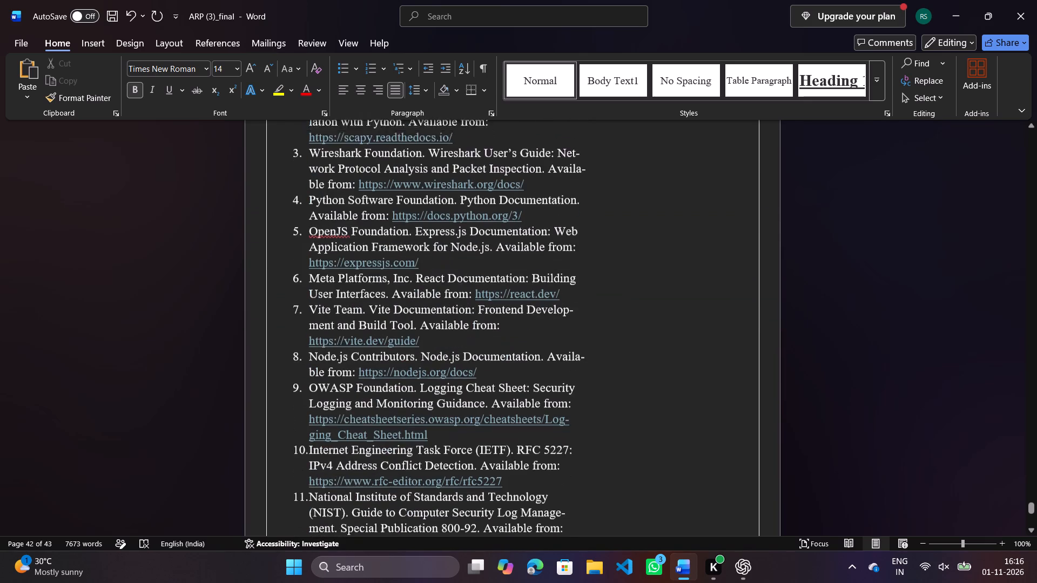
scroll(473, 379, down, 3)
scroll(473, 379, up, 1)
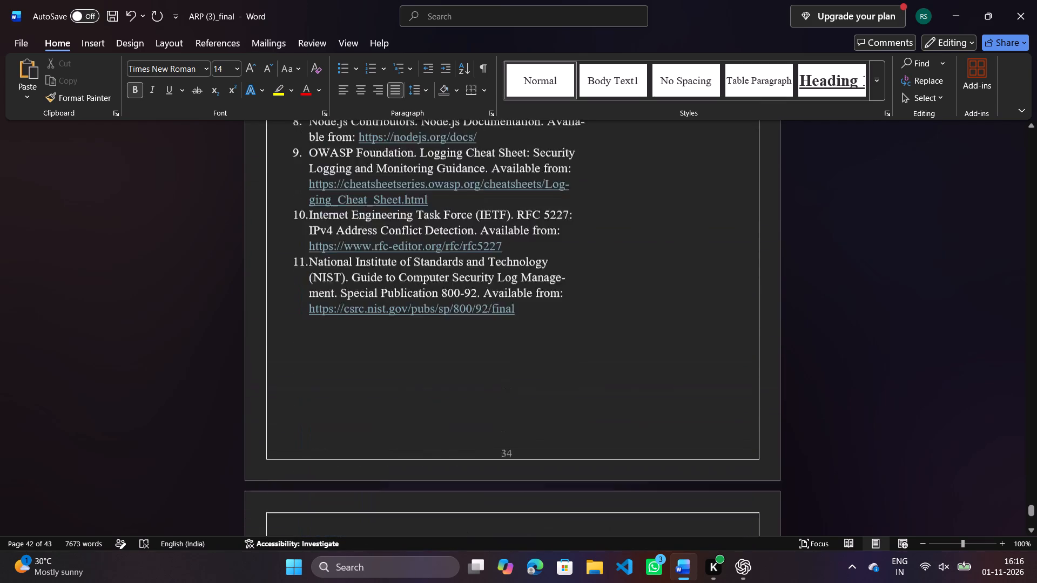
scroll(473, 379, up, 4)
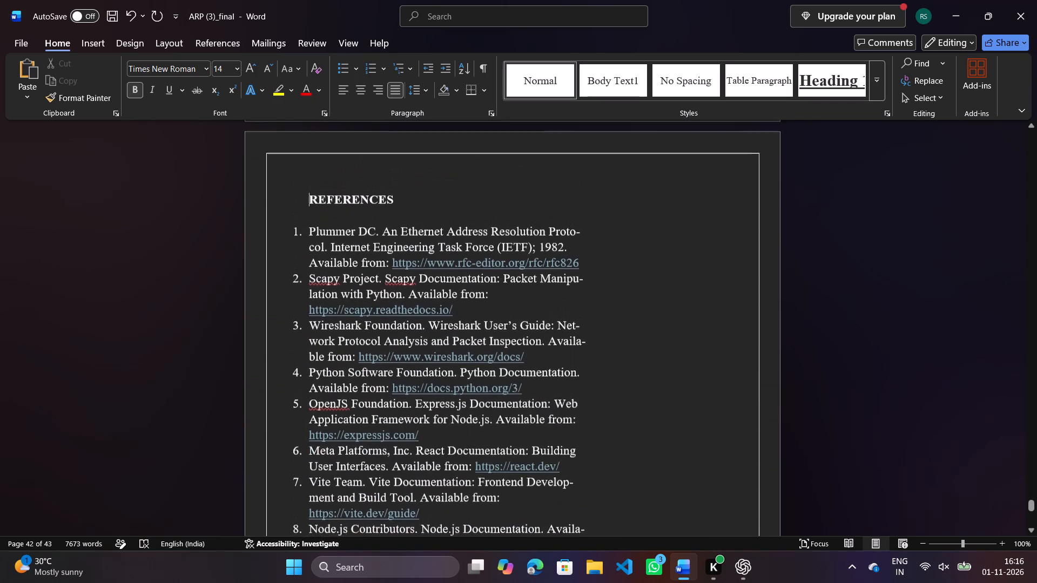
Justify the text from the 6.1 Conclusion heading through the end of the Future Scope list and set its line spacing to 1.15.
scroll(473, 379, up, 3)
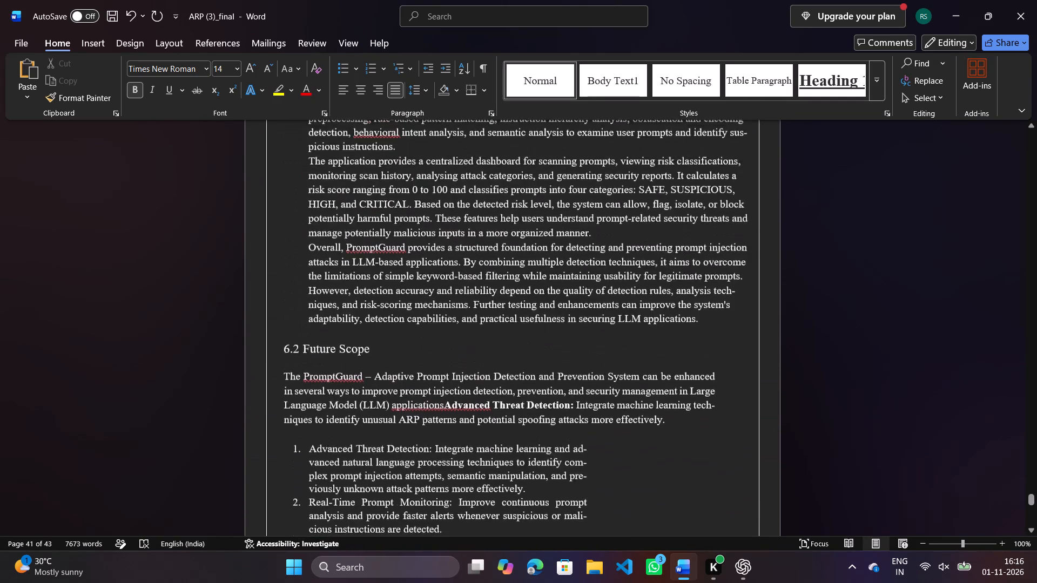
scroll(473, 379, up, 1)
scroll(473, 379, down, 2)
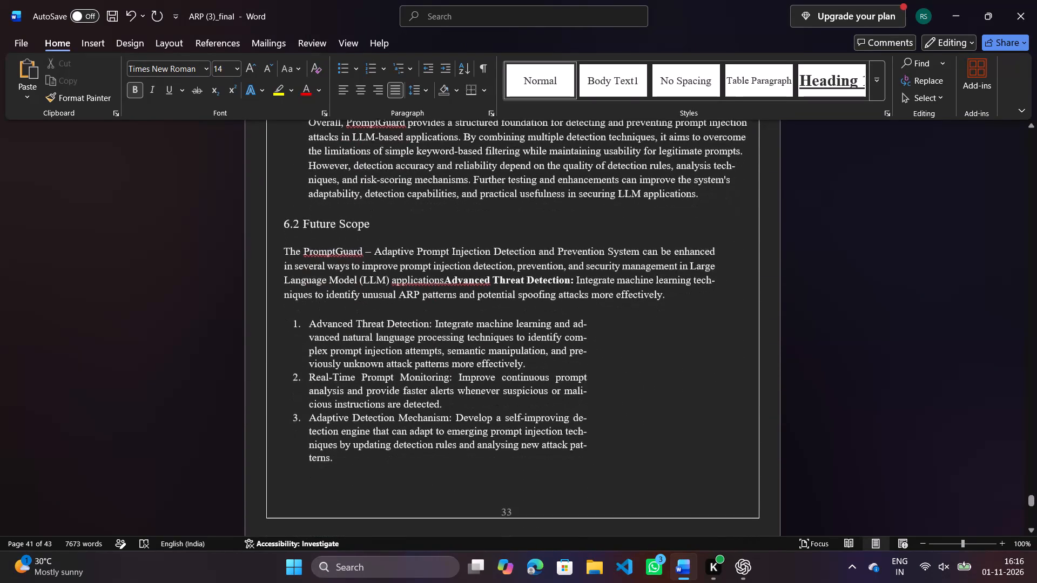
click(473, 381)
drag(338, 462, 274, 95)
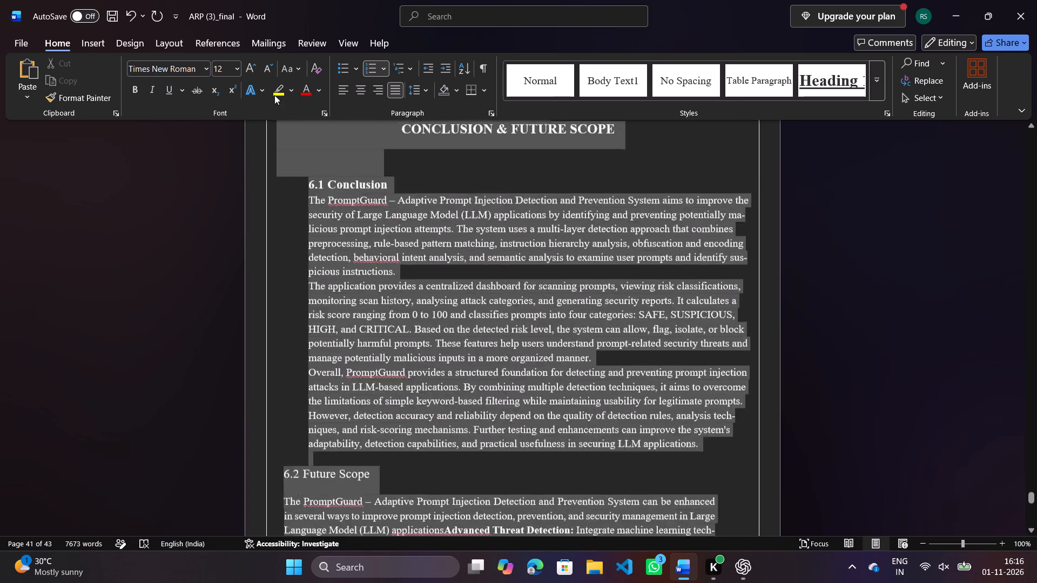
drag(274, 95, 272, 315)
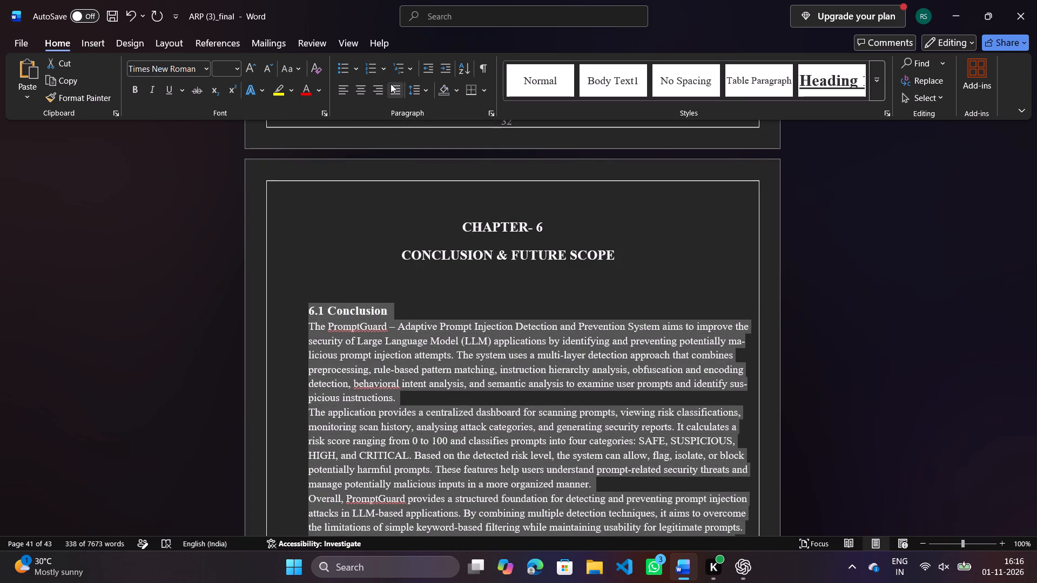
click(392, 84)
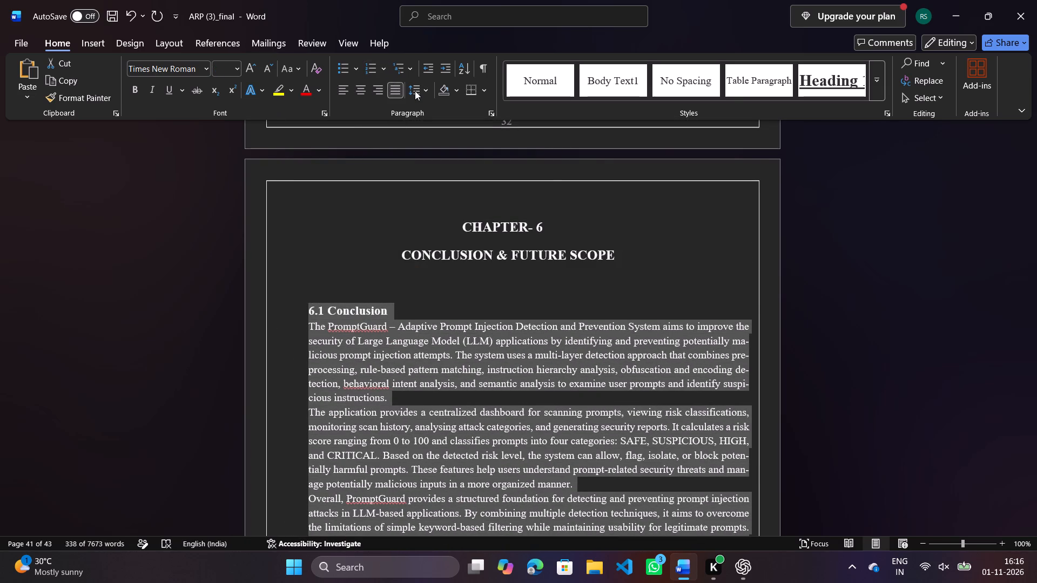
click(415, 91)
click(427, 128)
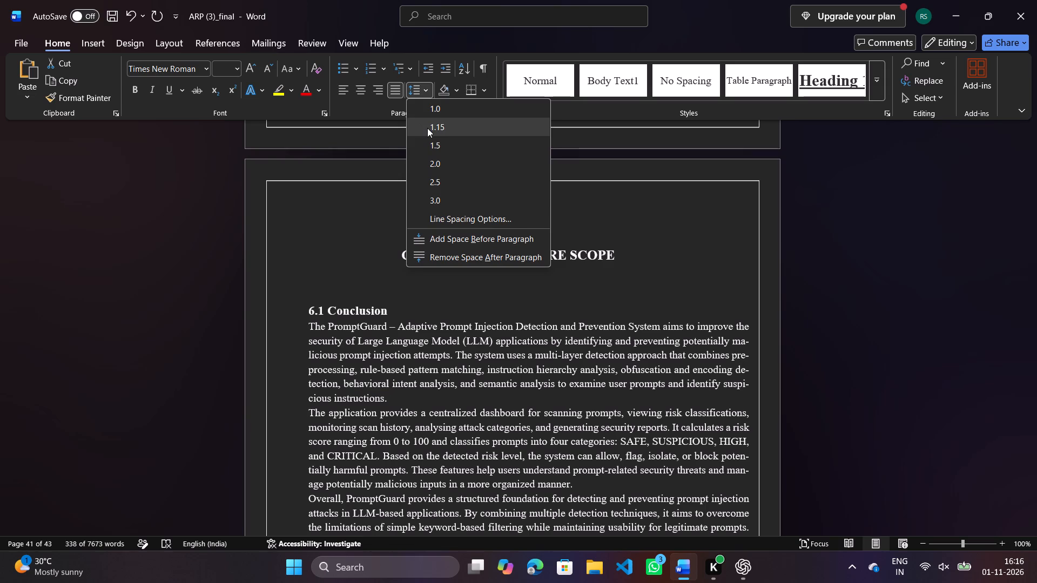
click(393, 263)
Examine the layout and wording of the 6.1 Conclusion and 6.2 Future Scope sections.
scroll(393, 263, down, 1)
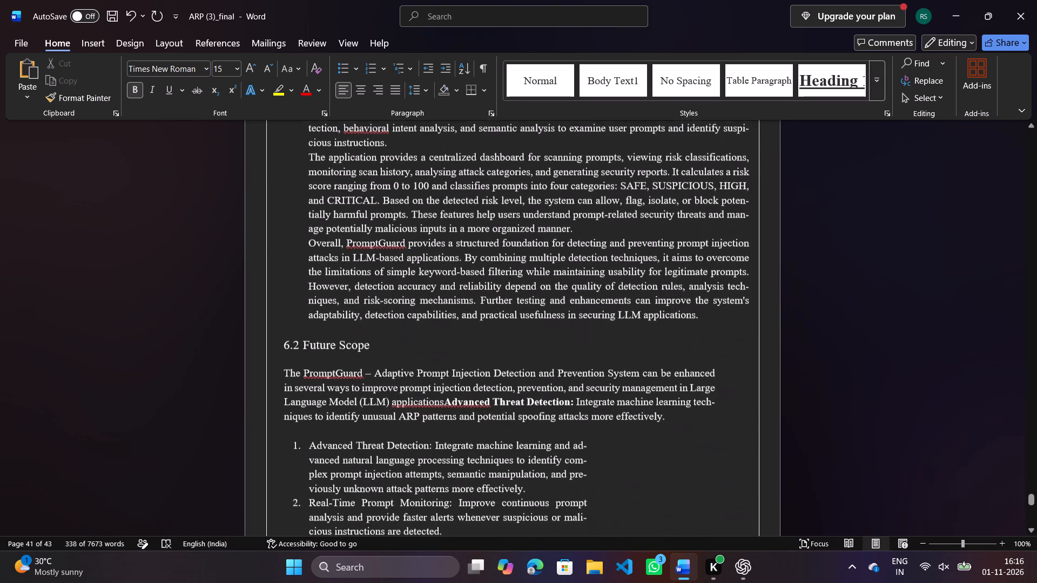
scroll(393, 263, down, 2)
scroll(393, 263, up, 1)
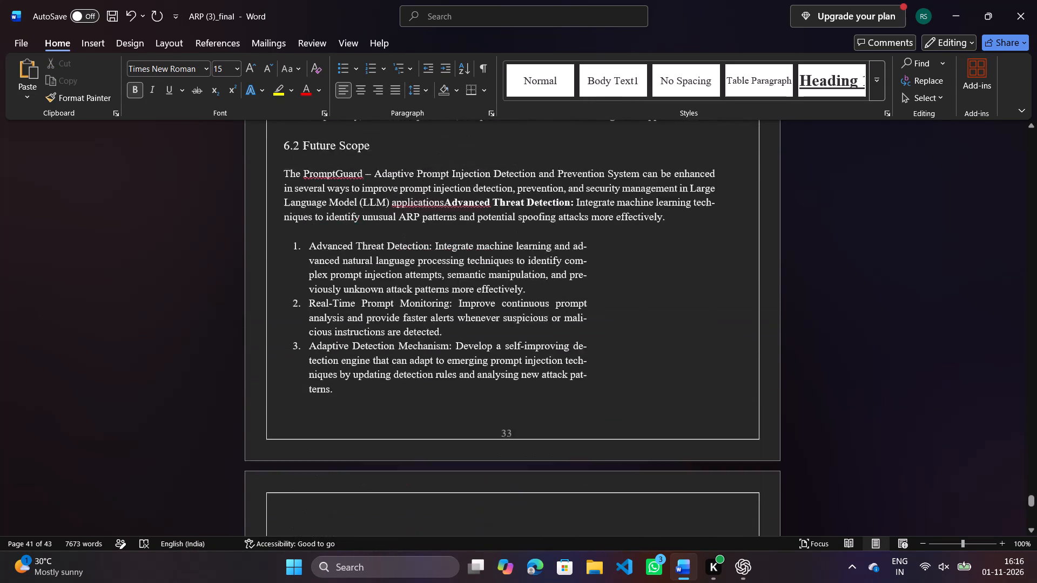
scroll(393, 263, up, 1)
scroll(393, 263, right, 1)
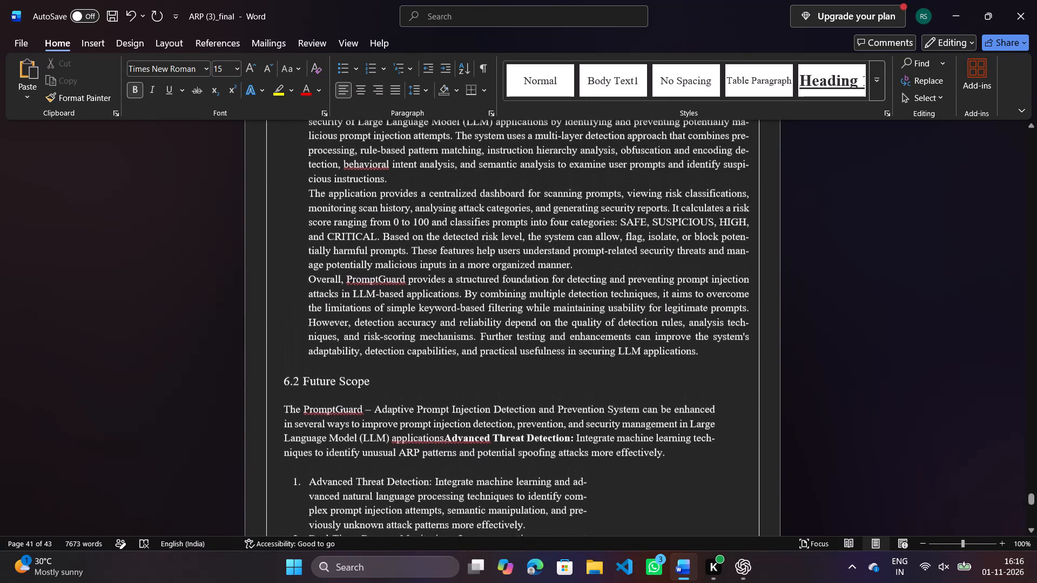
scroll(393, 263, right, 1)
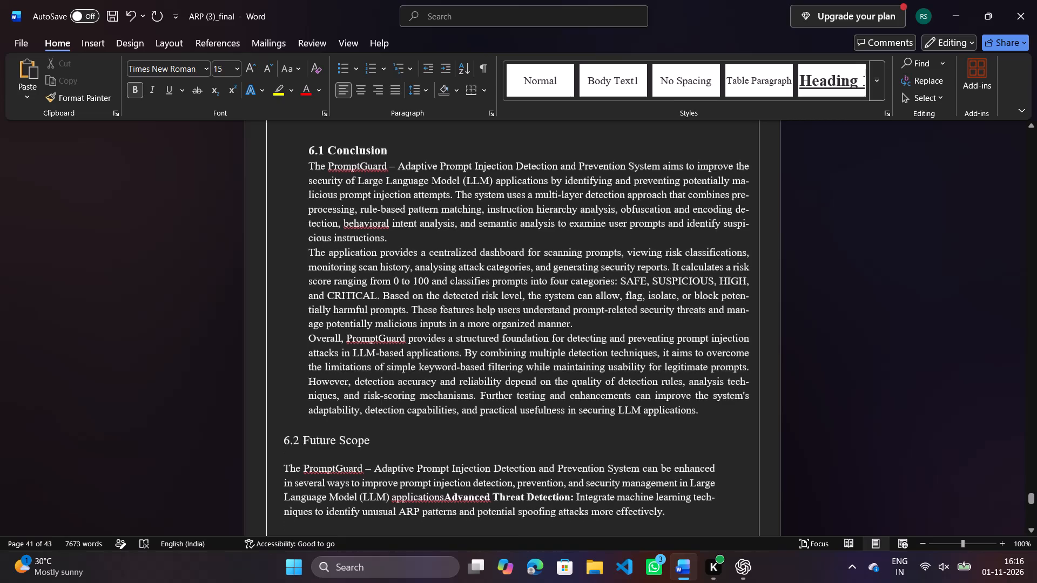
scroll(393, 263, right, 2)
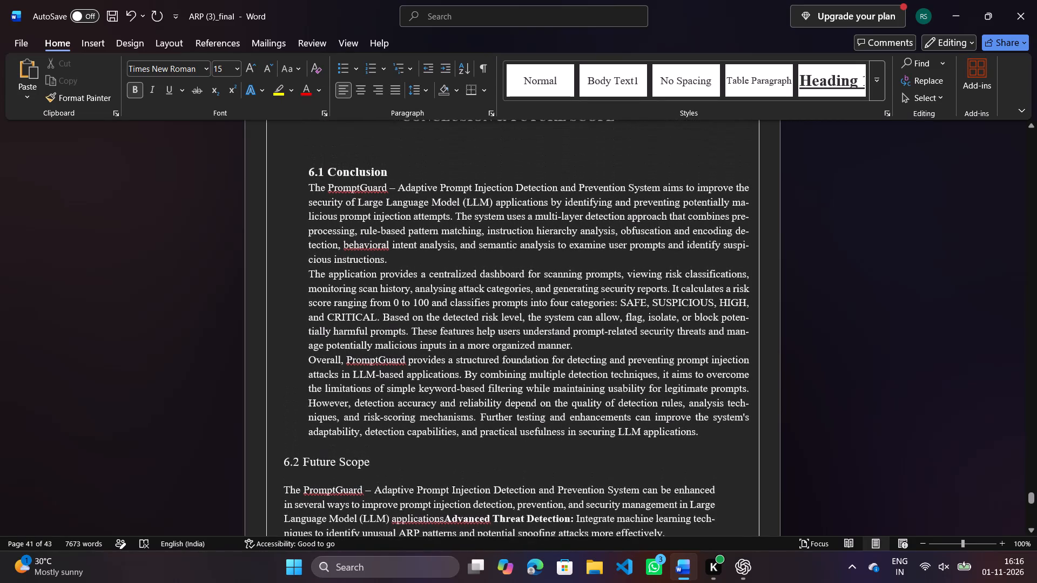
scroll(393, 263, right, 2)
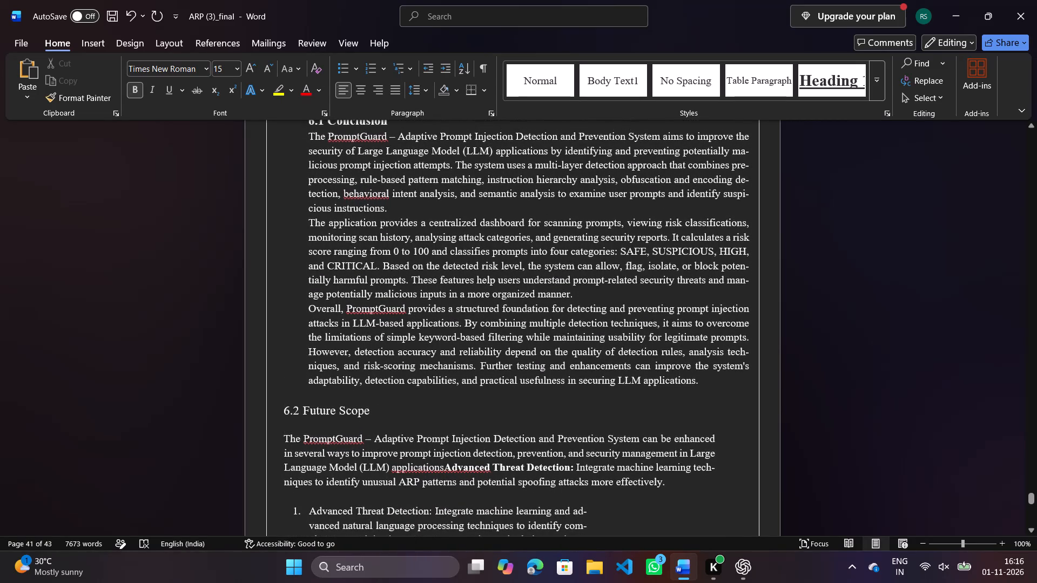
scroll(393, 263, right, 2)
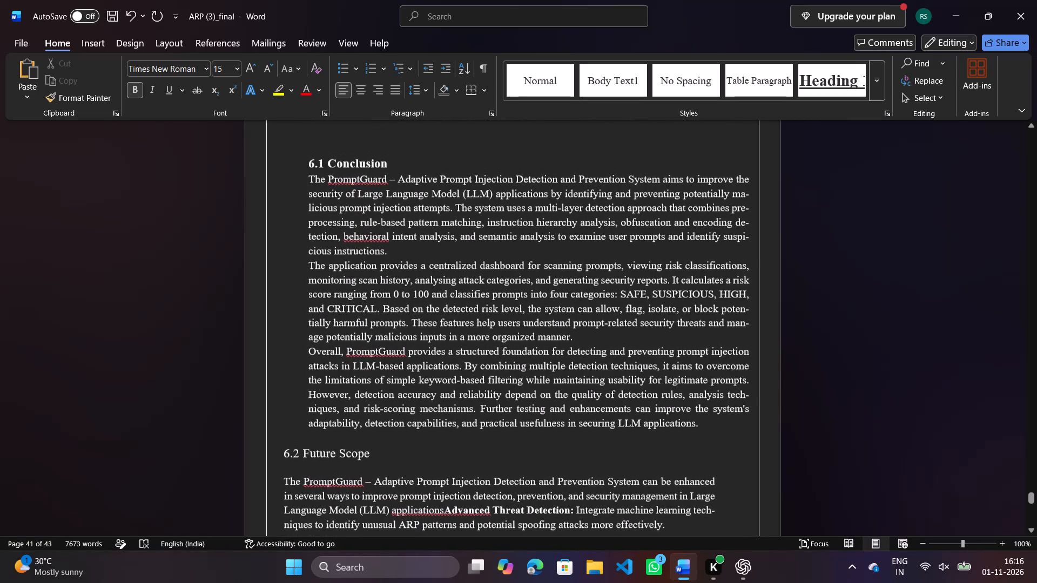
Restyle the CONCLUSION & FUTURE SCOPE heading, trying Body Text1 and settling on the Normal style.
scroll(393, 263, right, 1)
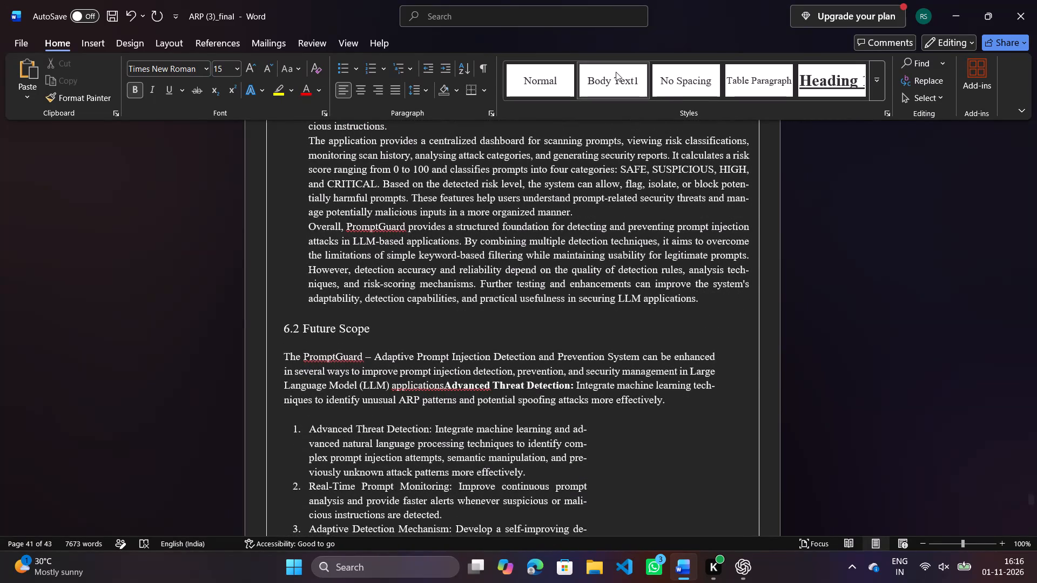
click(616, 72)
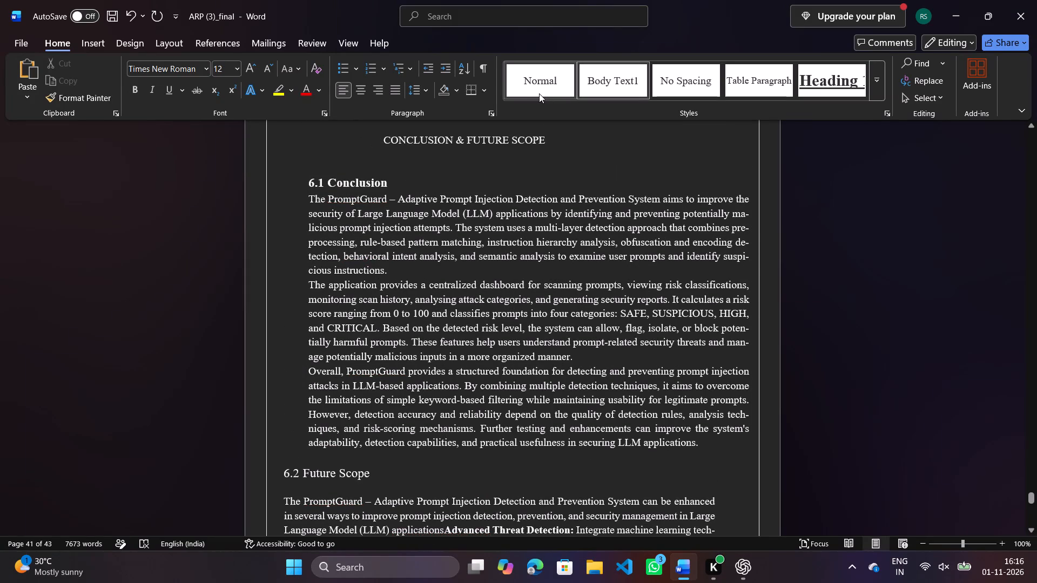
click(539, 93)
click(539, 93)
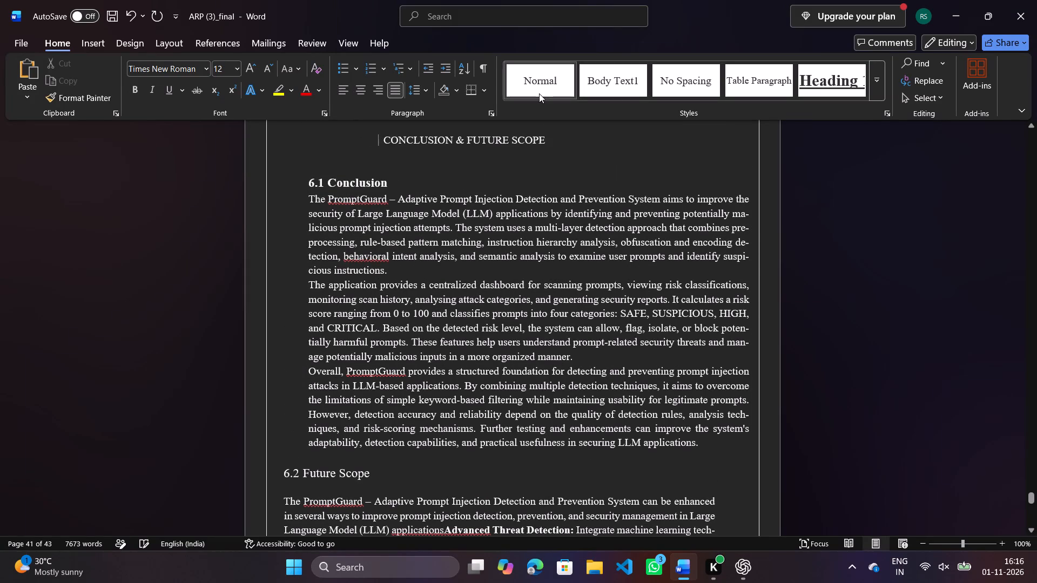
click(610, 77)
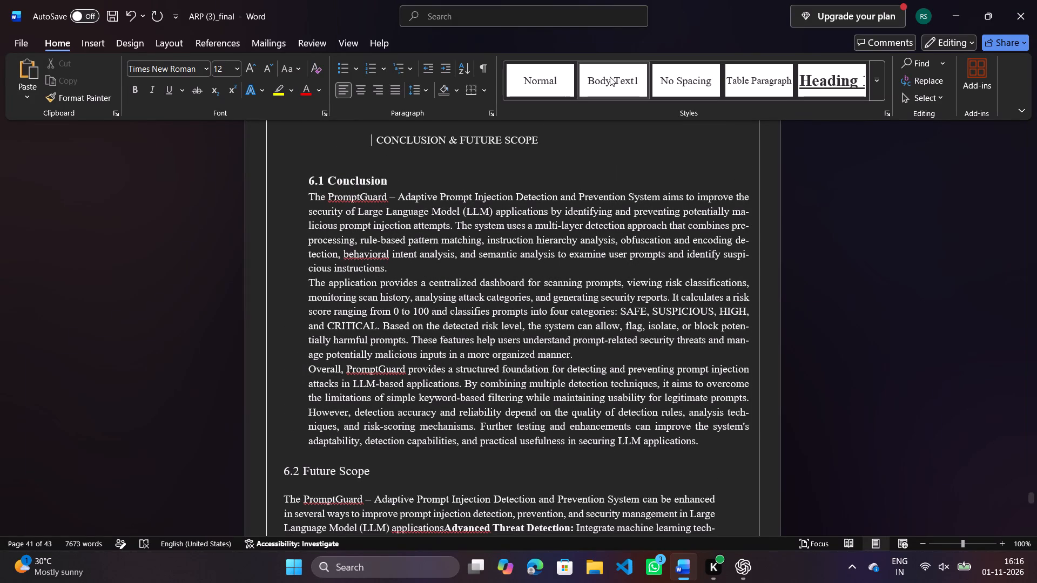
click(548, 72)
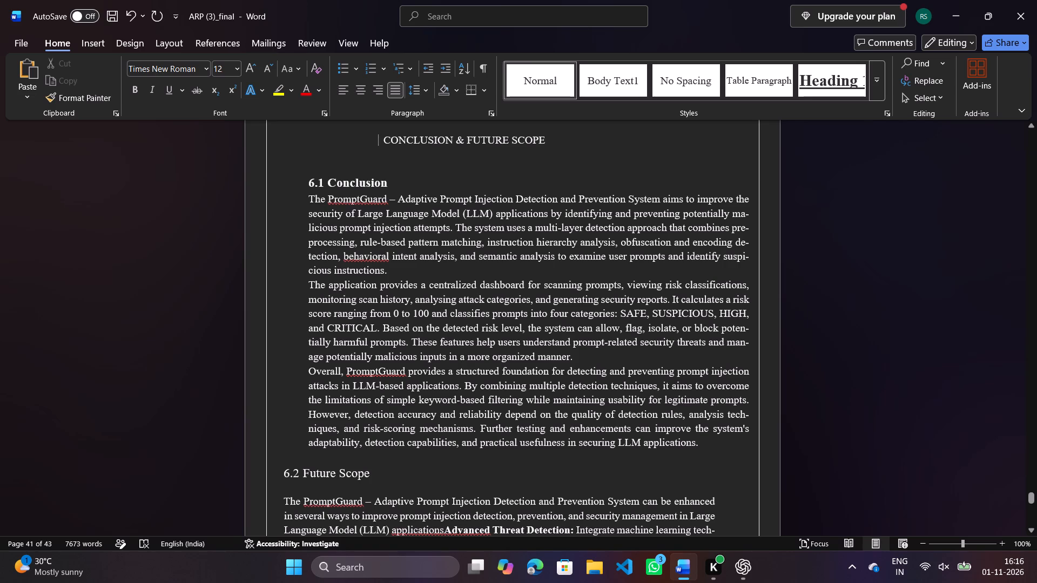
Make the CONCLUSION & FUTURE SCOPE heading under CHAPTER- 6 bold.
scroll(385, 189, up, 2)
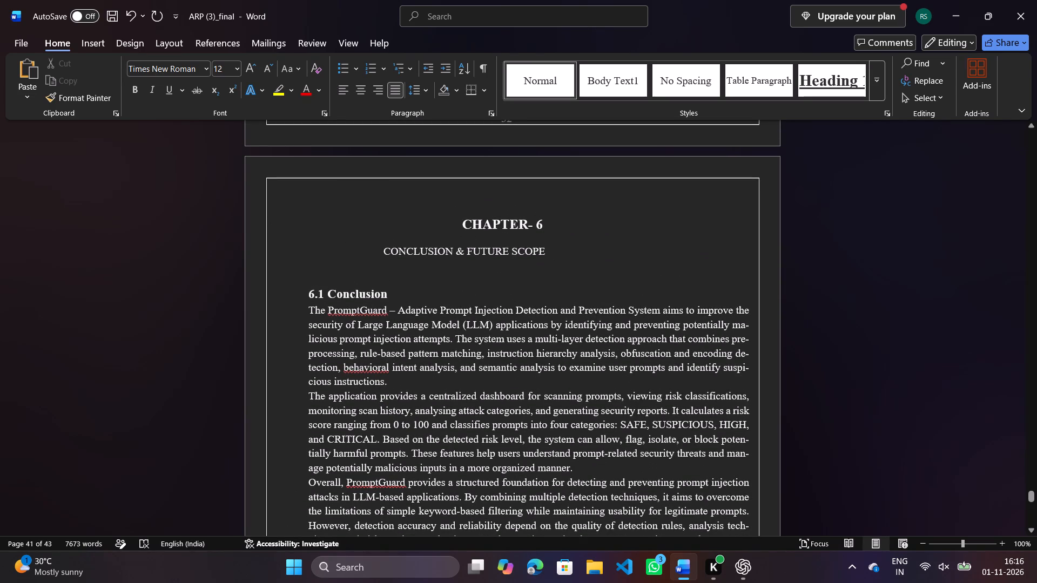
drag(386, 250, 413, 248)
drag(413, 248, 566, 250)
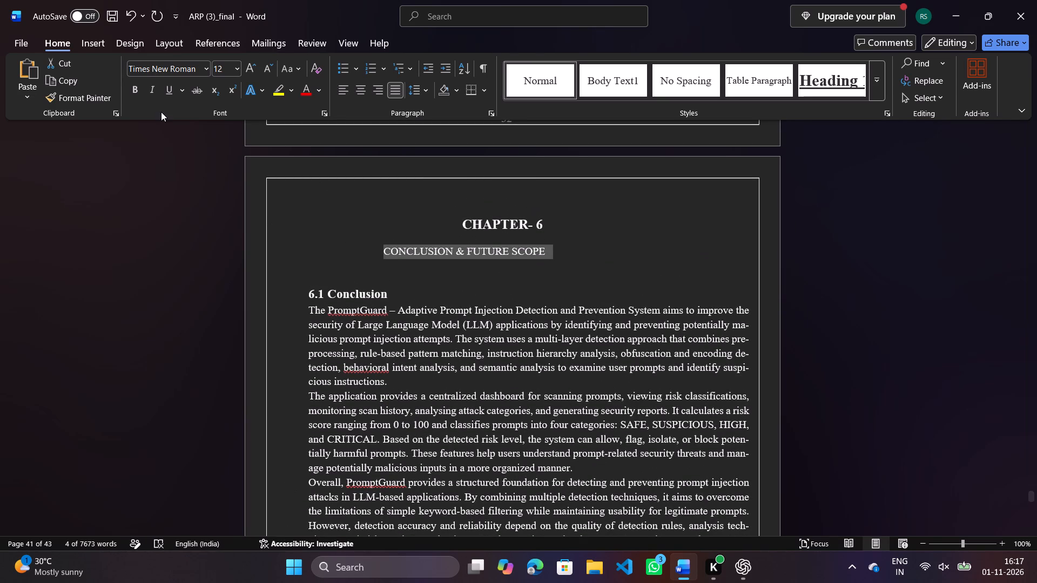
click(134, 91)
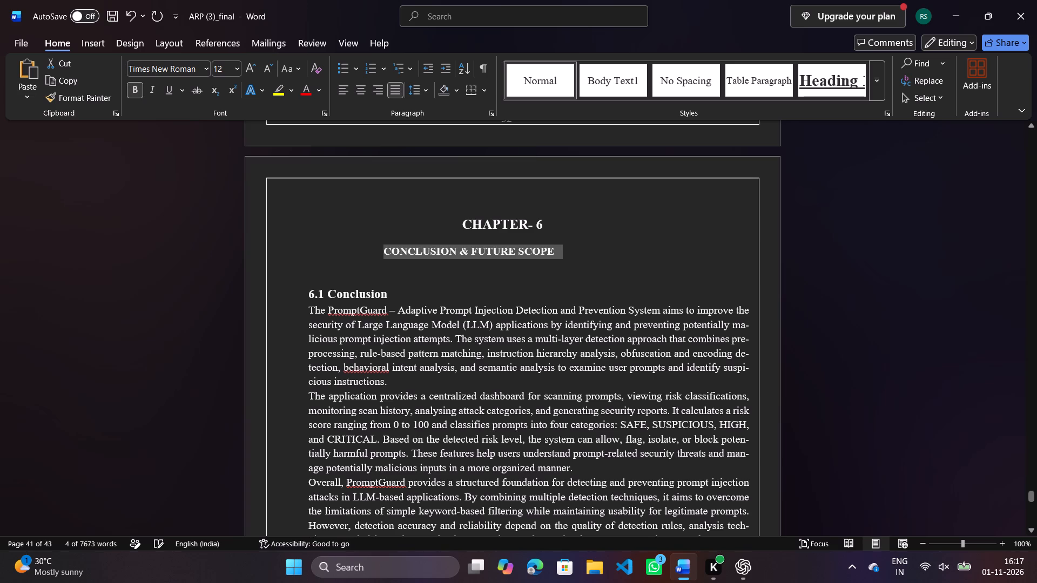
click(379, 242)
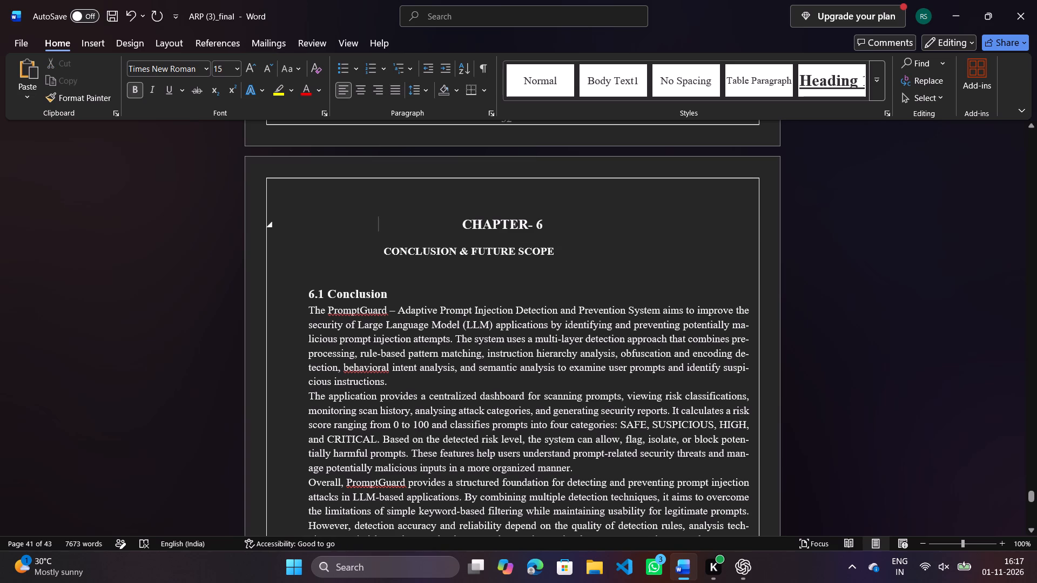
click(386, 260)
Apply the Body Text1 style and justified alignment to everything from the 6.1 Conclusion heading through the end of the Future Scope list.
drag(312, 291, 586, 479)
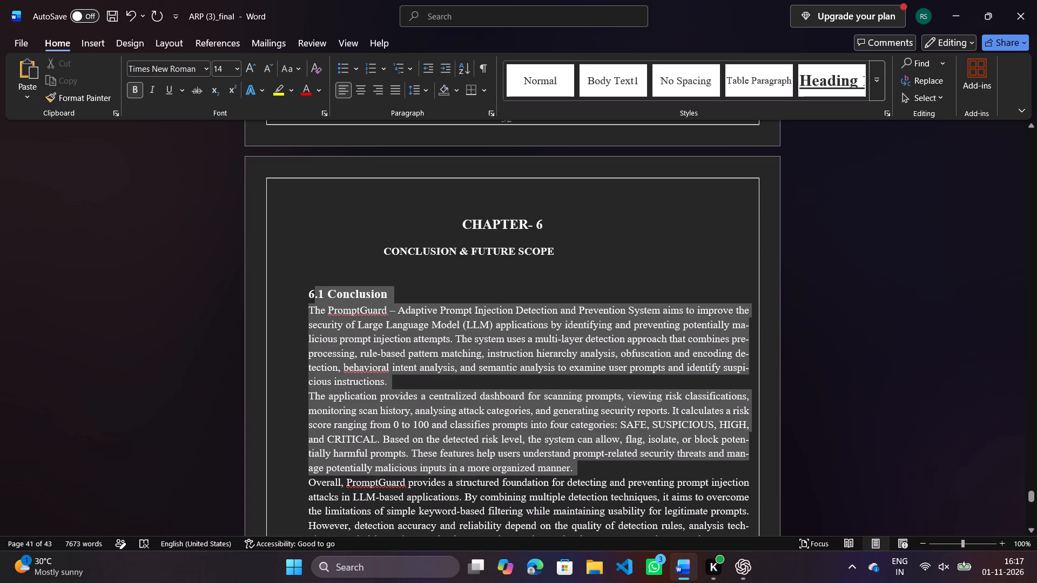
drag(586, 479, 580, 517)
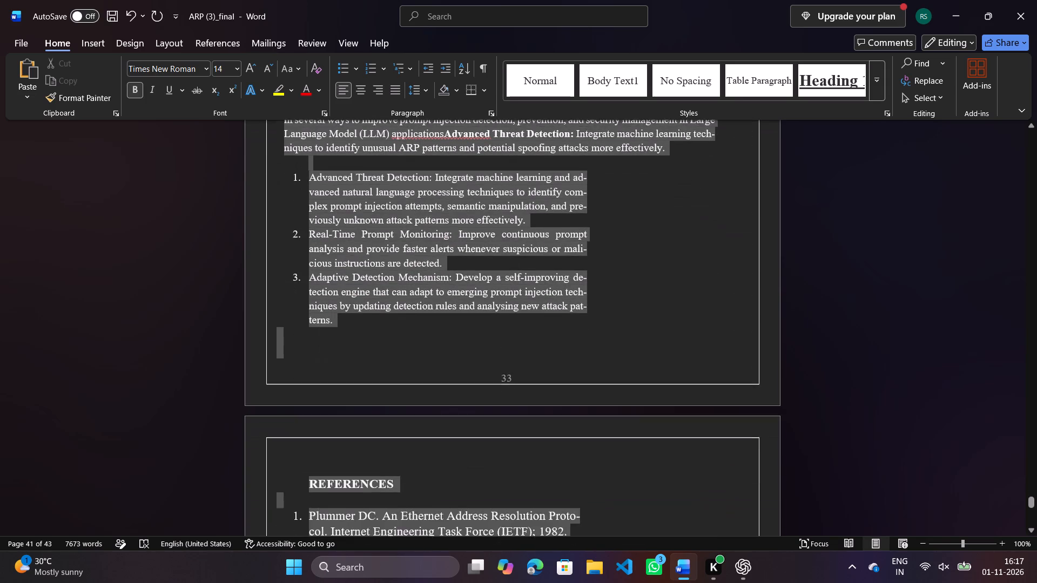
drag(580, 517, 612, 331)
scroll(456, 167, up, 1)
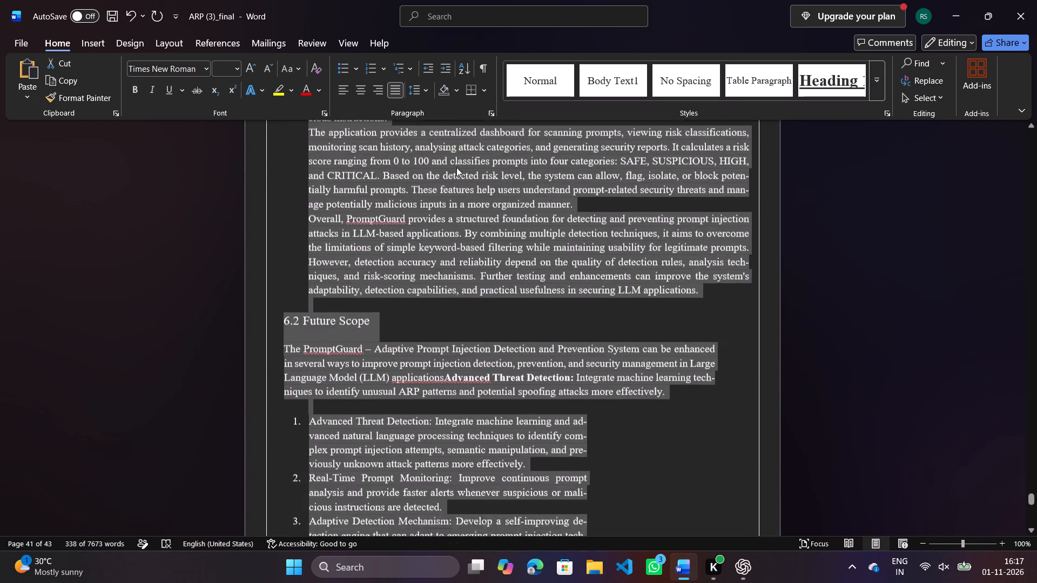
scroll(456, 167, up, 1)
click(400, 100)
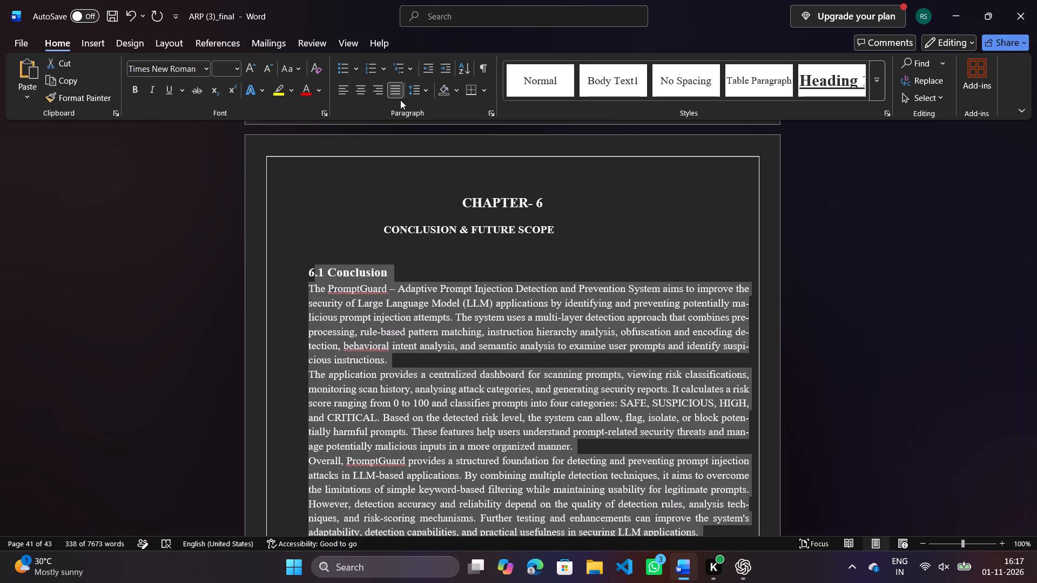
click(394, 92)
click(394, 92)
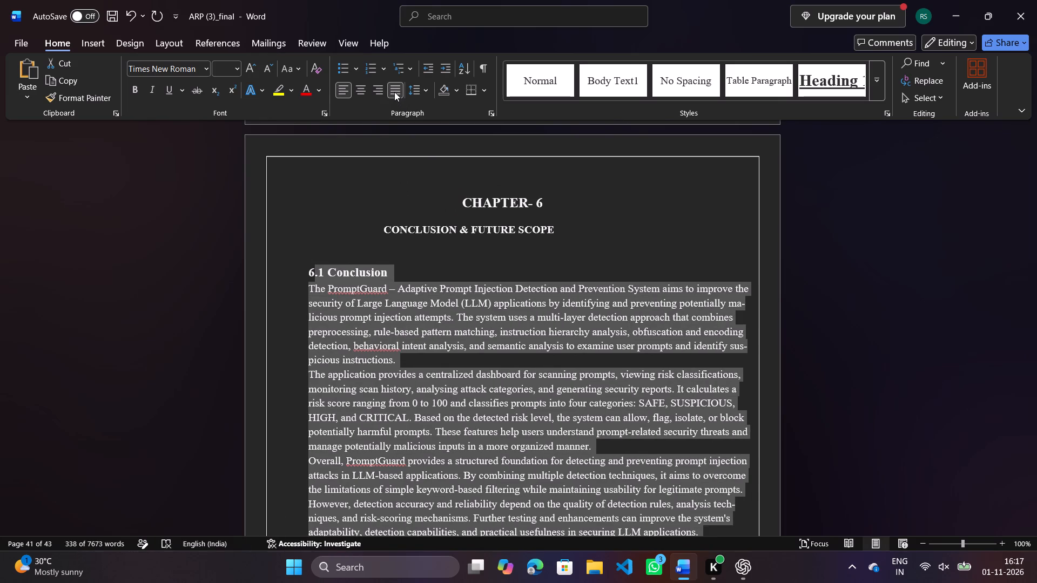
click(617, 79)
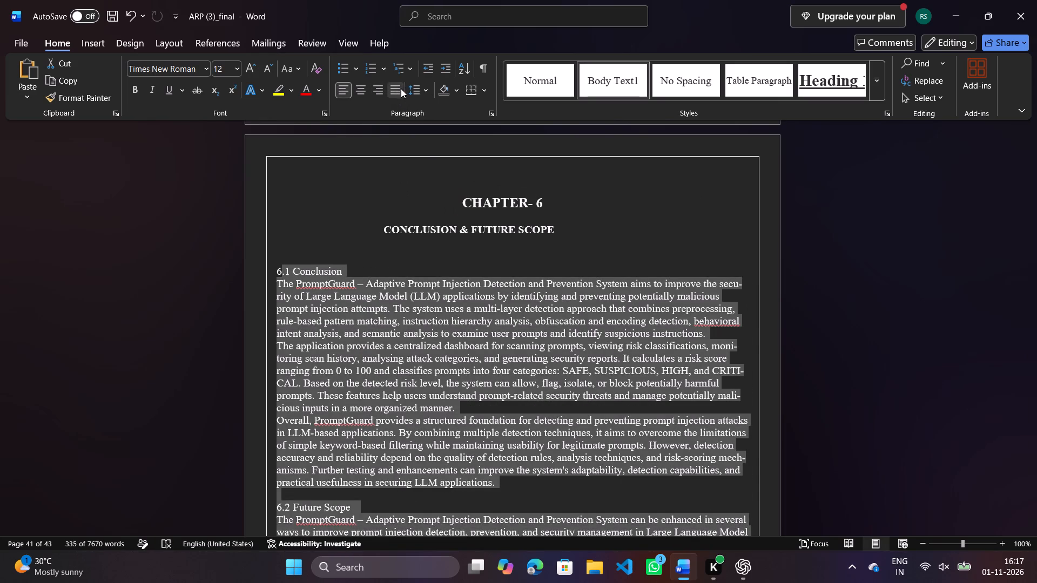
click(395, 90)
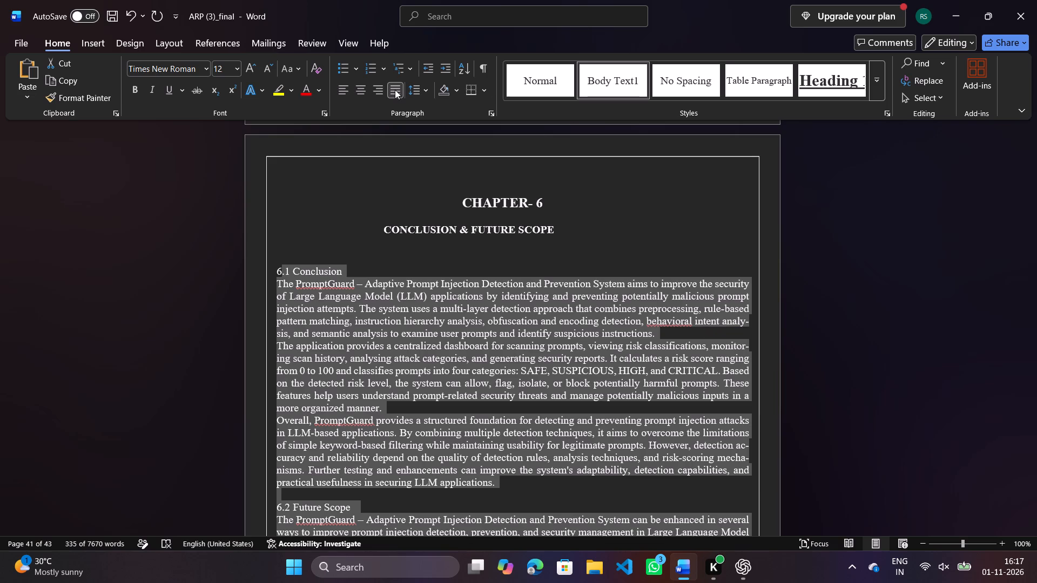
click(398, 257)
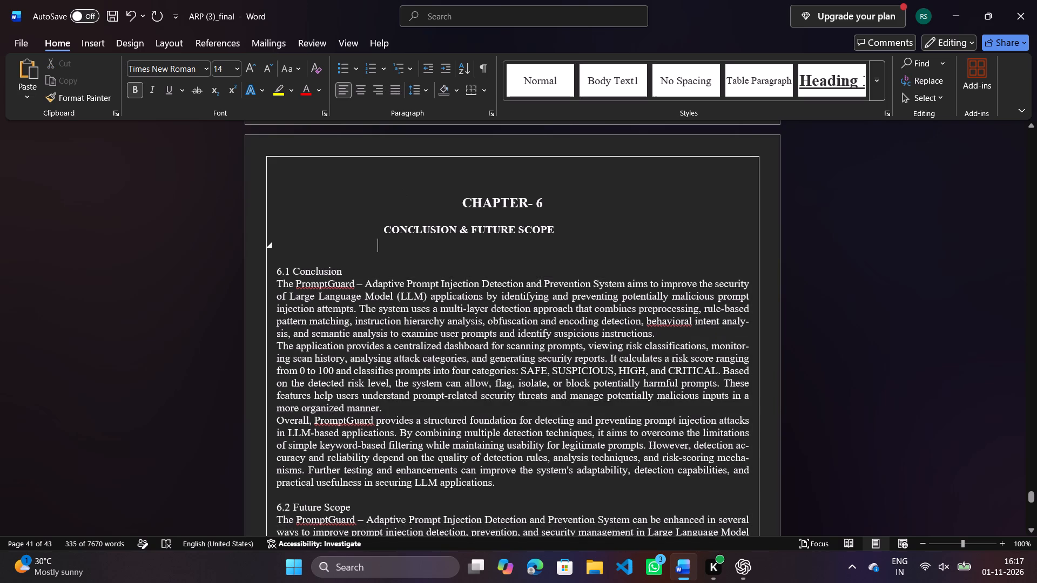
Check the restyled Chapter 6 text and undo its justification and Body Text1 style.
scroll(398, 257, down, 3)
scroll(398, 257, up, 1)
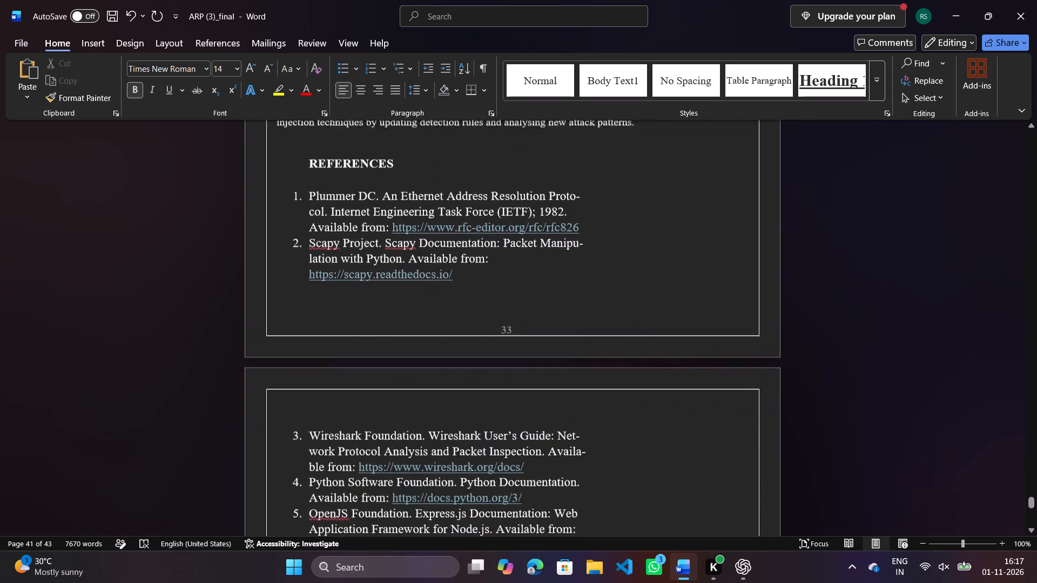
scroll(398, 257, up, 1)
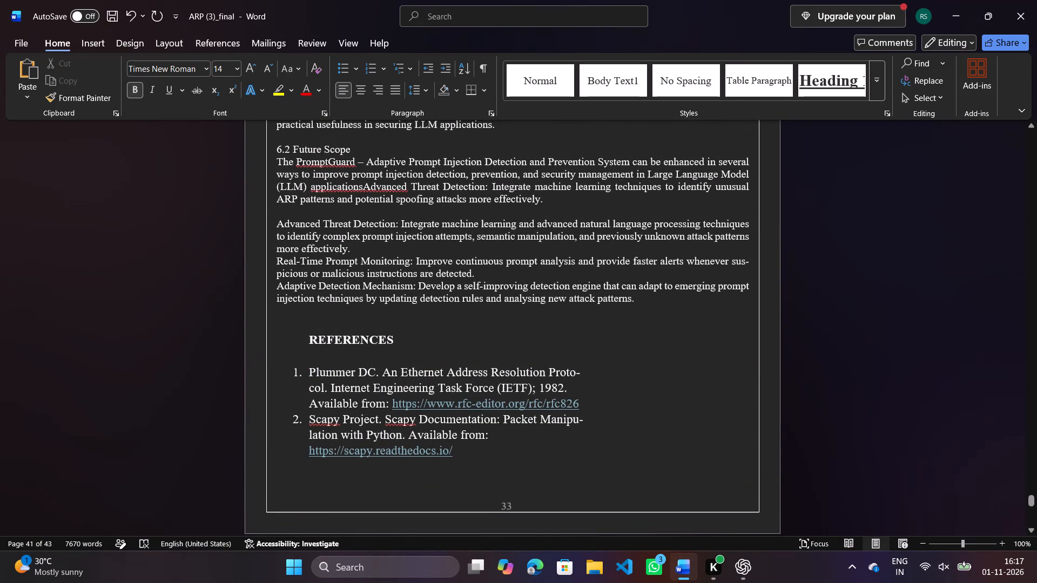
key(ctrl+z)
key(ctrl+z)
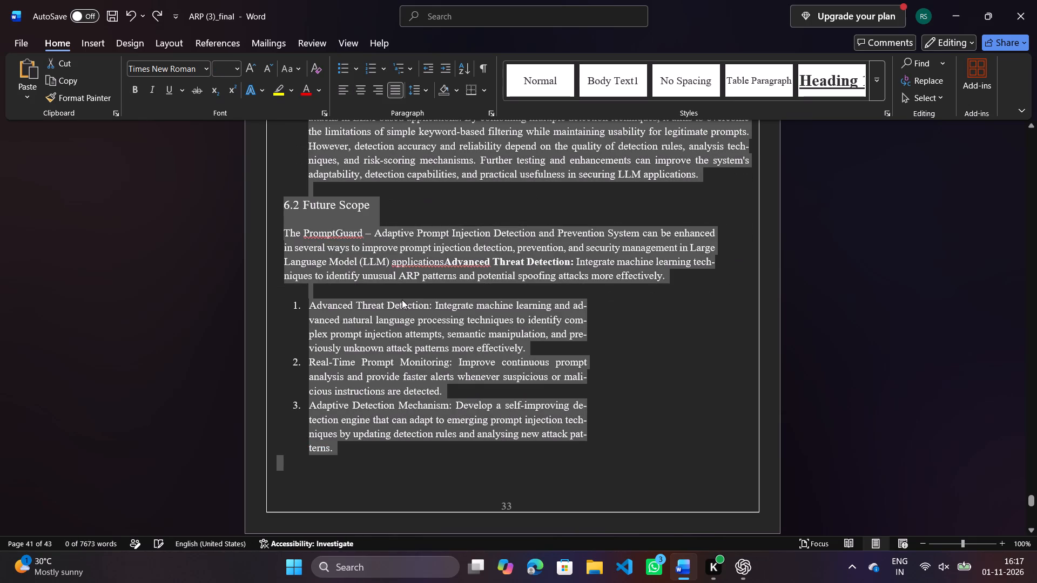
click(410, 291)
Apply the Body Text1 style to only the three paragraphs beneath the 6.1 Conclusion heading.
scroll(410, 291, up, 1)
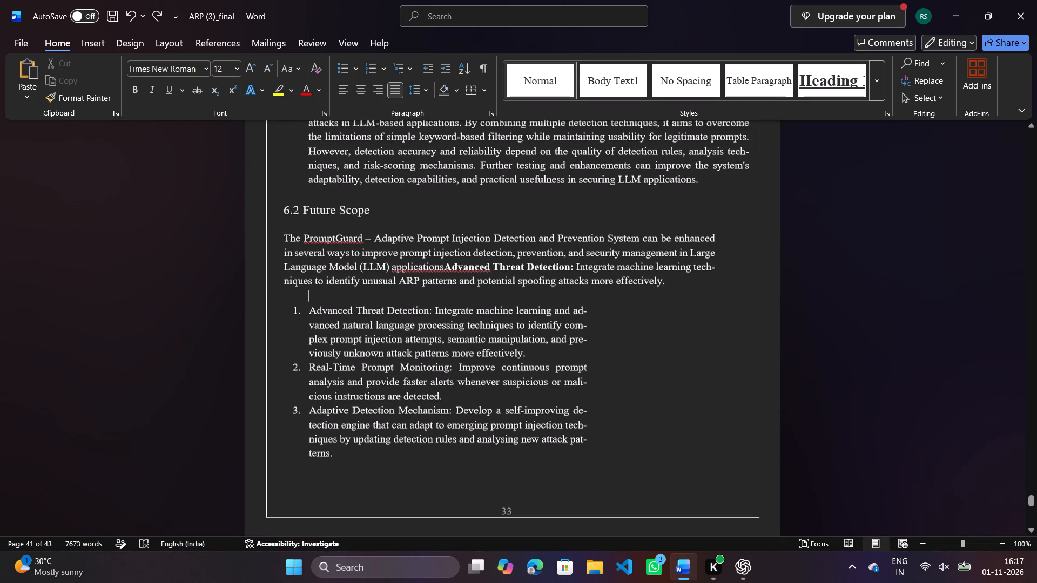
scroll(410, 291, up, 1)
scroll(410, 291, down, 2)
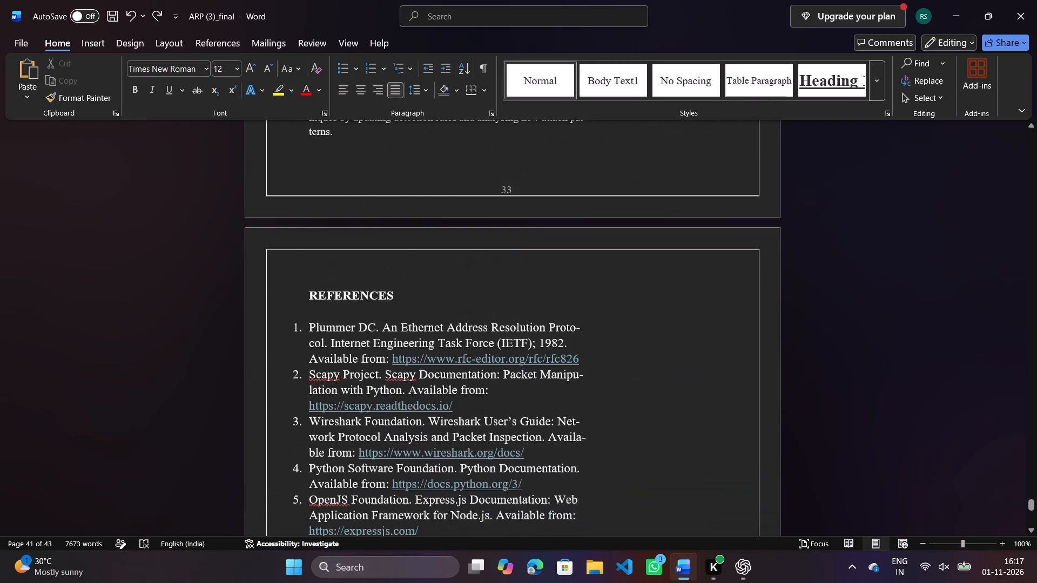
scroll(410, 291, up, 2)
scroll(410, 291, down, 1)
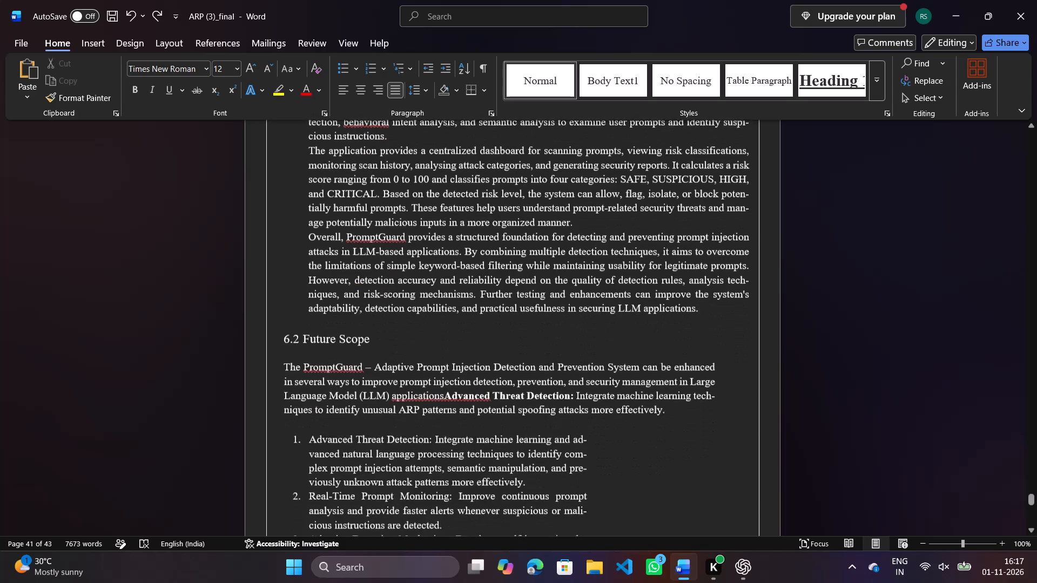
scroll(410, 291, up, 1)
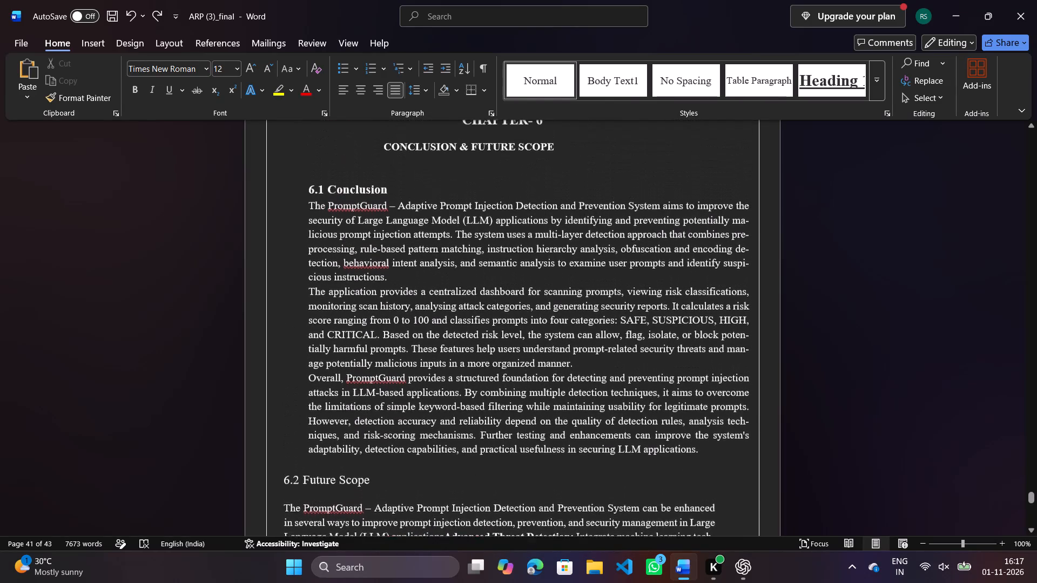
scroll(410, 291, up, 1)
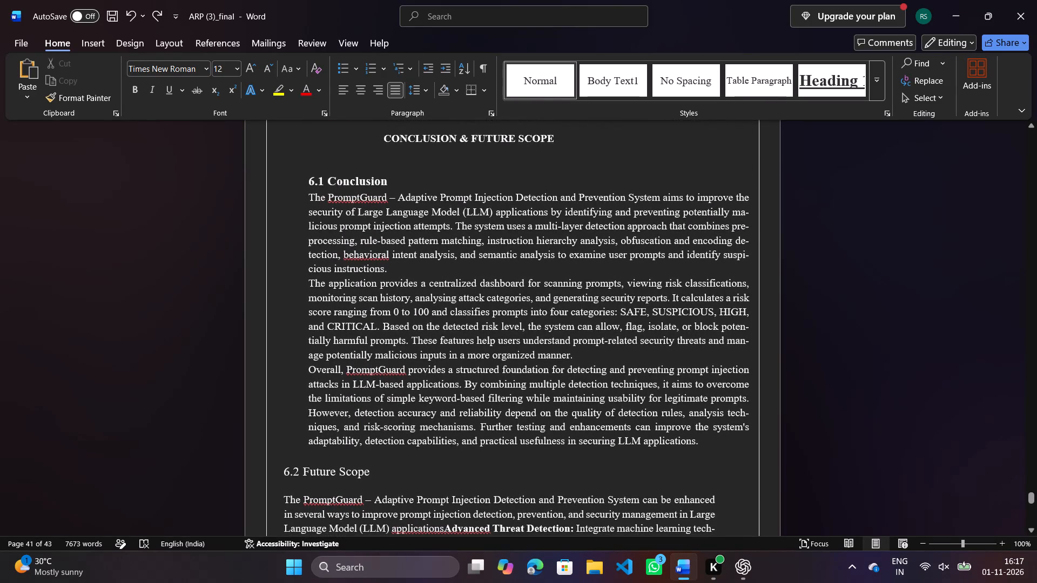
drag(308, 194, 436, 294)
drag(436, 294, 632, 449)
drag(697, 394, 665, 389)
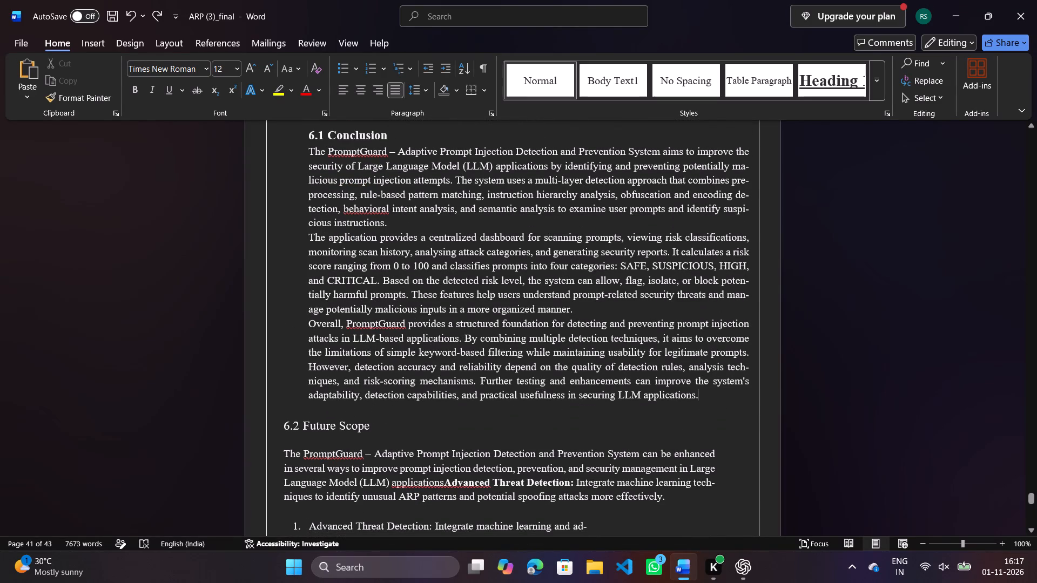
drag(665, 389, 298, 157)
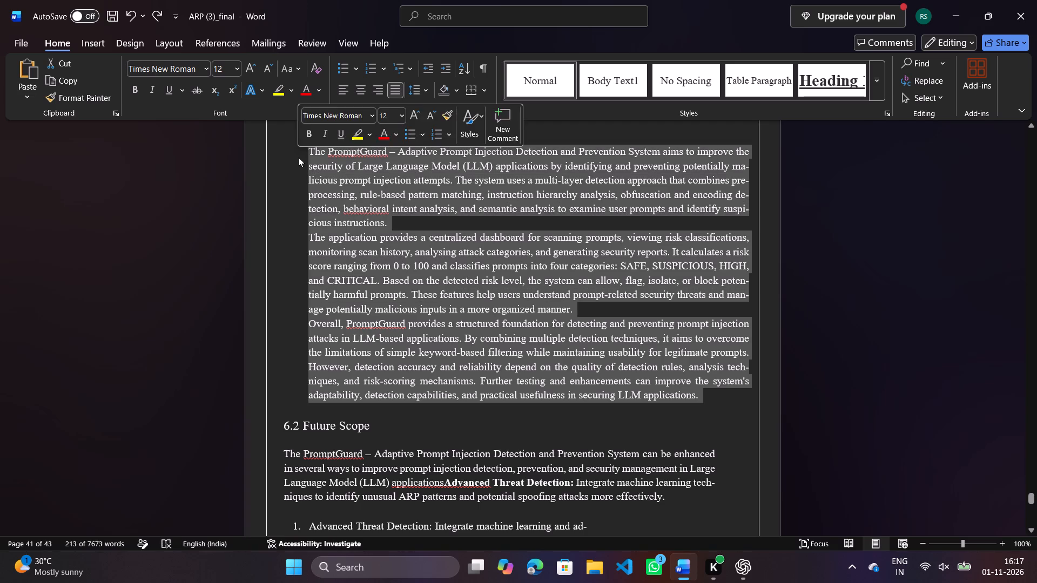
click(616, 89)
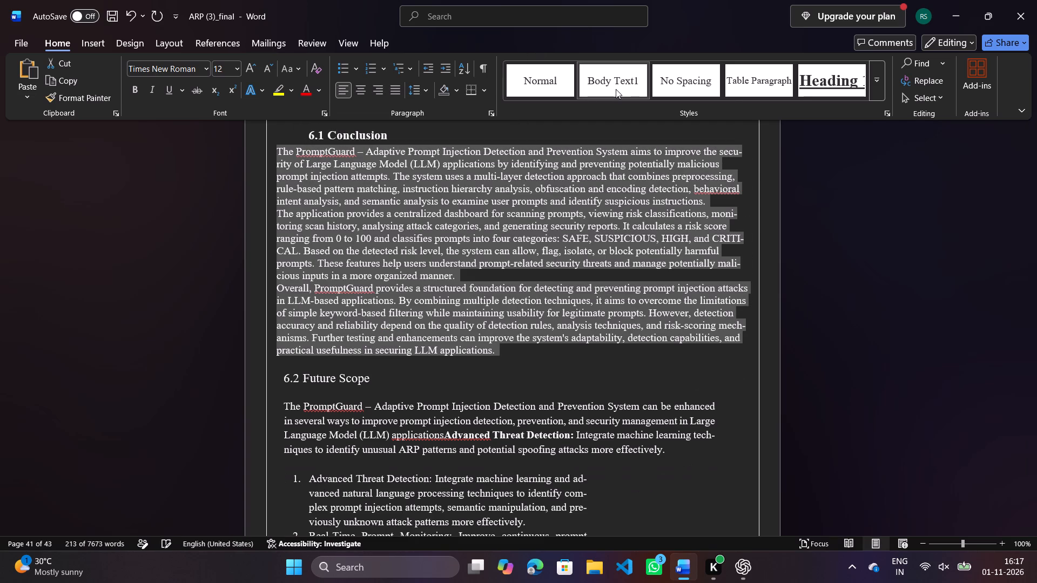
Justify the three 6.1 Conclusion paragraphs and set their line spacing to 1.15.
click(395, 84)
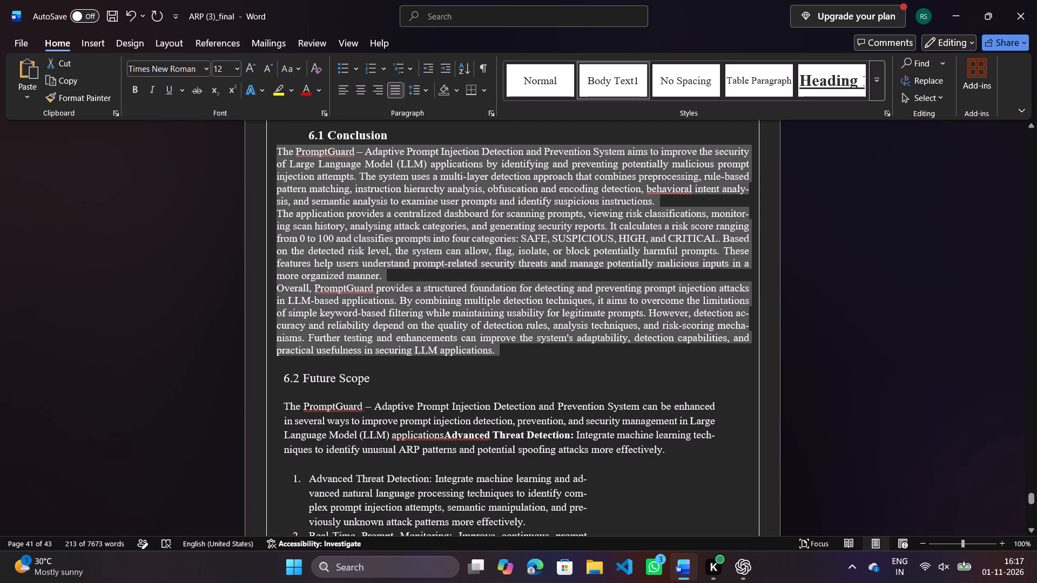
click(427, 89)
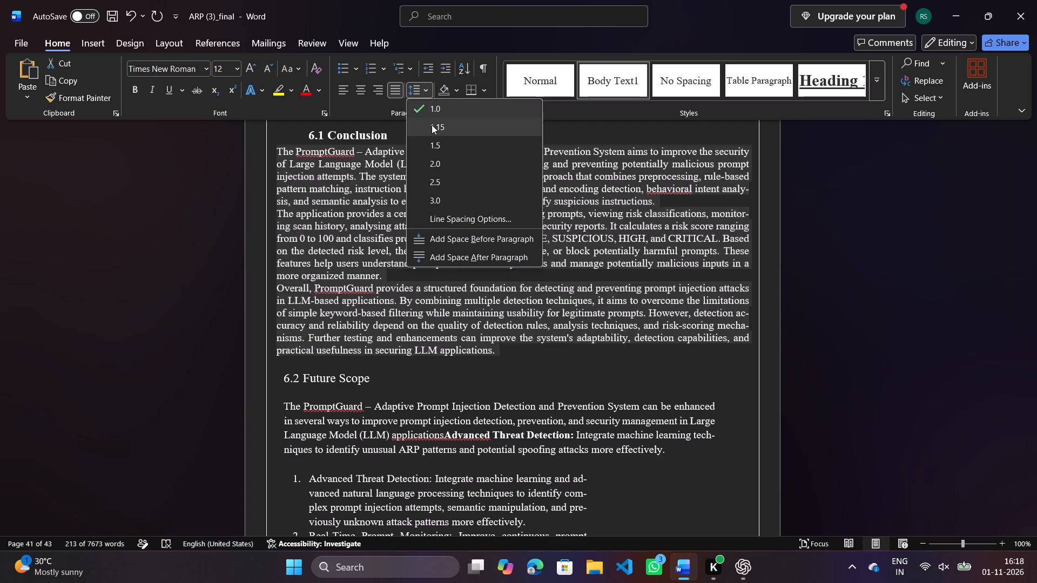
click(435, 130)
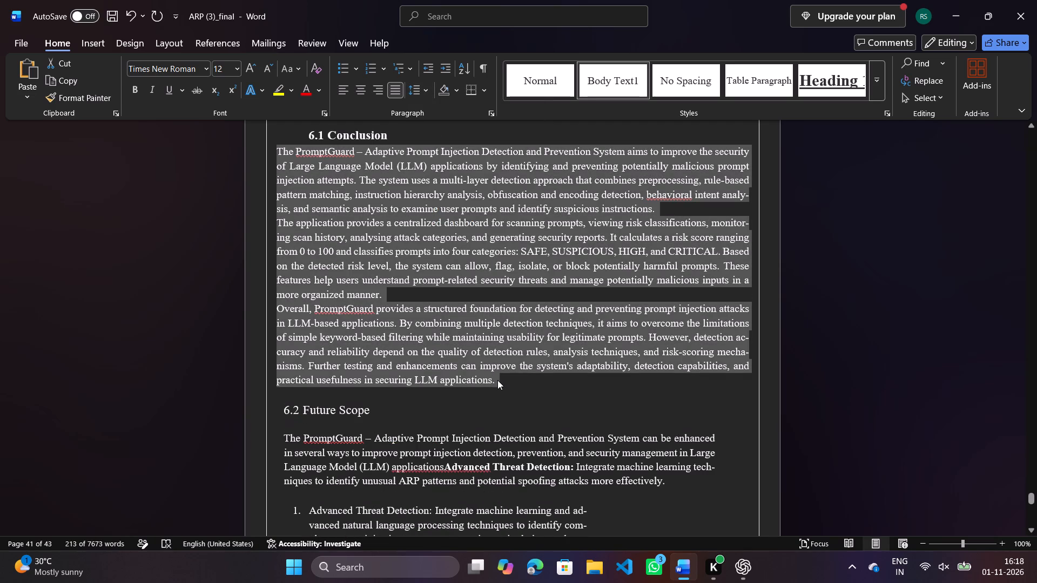
click(497, 380)
scroll(497, 380, up, 1)
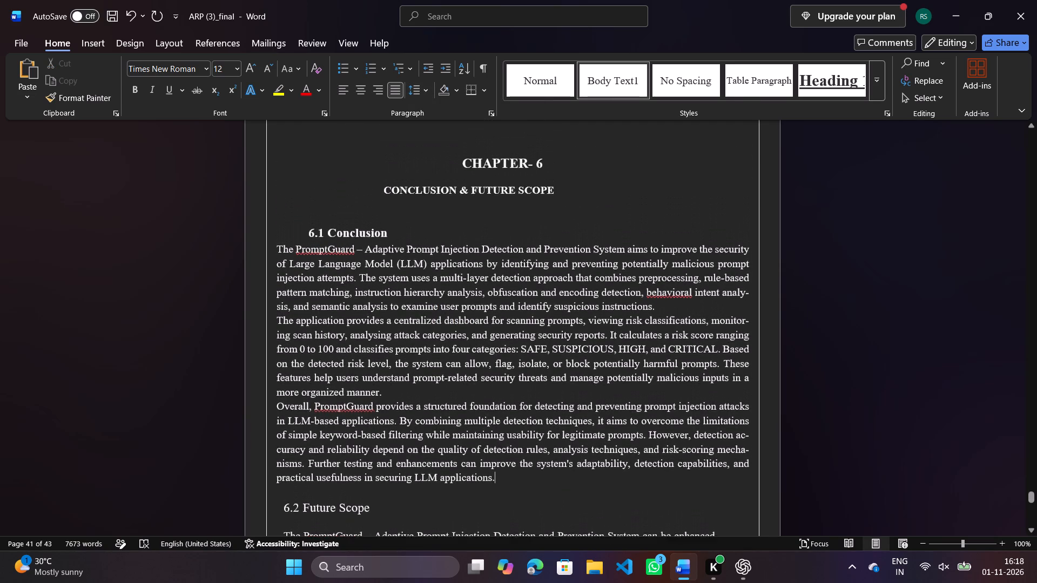
Apply the Body Text1 style and justified alignment to the introductory paragraph beneath the 6.2 Future Scope heading.
scroll(497, 380, up, 1)
scroll(497, 380, down, 1)
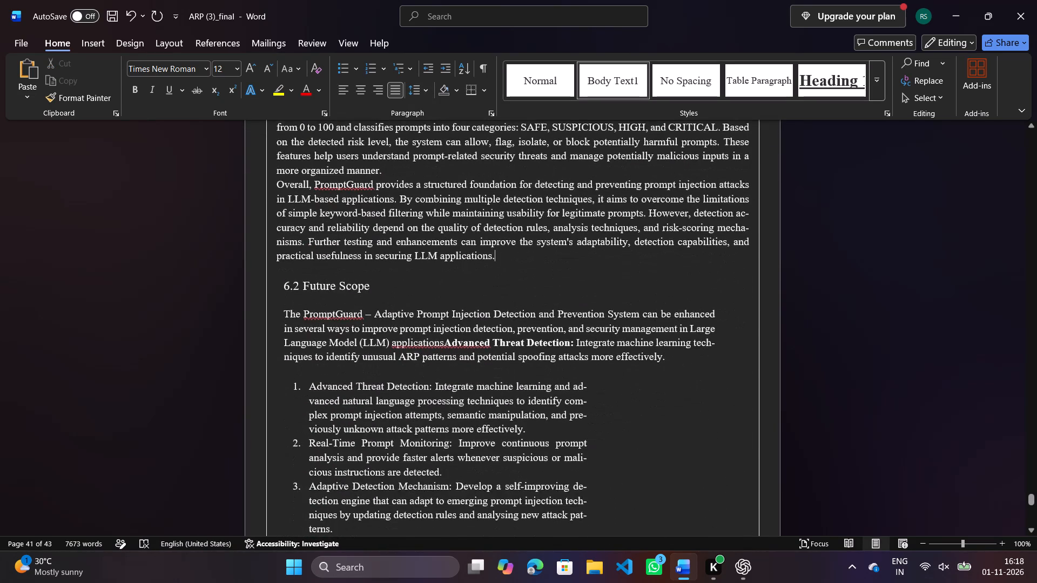
scroll(497, 380, up, 1)
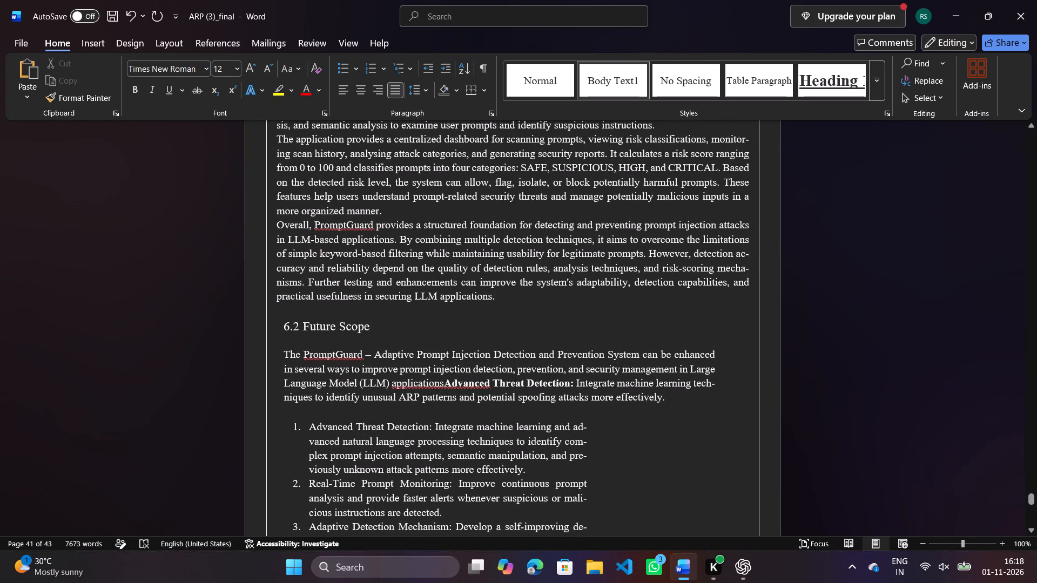
drag(671, 397, 275, 364)
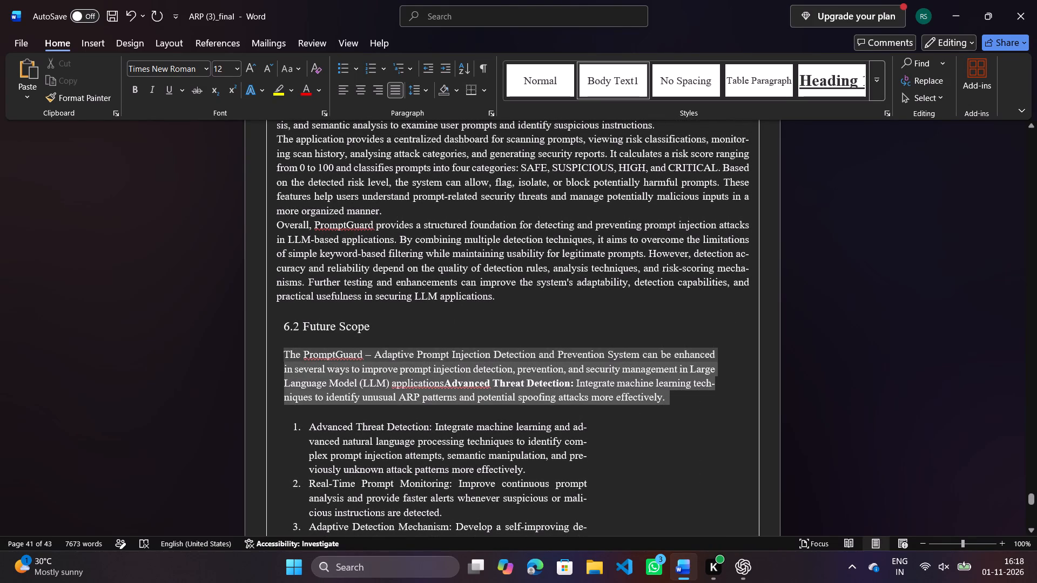
drag(275, 364, 260, 356)
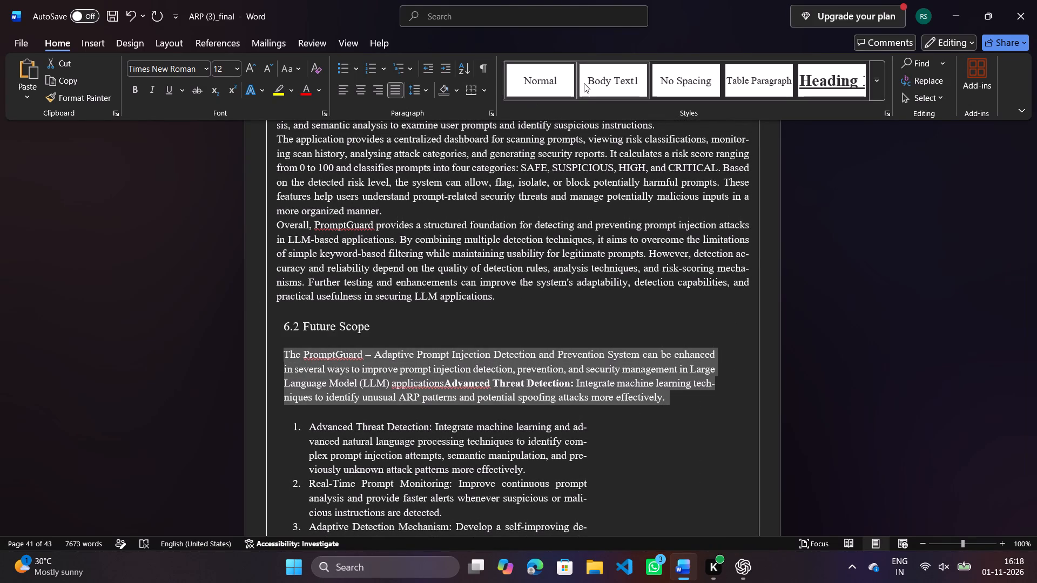
click(584, 83)
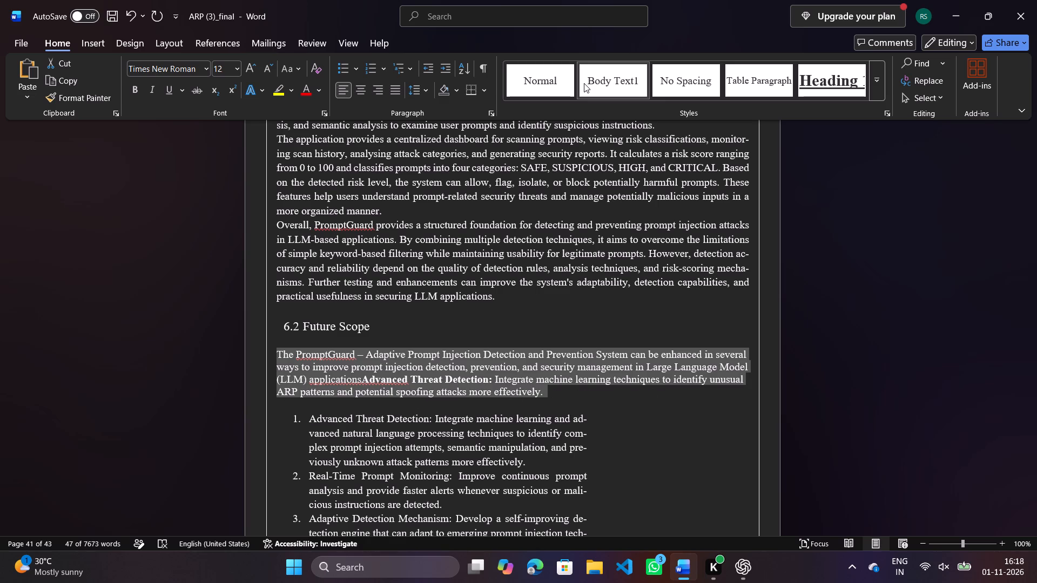
click(397, 91)
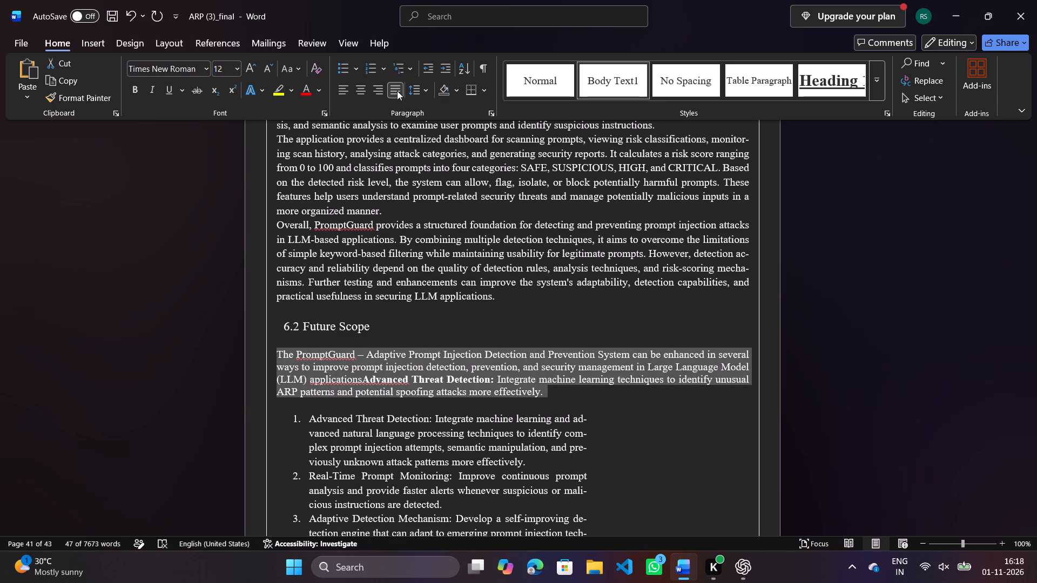
click(538, 337)
Insert two blank lines between the Future Scope list and the REFERENCES heading.
scroll(538, 337, right, 1)
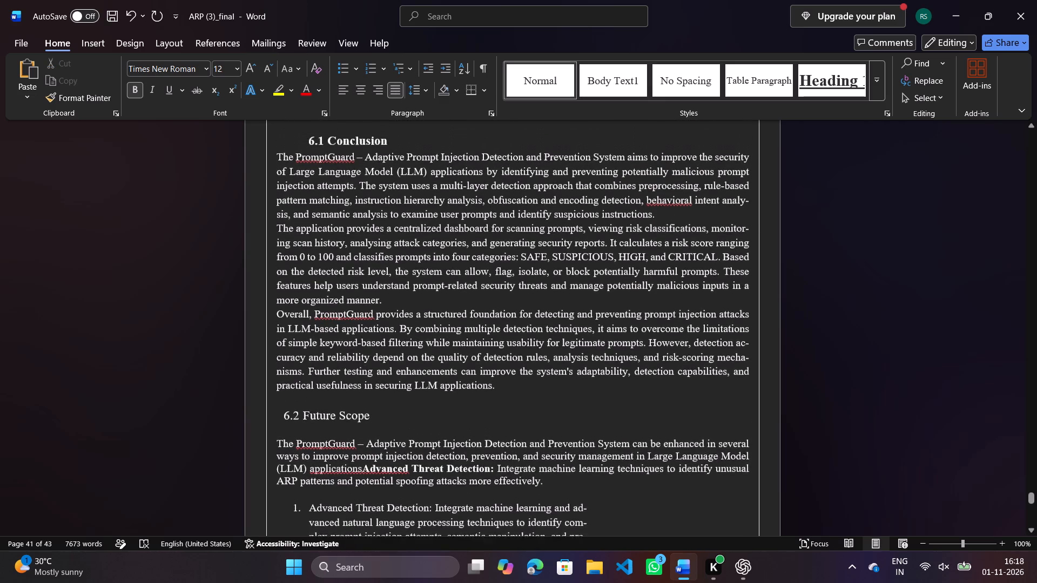
scroll(538, 337, right, 1)
scroll(538, 337, down, 2)
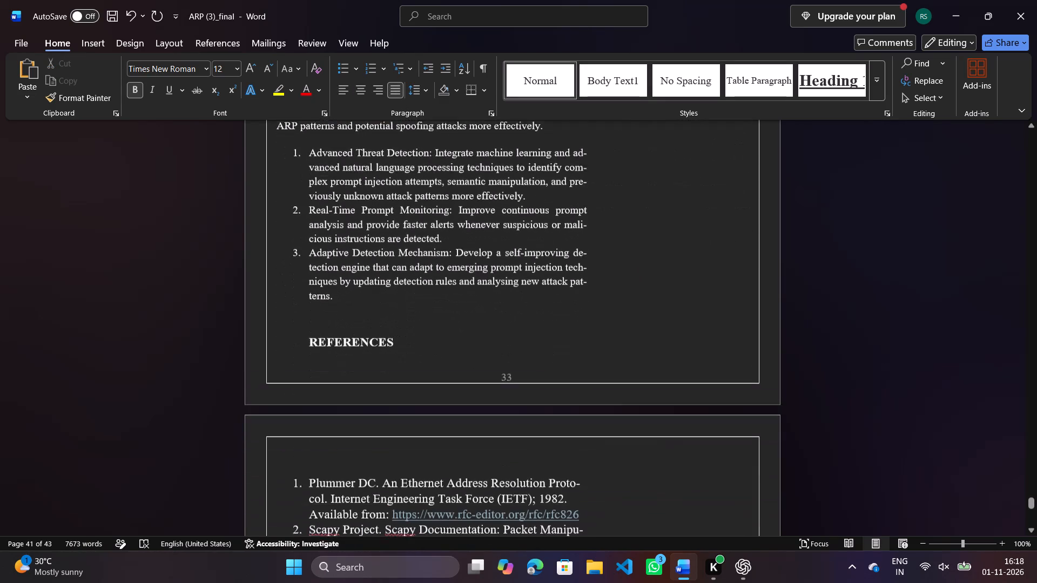
scroll(538, 337, up, 1)
click(439, 349)
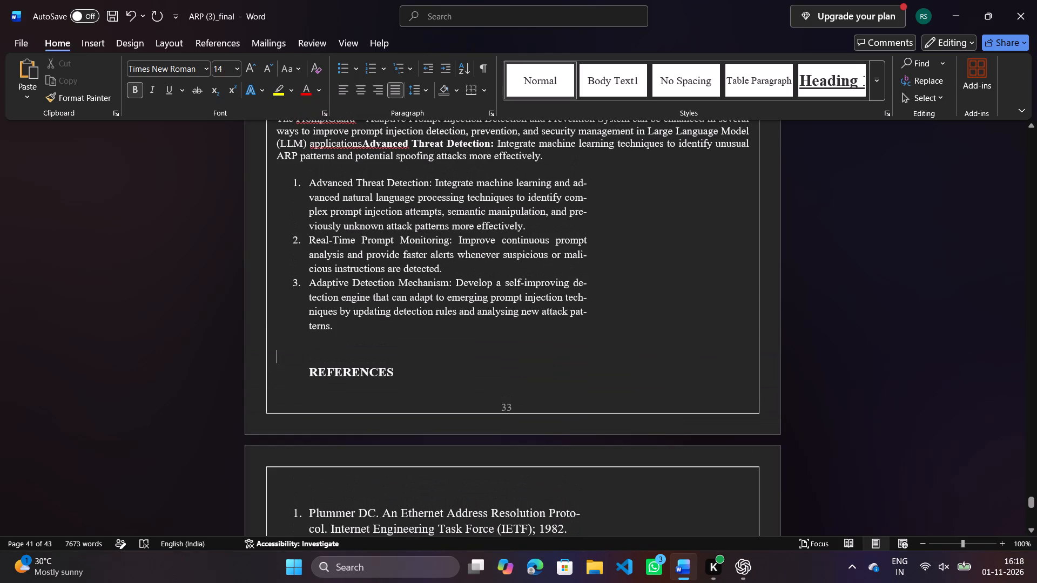
key(Return)
key(Return)
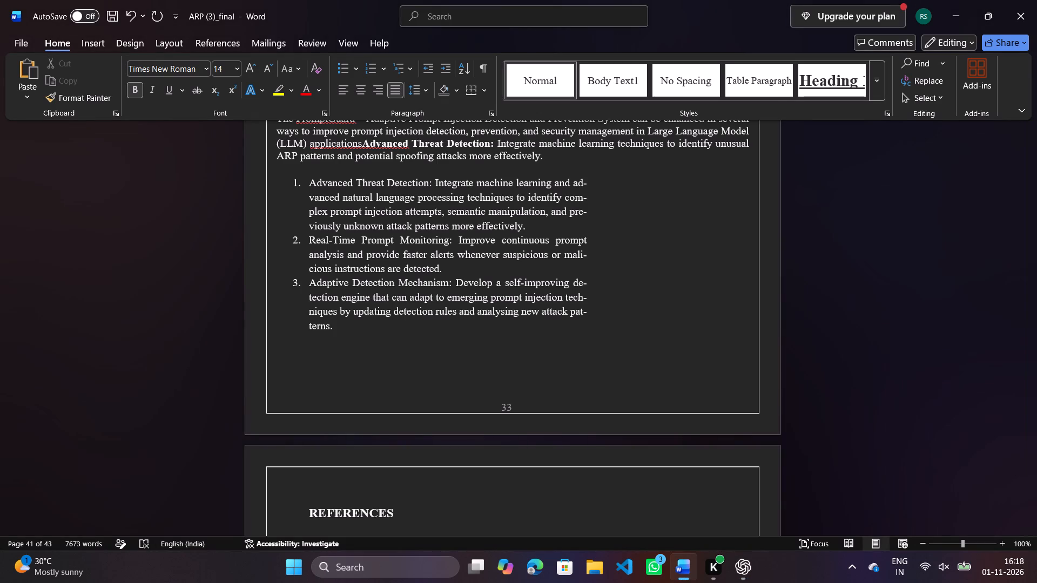
key(ctrl+v)
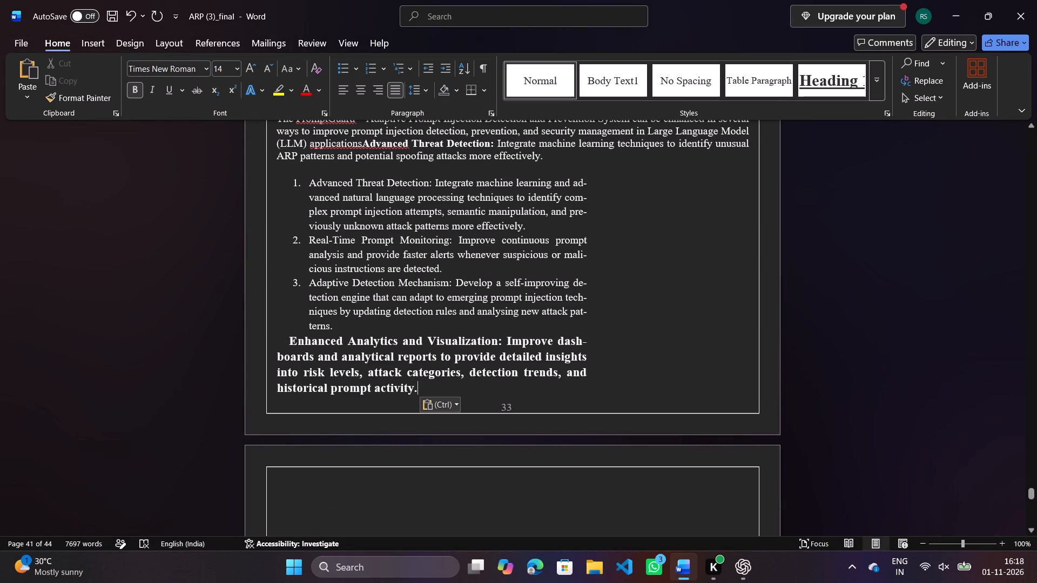
Format the pasted Enhanced Analytics and Visualization text as non-bold, 12 pt, and number it as item 4 of the list.
drag(418, 391, 294, 341)
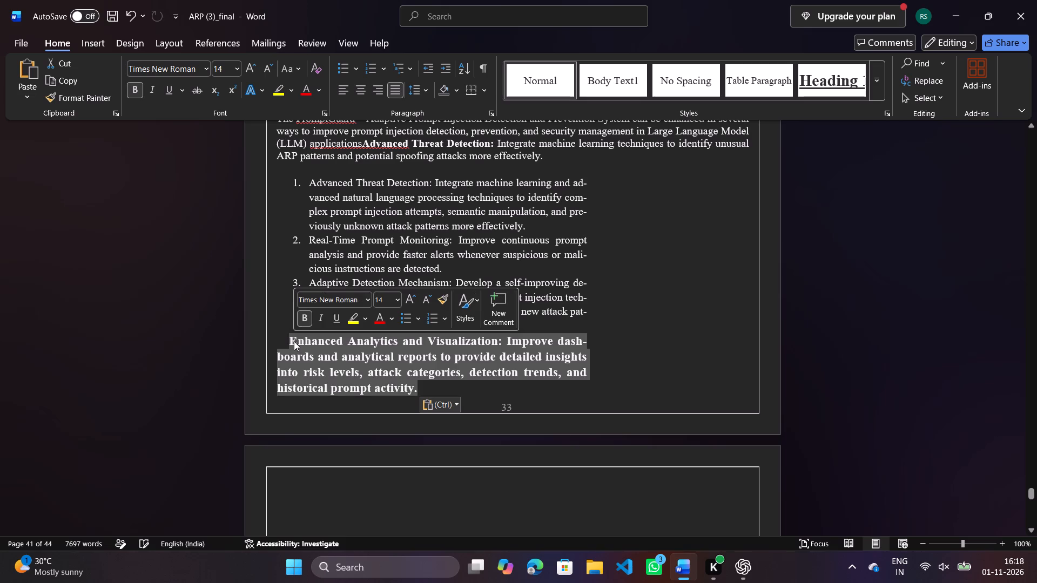
click(305, 317)
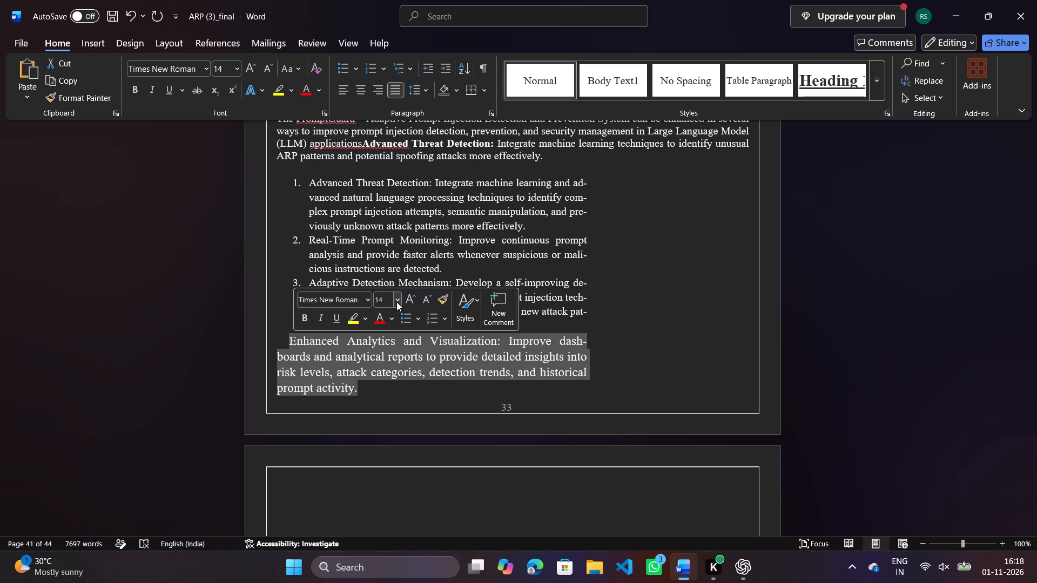
click(396, 302)
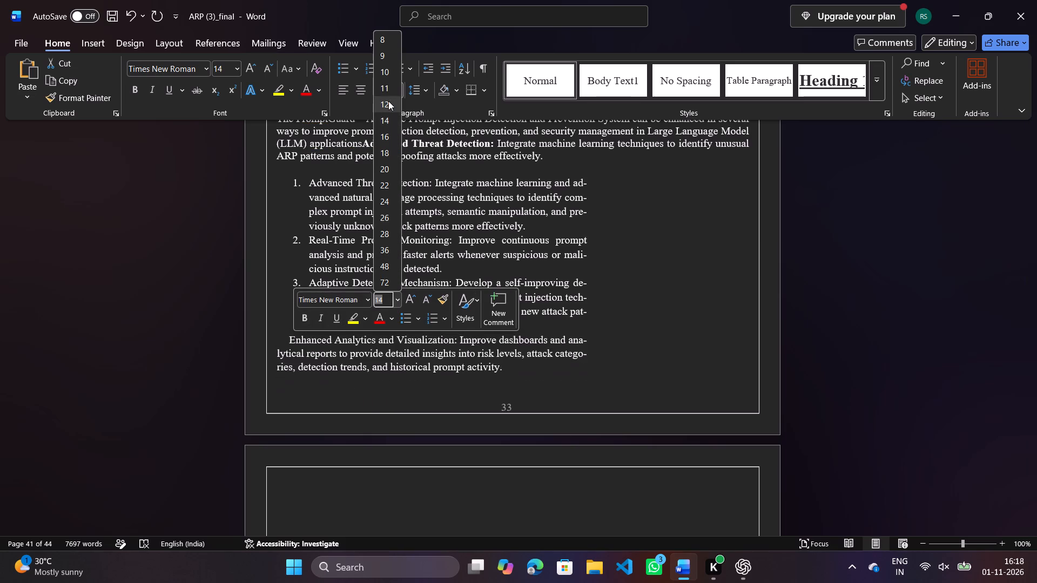
click(388, 101)
click(369, 64)
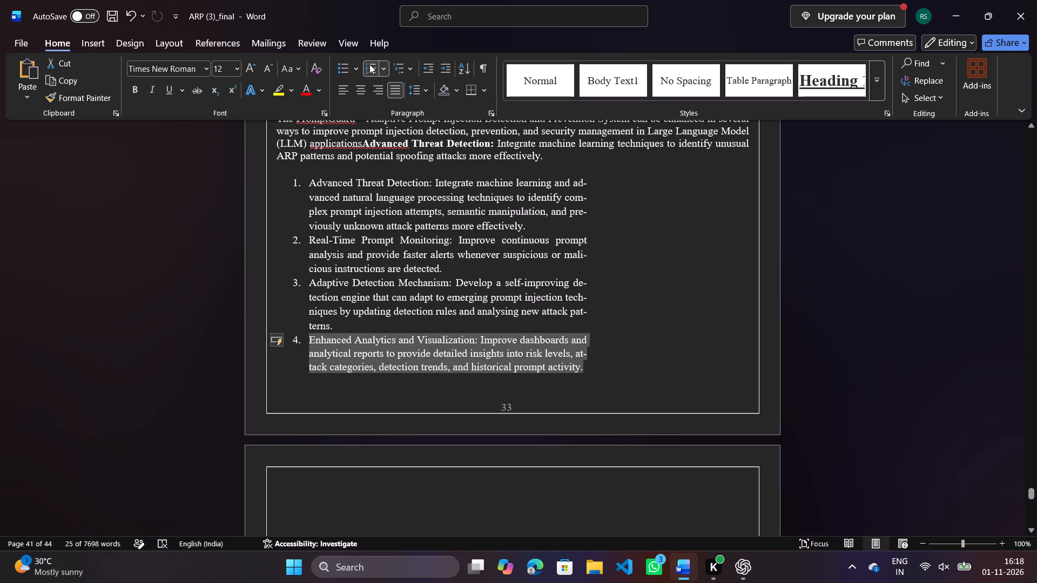
click(672, 241)
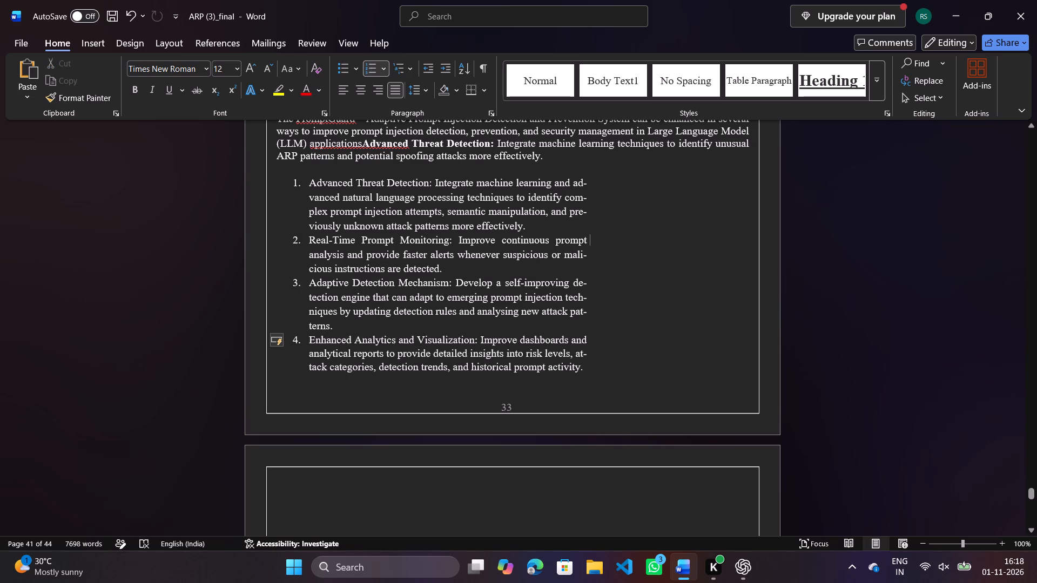
Delete the surplus blank lines between the Future Scope list and the REFERENCES heading.
scroll(587, 339, down, 2)
scroll(449, 291, up, 1)
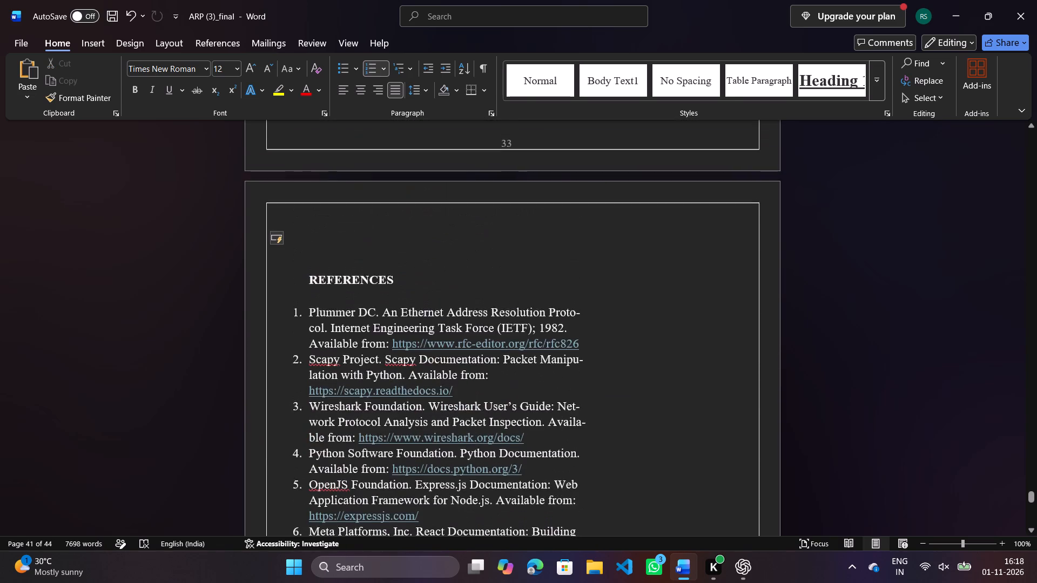
scroll(449, 291, up, 1)
click(383, 308)
key(BackSpace)
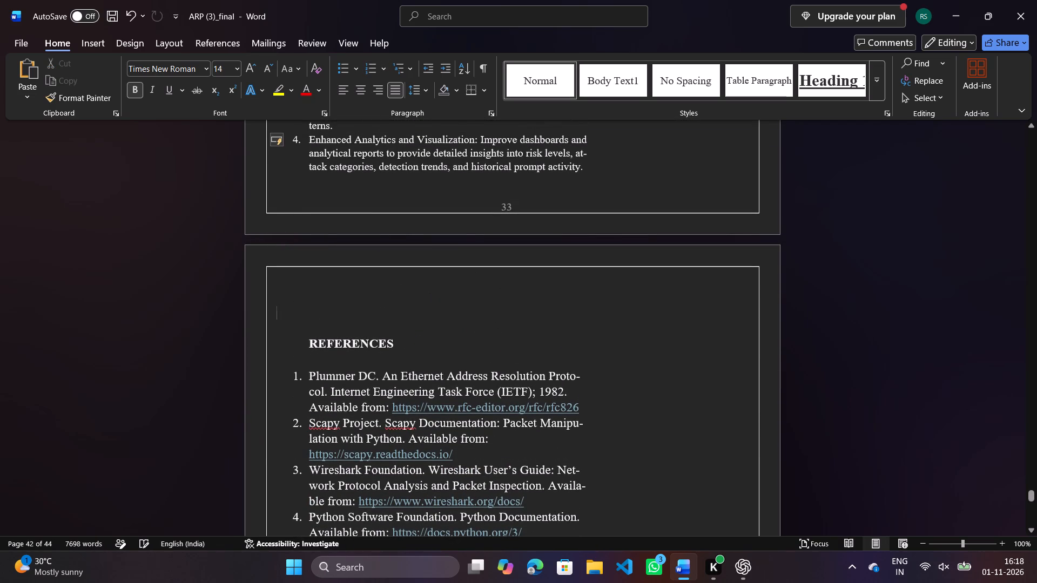
key(BackSpace)
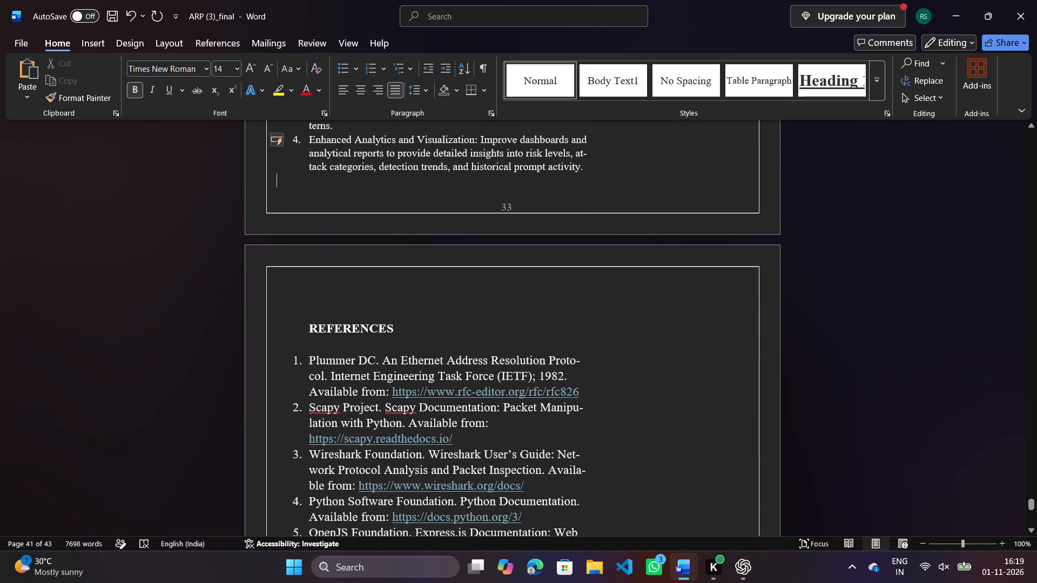
click(352, 316)
key(BackSpace)
key(BackSpace)
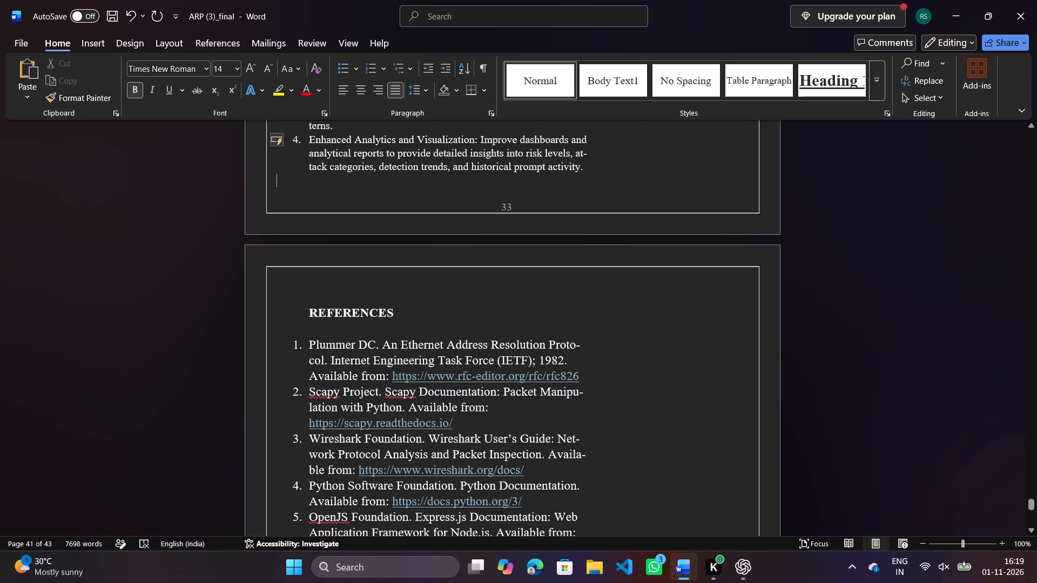
click(336, 293)
key(Up)
key(Down)
Delete the blank line separating the 6.1 Conclusion heading from the CONCLUSION & FUTURE SCOPE title in Chapter 6.
scroll(336, 293, up, 1)
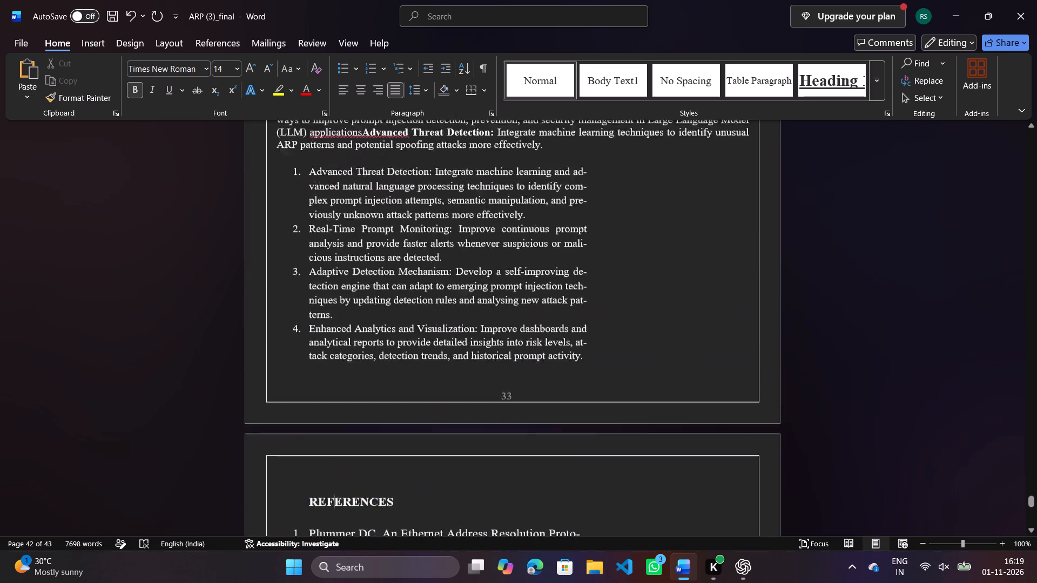
scroll(336, 293, up, 2)
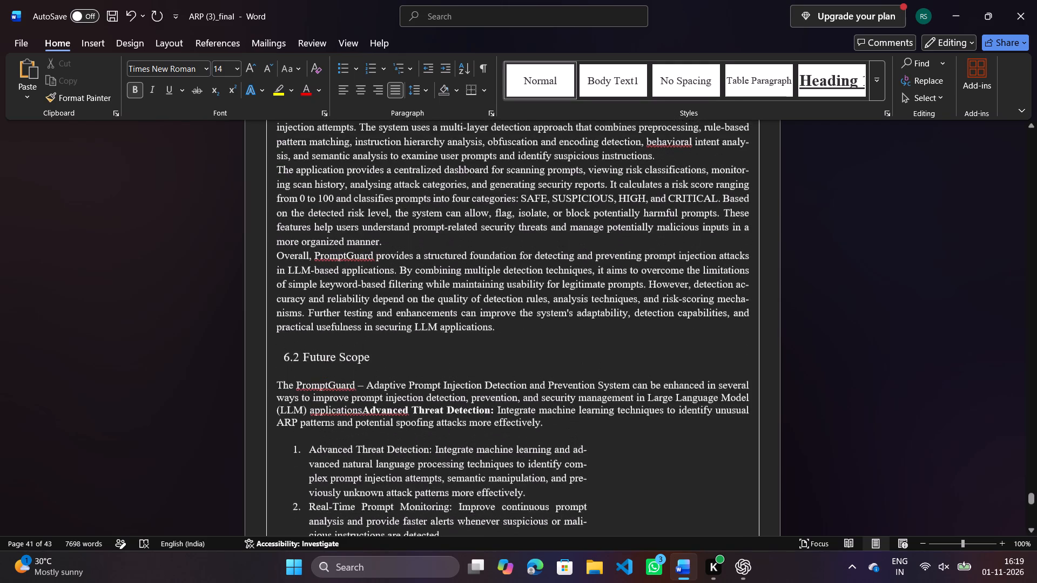
scroll(336, 293, up, 2)
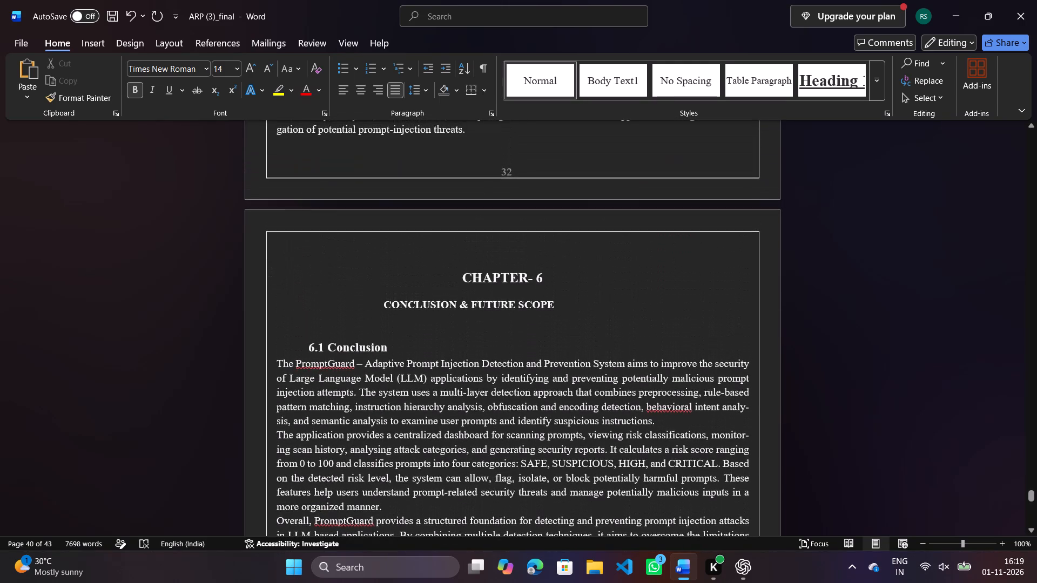
click(311, 338)
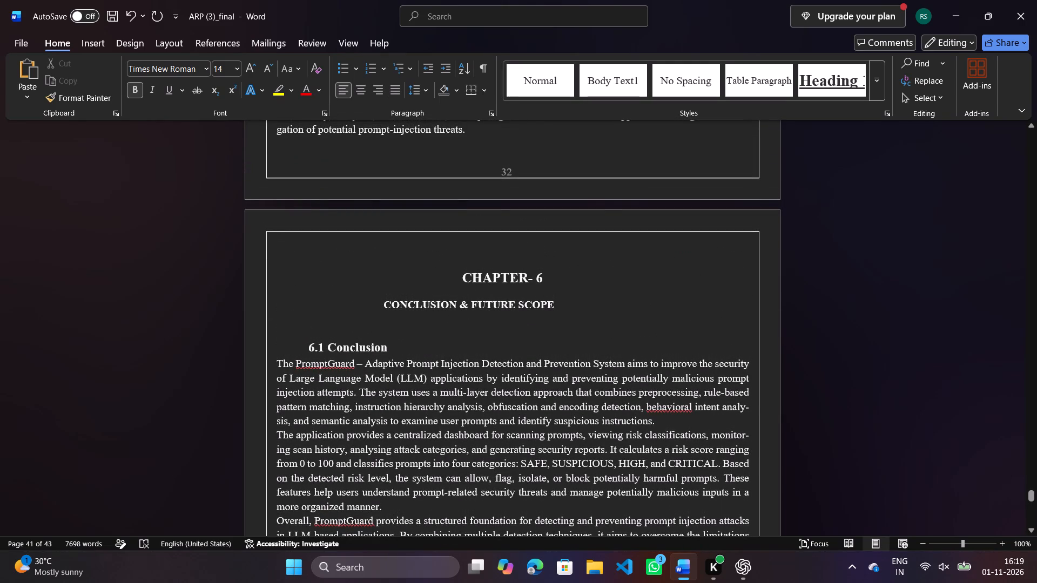
click(399, 342)
click(385, 340)
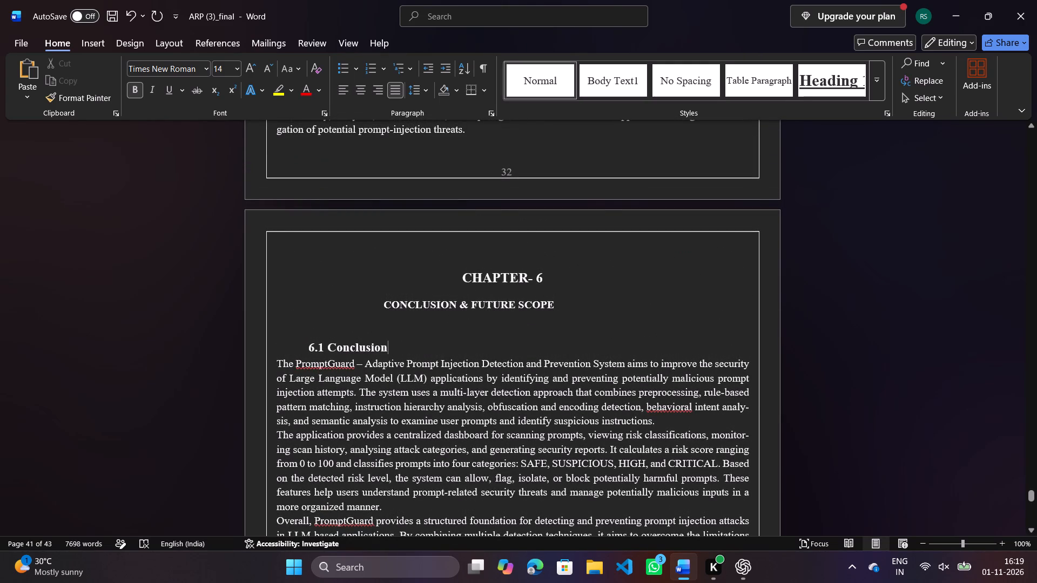
click(381, 336)
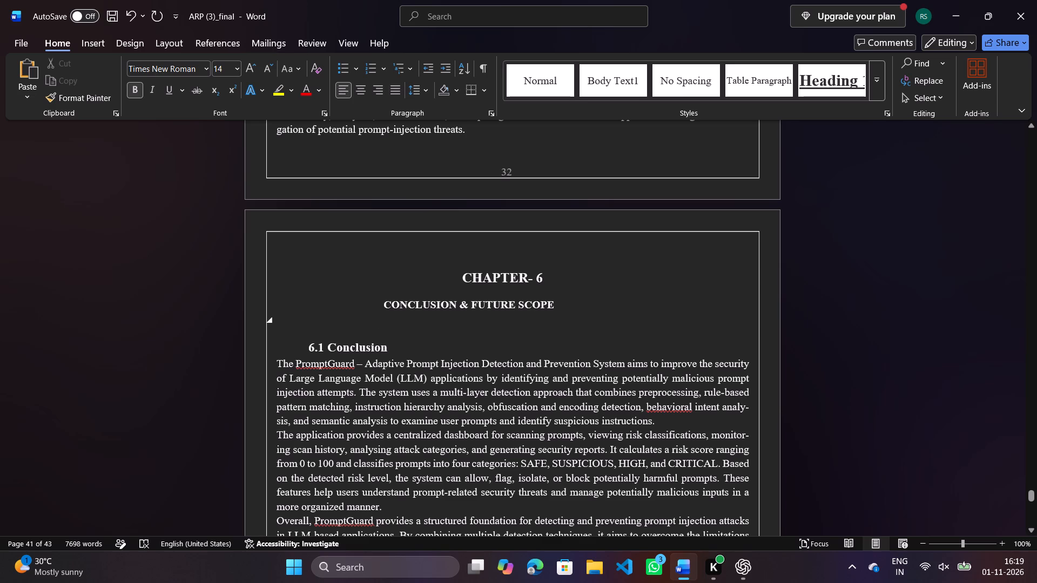
key(Up)
key(Down)
key(Down)
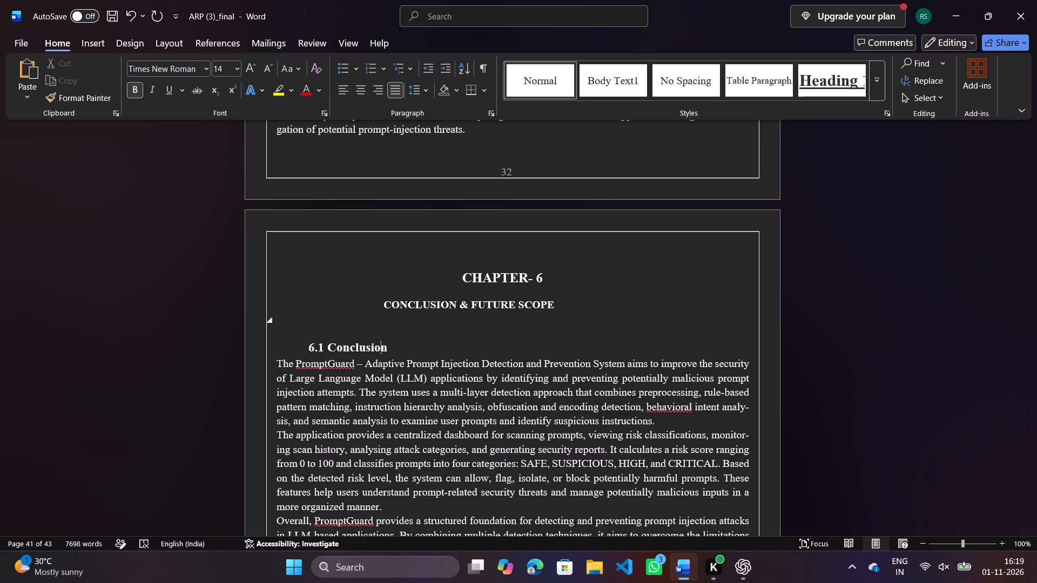
key(Up)
key(Left)
key(Left)
key(Left)
key(Left)
key(Left)
key(Left)
key(Left)
key(Left)
key(Left)
key(Left)
key(Left)
key(Left)
key(Left)
key(Left)
key(Left)
key(Left)
key(Left)
key(Left)
key(Left)
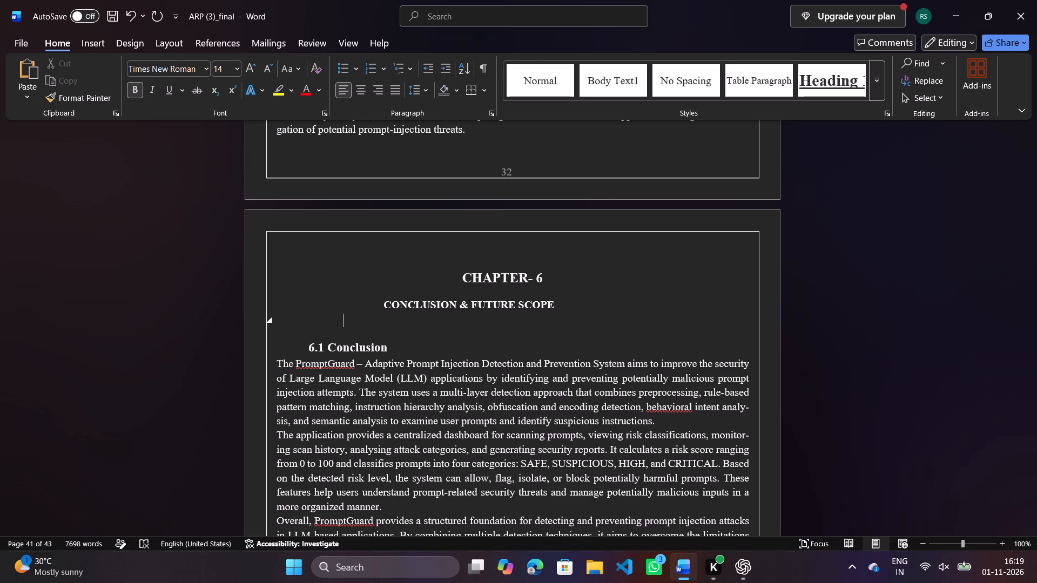
key(Down)
key(Down)
key(Down)
key(Left)
key(Up)
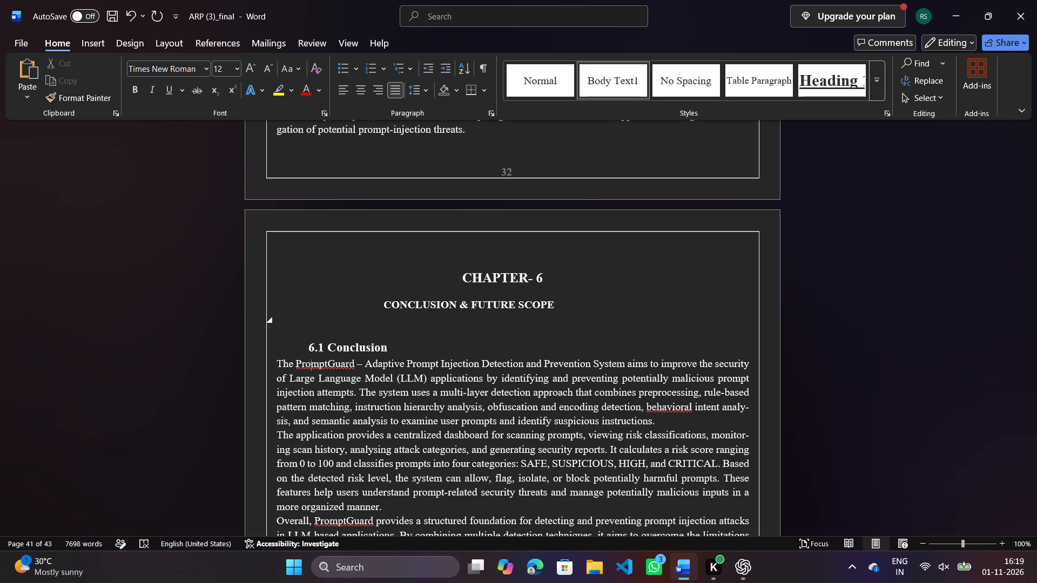
key(Up)
key(Left)
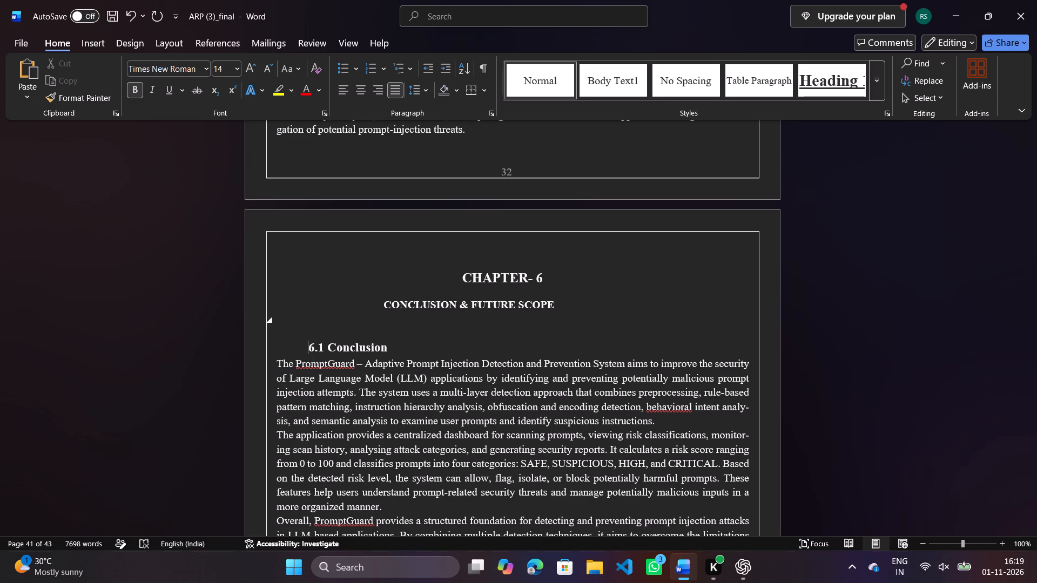
key(BackSpace)
key(BackSpace)
key(BackSpace)
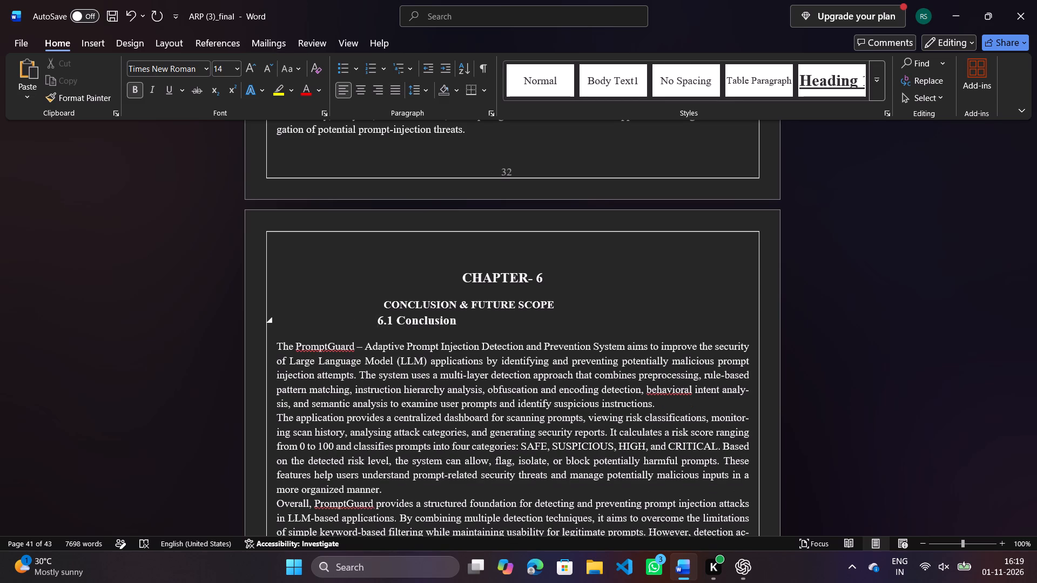
Remove surplus leading spaces before the 6.1 Conclusion heading to shift it back toward the page's left margin.
key(space)
key(space)
key(space)
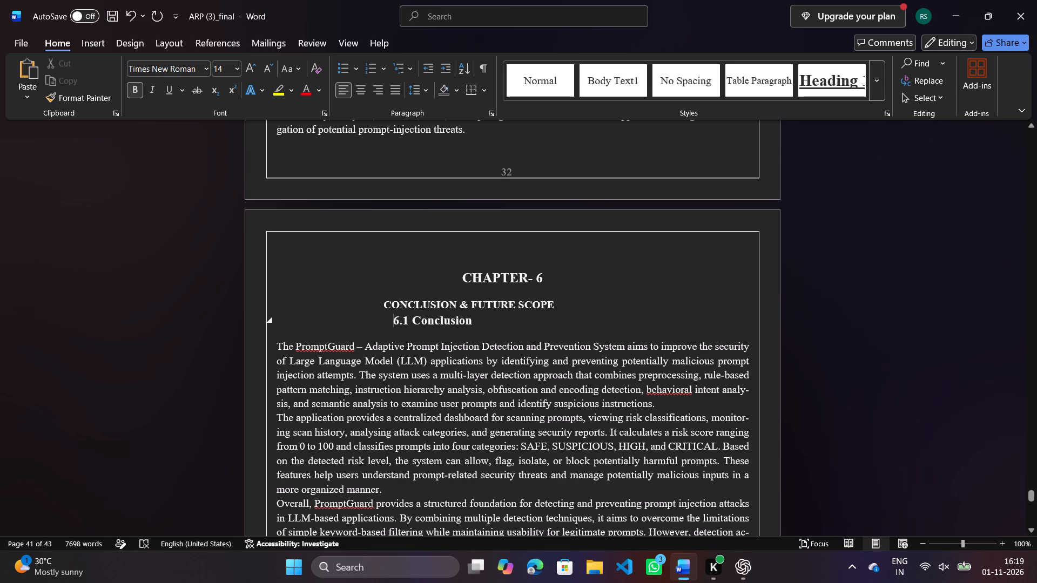
key(BackSpace)
key(BackSpace)
key(BackSpace)
key(BackSpace)
key(BackSpace)
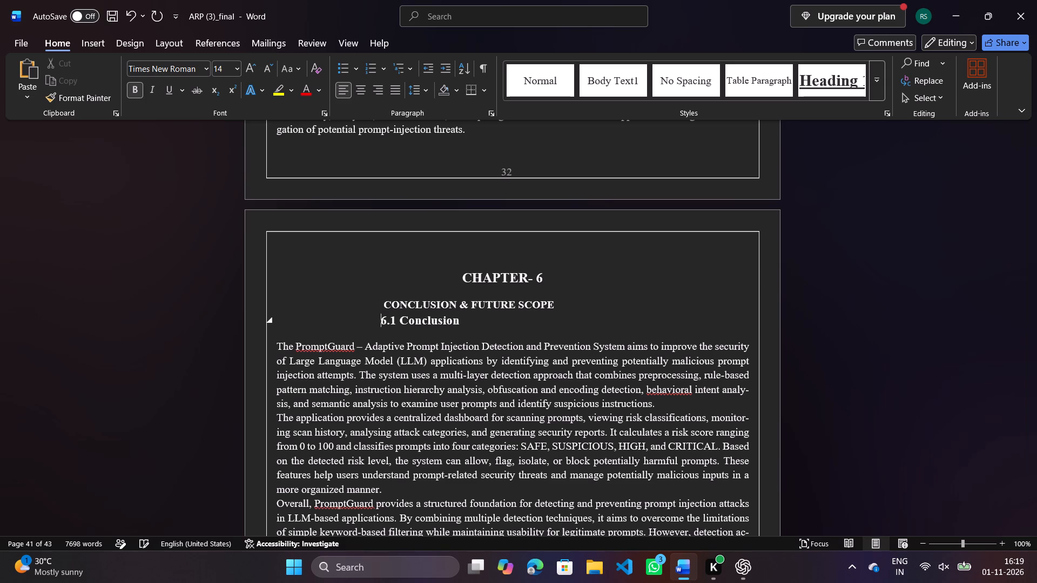
key(BackSpace)
key(BackSpace)
key(BackSpace)
key(BackSpace)
key(BackSpace)
key(BackSpace)
key(BackSpace)
key(BackSpace)
key(BackSpace)
key(BackSpace)
key(BackSpace)
key(BackSpace)
key(BackSpace)
key(BackSpace)
key(BackSpace)
key(BackSpace)
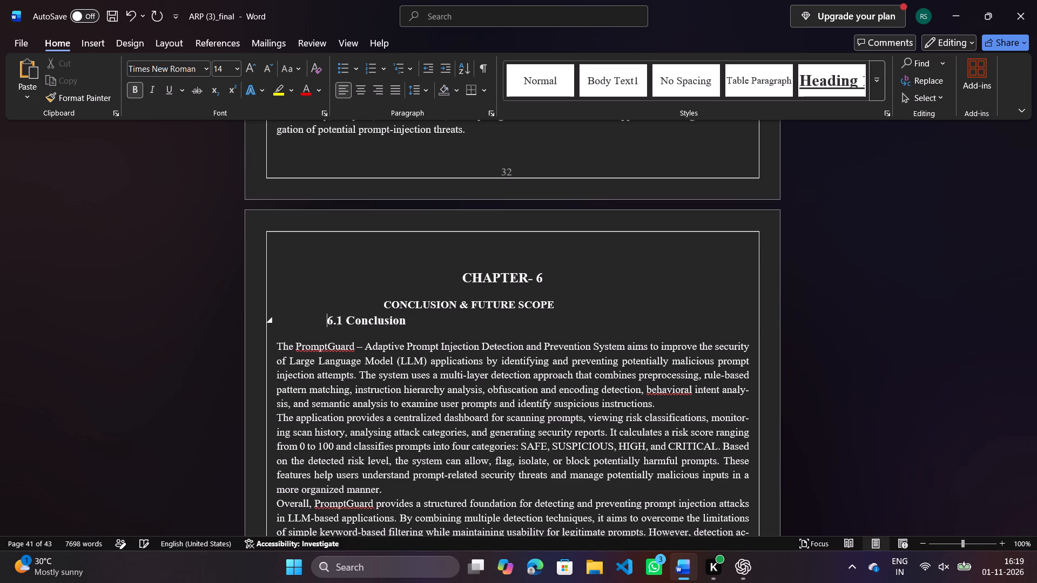
key(BackSpace)
key(BackSpace)
key(BackSpace)
key(BackSpace)
key(BackSpace)
key(BackSpace)
key(BackSpace)
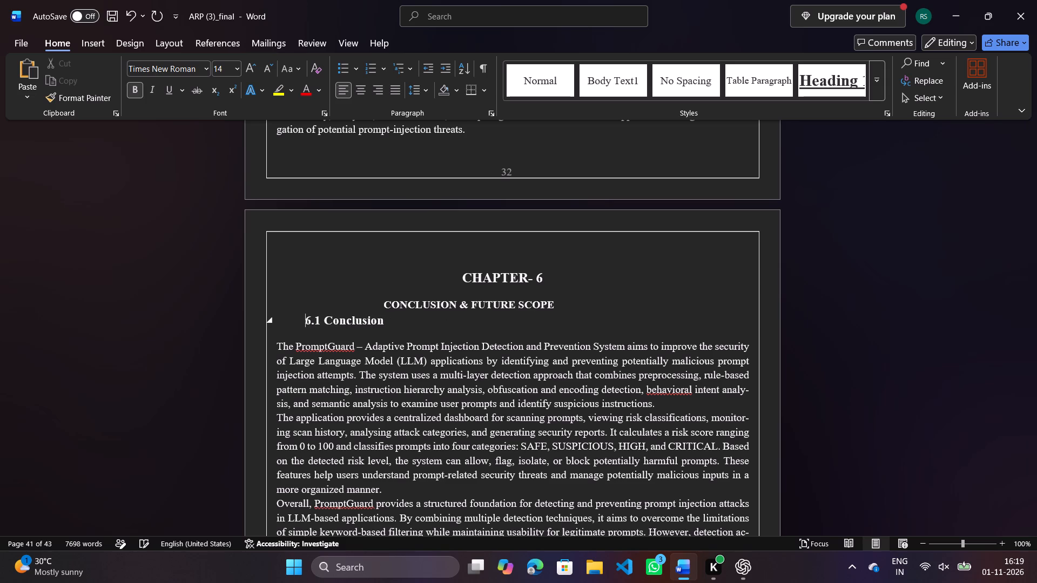
Review the report backwards from Chapter 6 through the Chapter 5 results to the Chapter 4 test cases.
scroll(563, 319, down, 1)
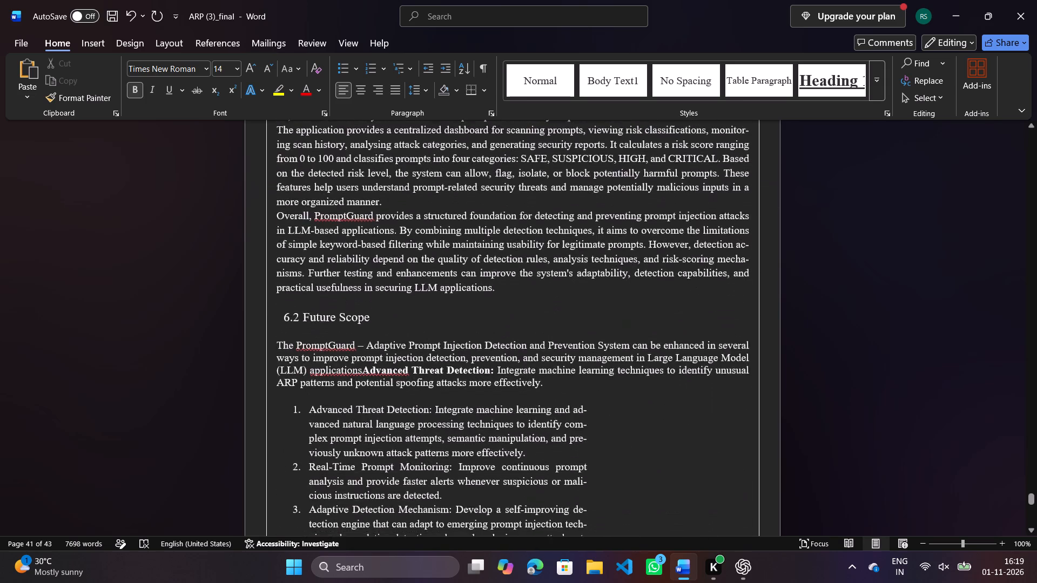
scroll(563, 319, up, 4)
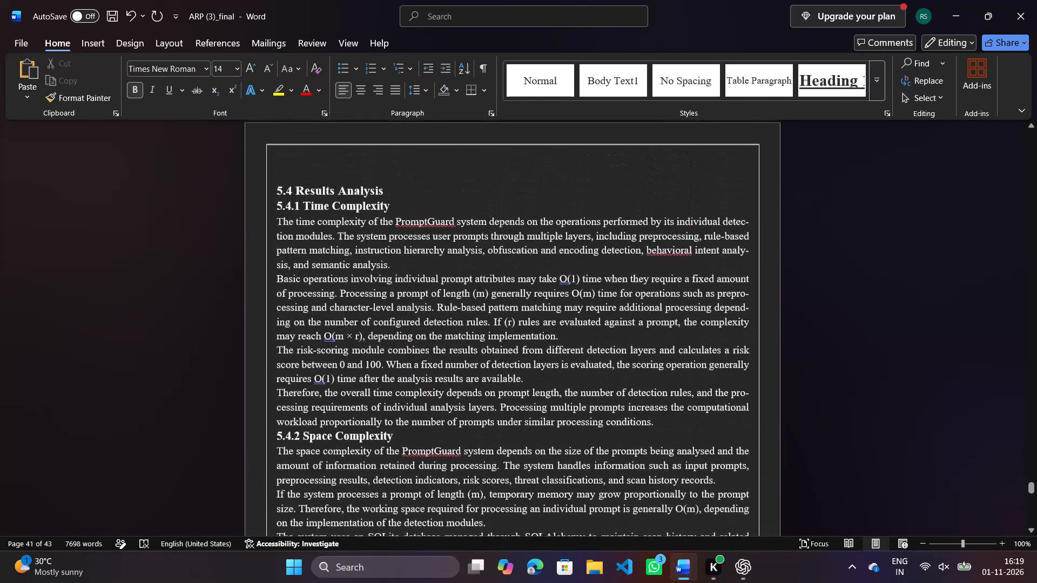
scroll(563, 319, up, 3)
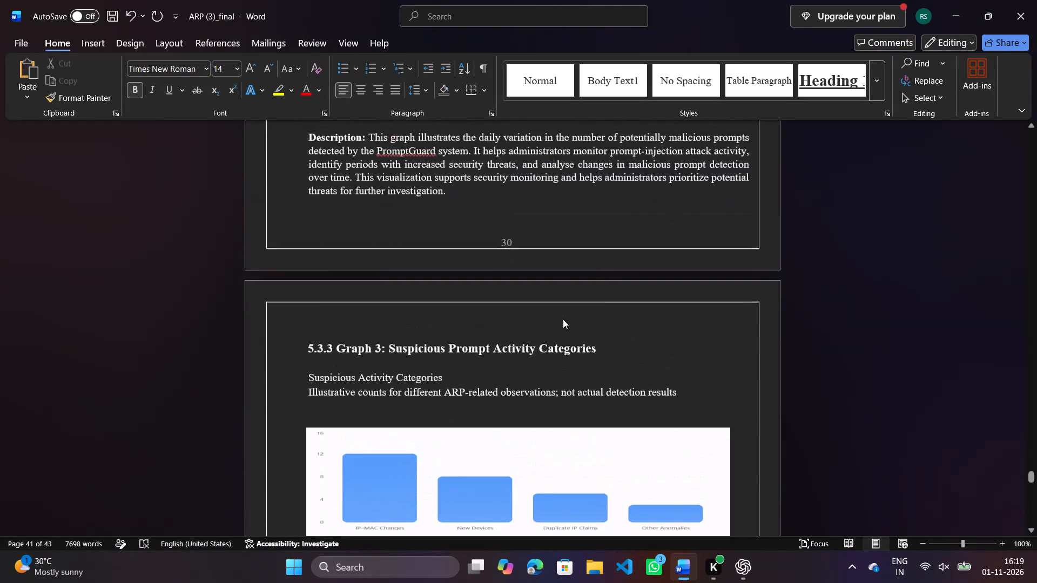
scroll(563, 319, up, 4)
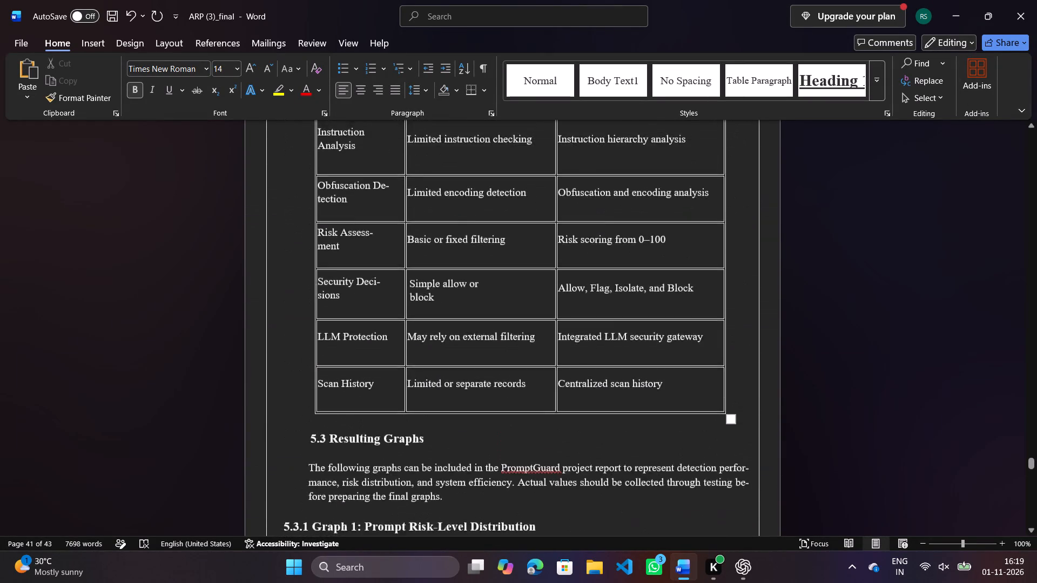
scroll(563, 319, up, 5)
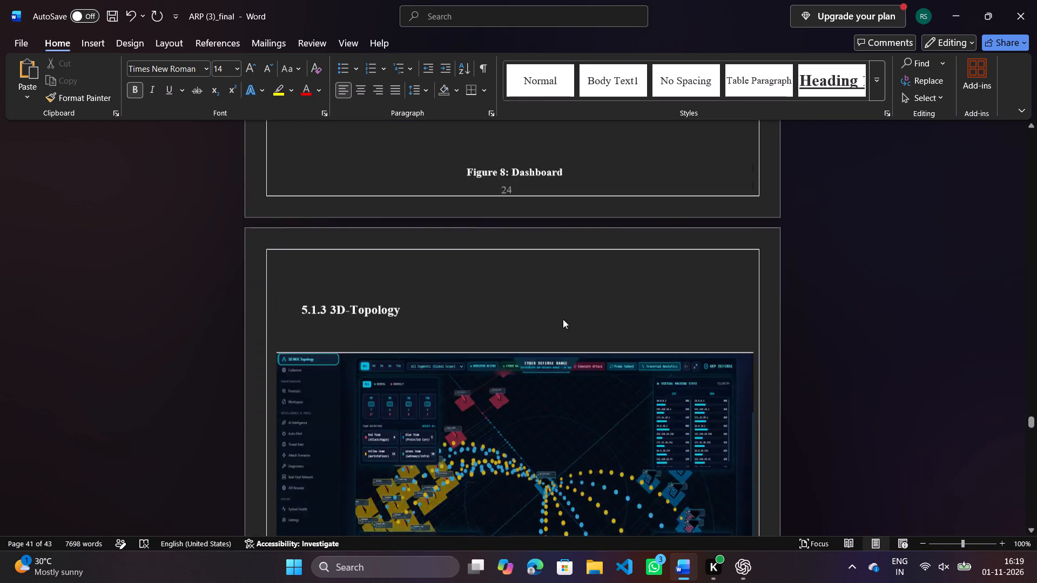
scroll(563, 319, up, 4)
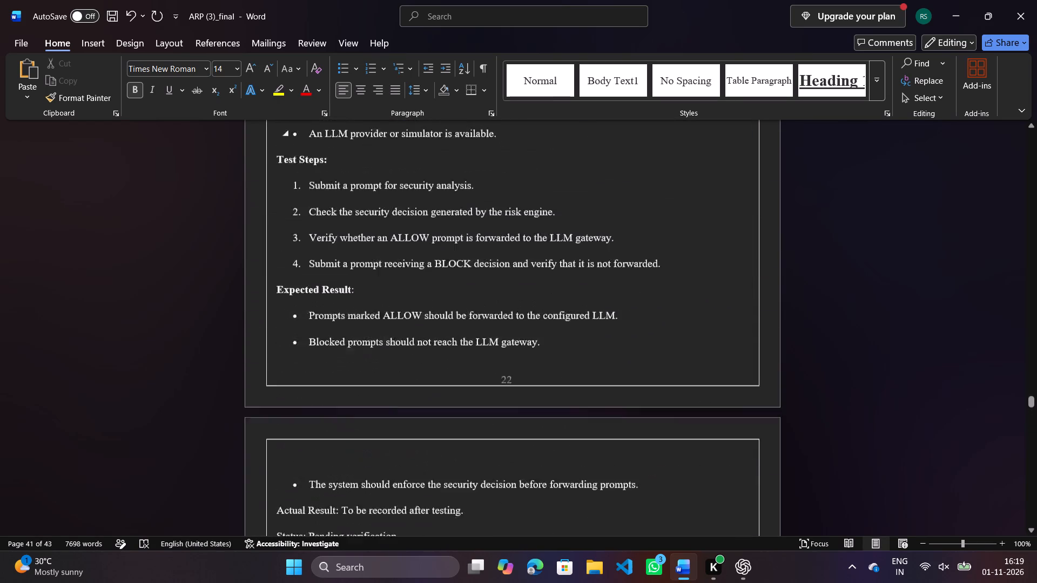
scroll(563, 319, up, 2)
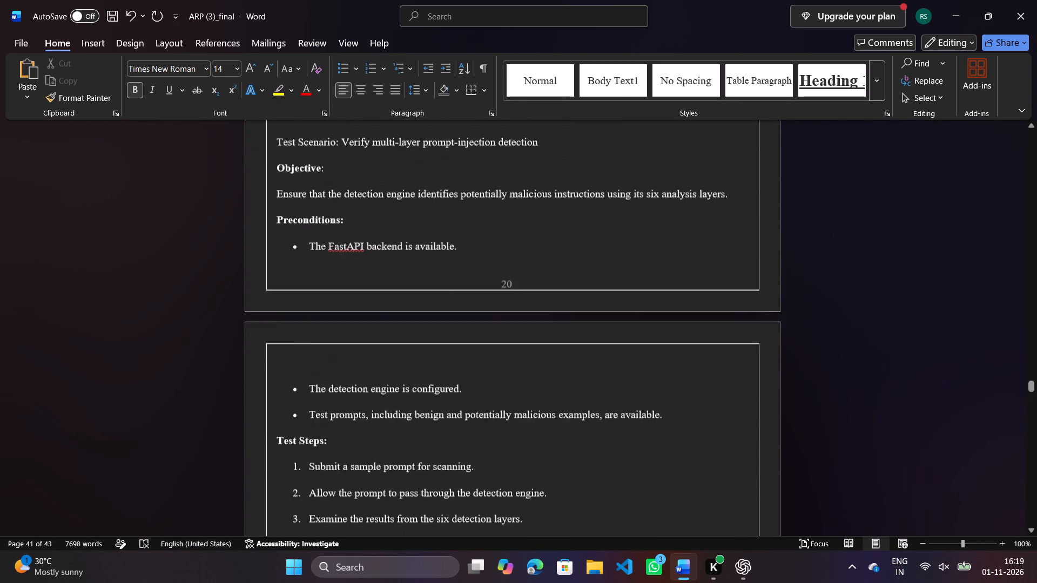
scroll(563, 319, up, 1)
click(563, 319)
scroll(563, 319, up, 1)
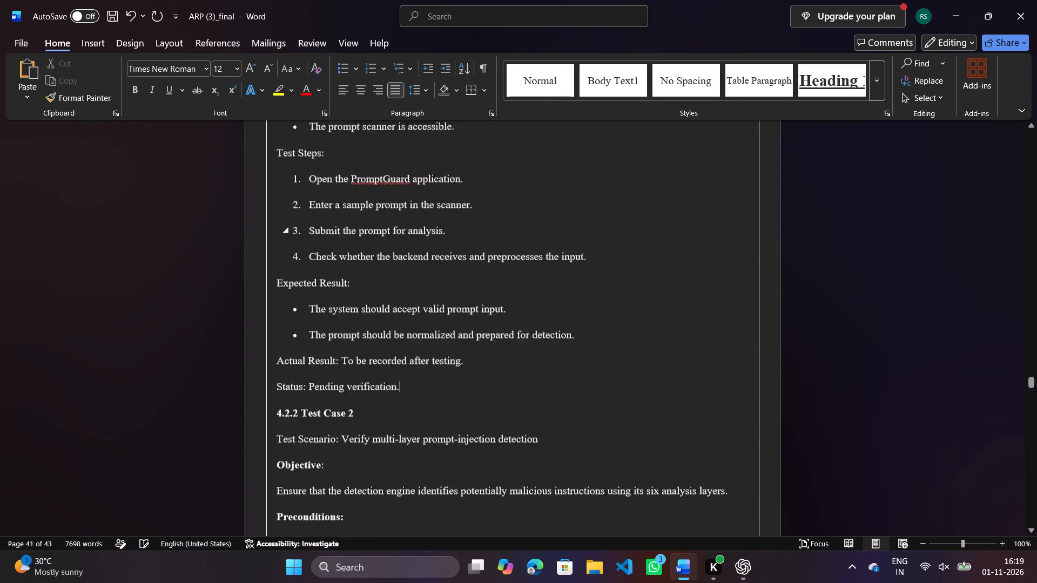
scroll(563, 319, up, 1)
Examine the Chapter 4 test cases, from Test Case 3 through the last one before Chapter 5.
scroll(563, 319, down, 6)
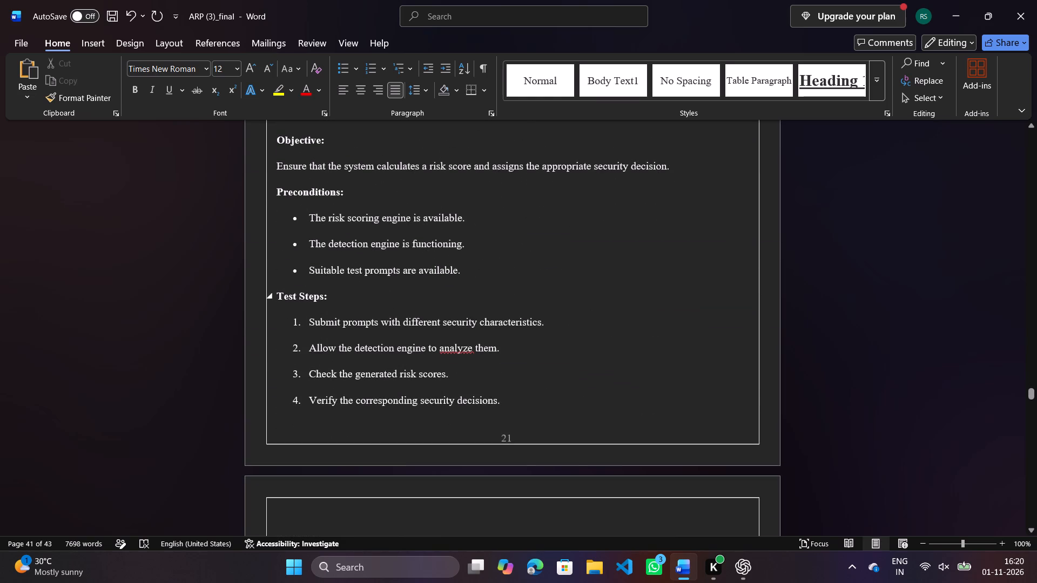
click(546, 291)
scroll(546, 291, down, 1)
click(514, 363)
scroll(514, 363, down, 1)
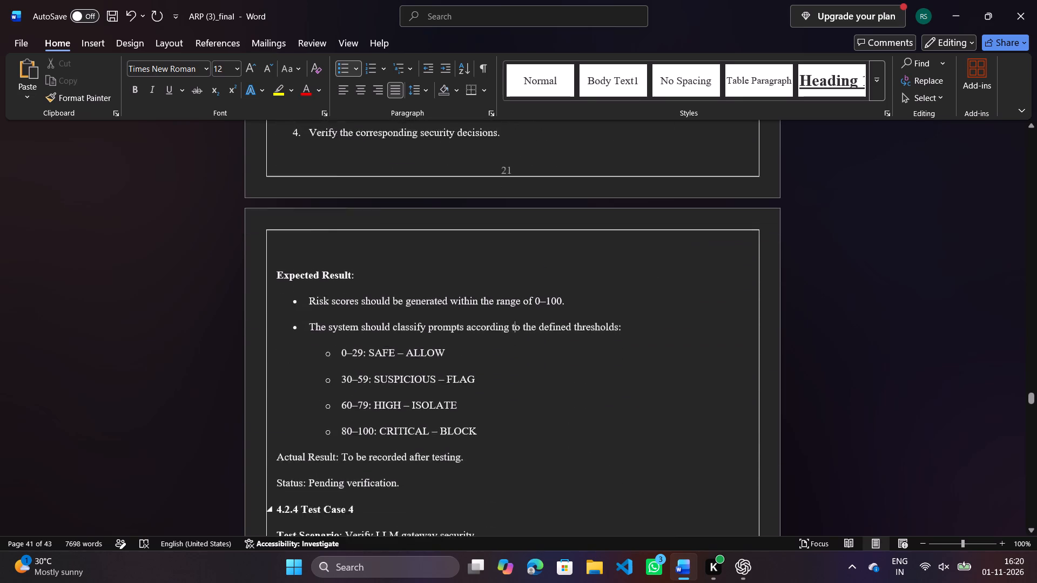
scroll(511, 394, down, 2)
click(490, 484)
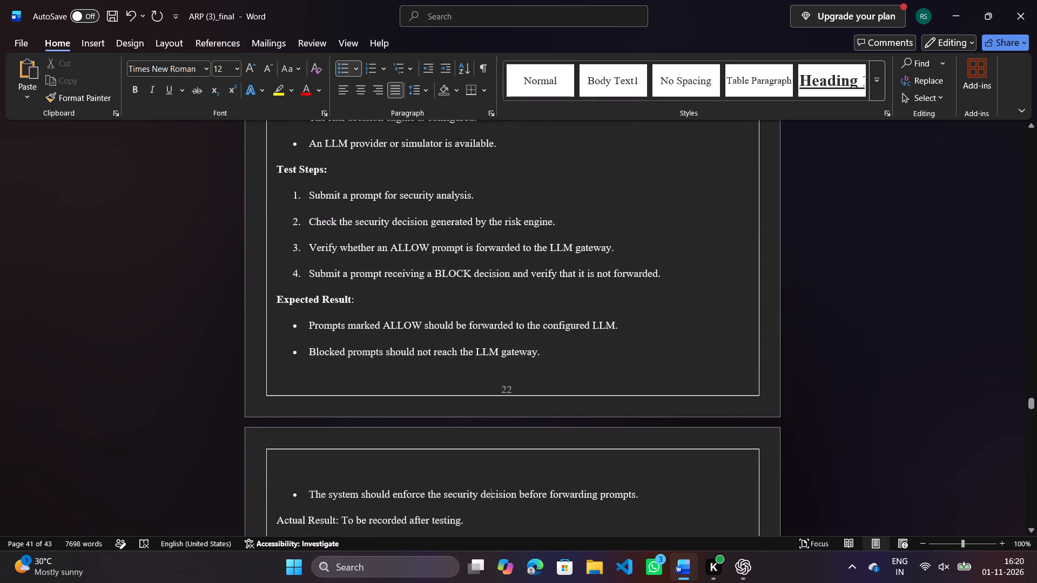
scroll(490, 484, down, 3)
click(490, 484)
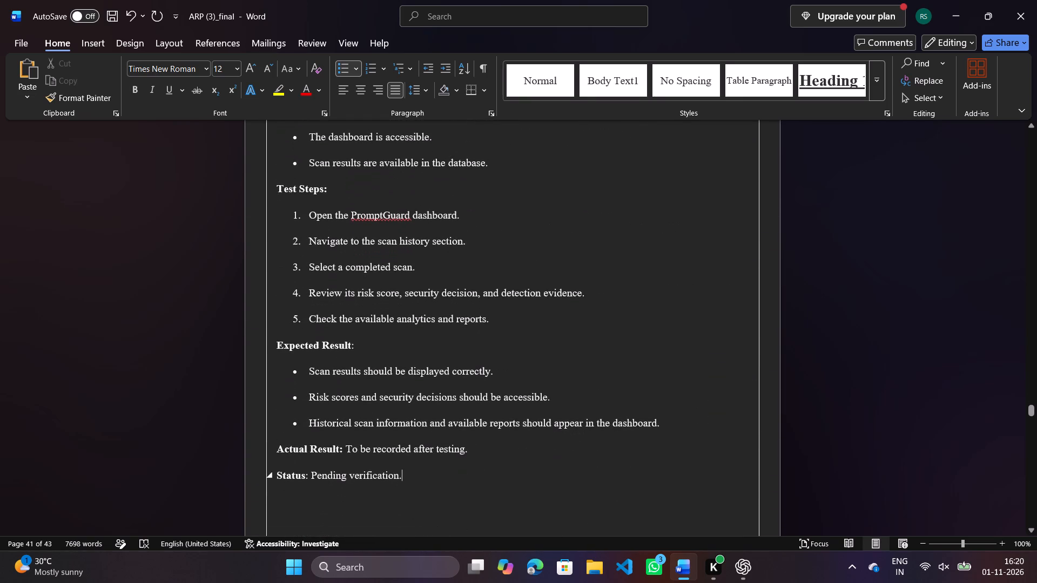
scroll(490, 484, down, 2)
click(475, 510)
scroll(475, 510, down, 1)
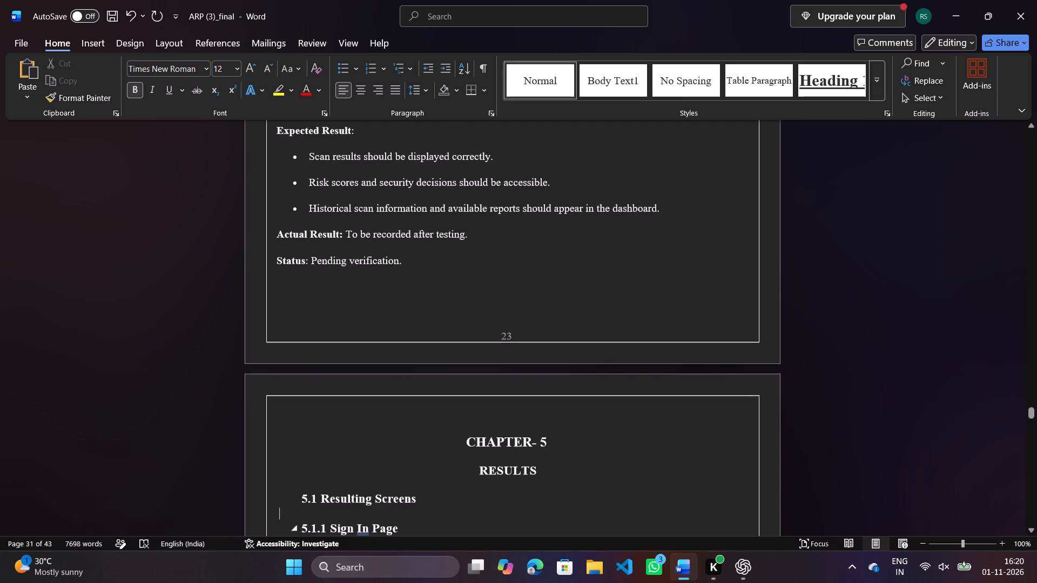
Examine Chapter 5's resulting screens and figure captions through to section 5.2 Resulting Tables.
scroll(475, 510, down, 1)
scroll(493, 442, down, 1)
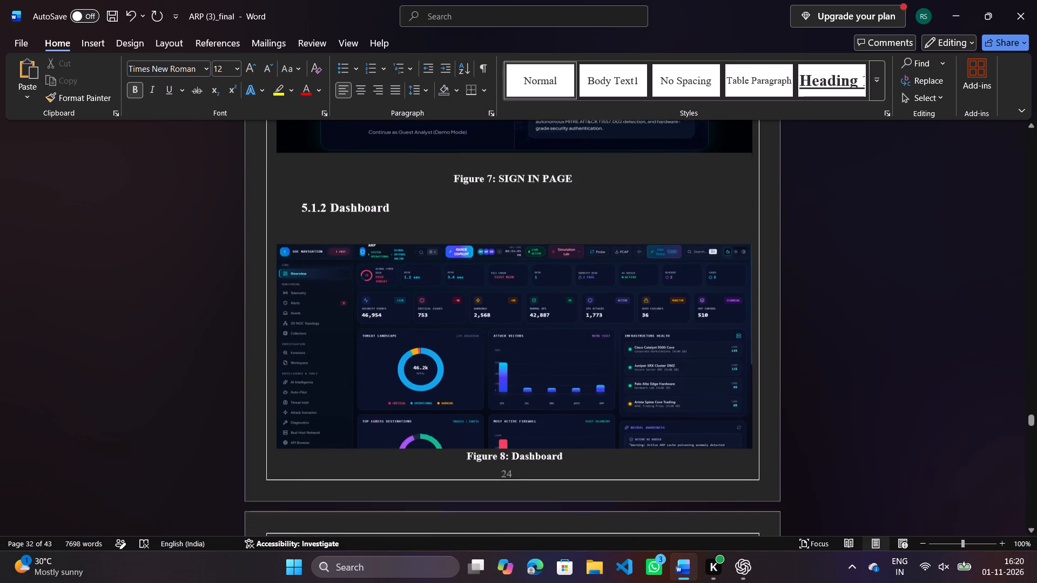
click(493, 442)
scroll(581, 287, down, 2)
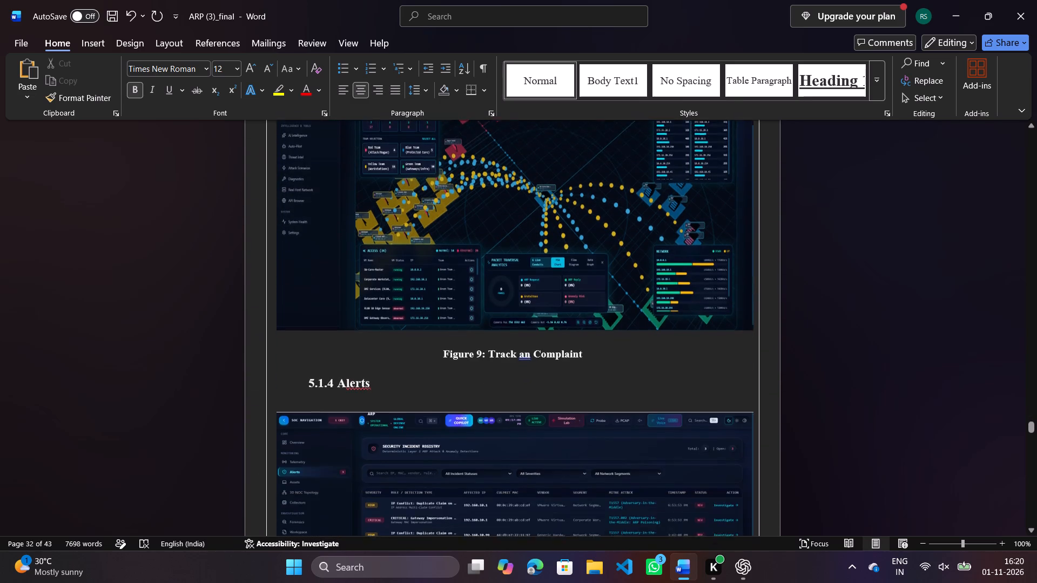
click(573, 241)
scroll(573, 241, down, 1)
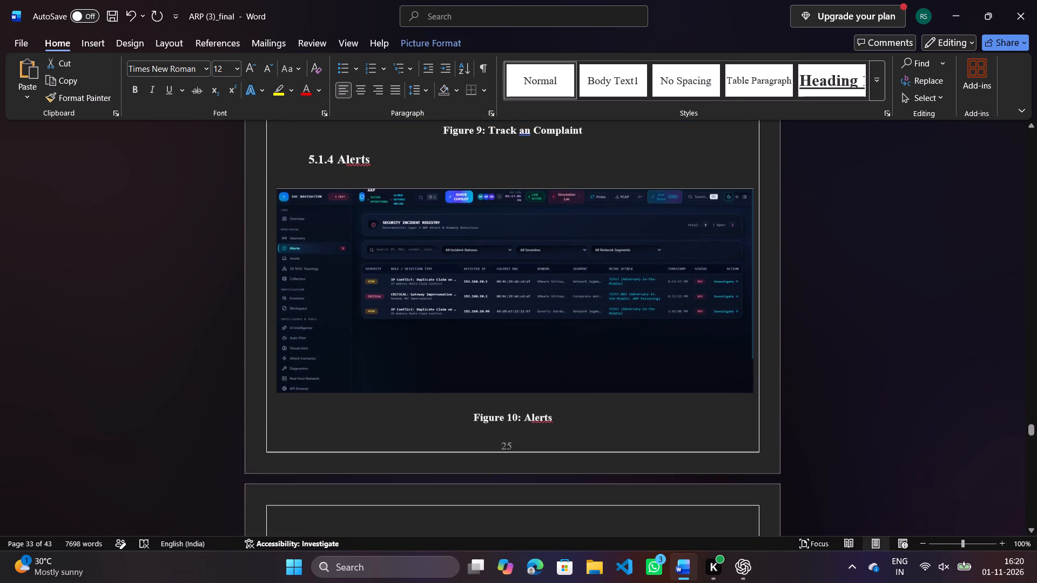
scroll(573, 241, down, 4)
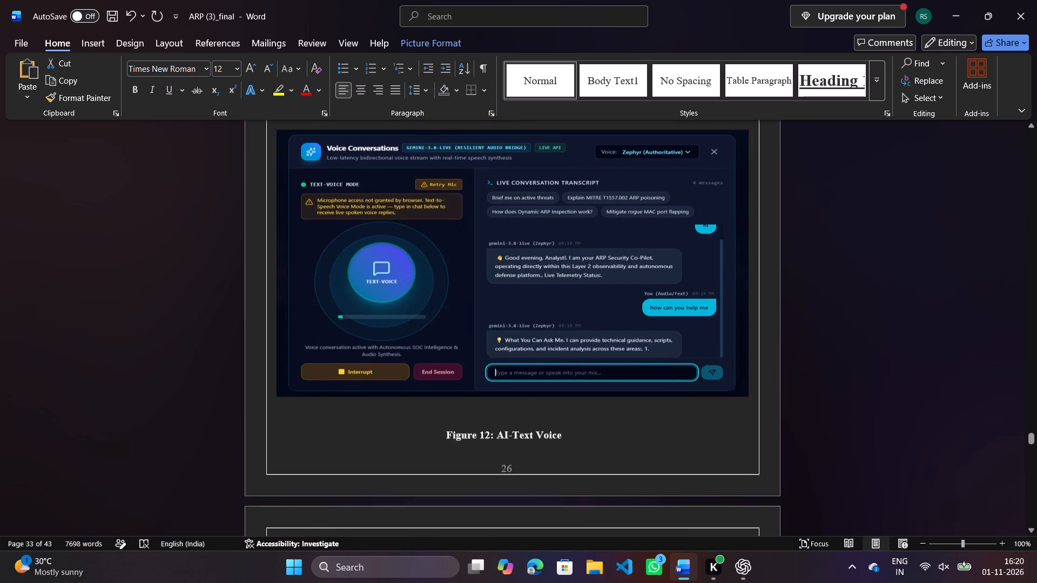
scroll(573, 241, down, 1)
scroll(573, 241, up, 3)
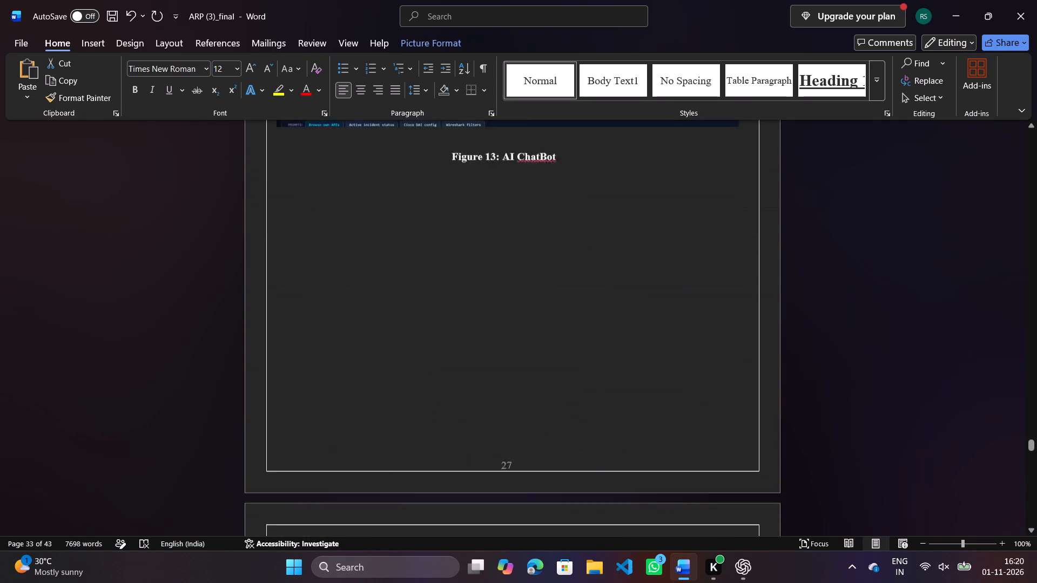
scroll(573, 241, down, 3)
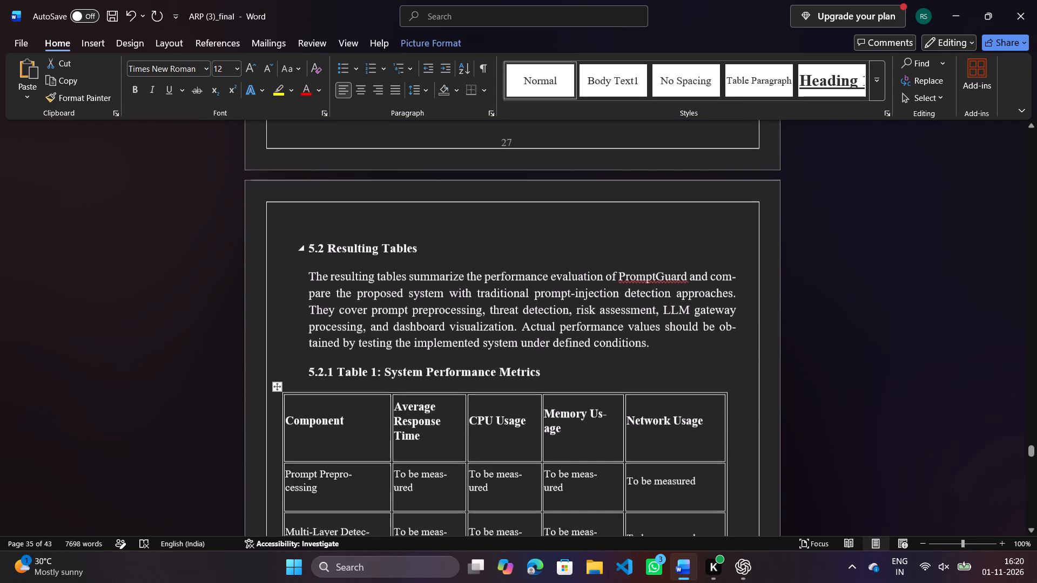
Examine Table 1: System Performance Metrics in section 5.2.1 and the explanatory paragraph beneath its caption.
click(511, 322)
scroll(511, 322, down, 1)
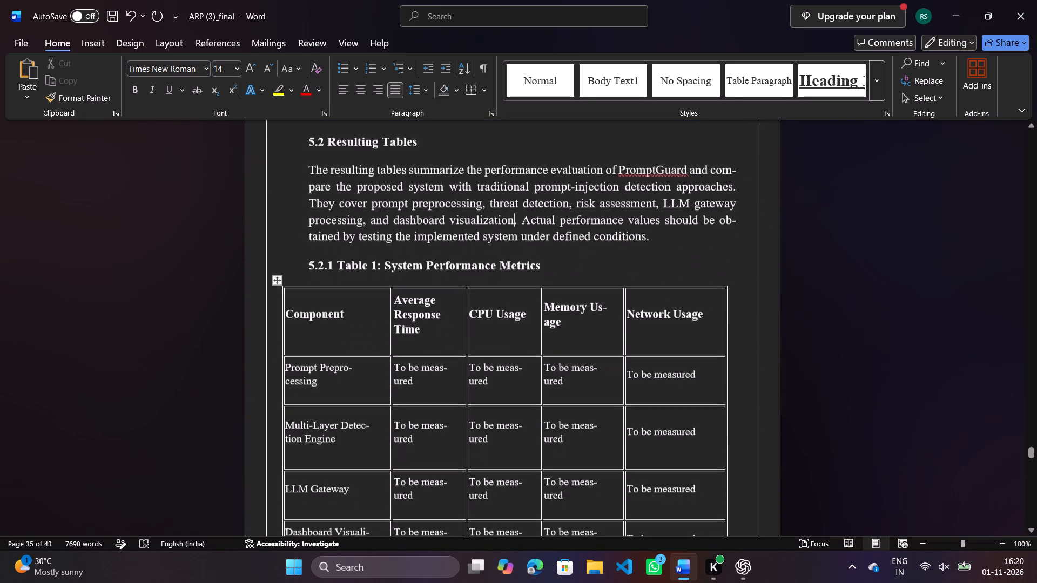
scroll(501, 364, down, 2)
click(489, 316)
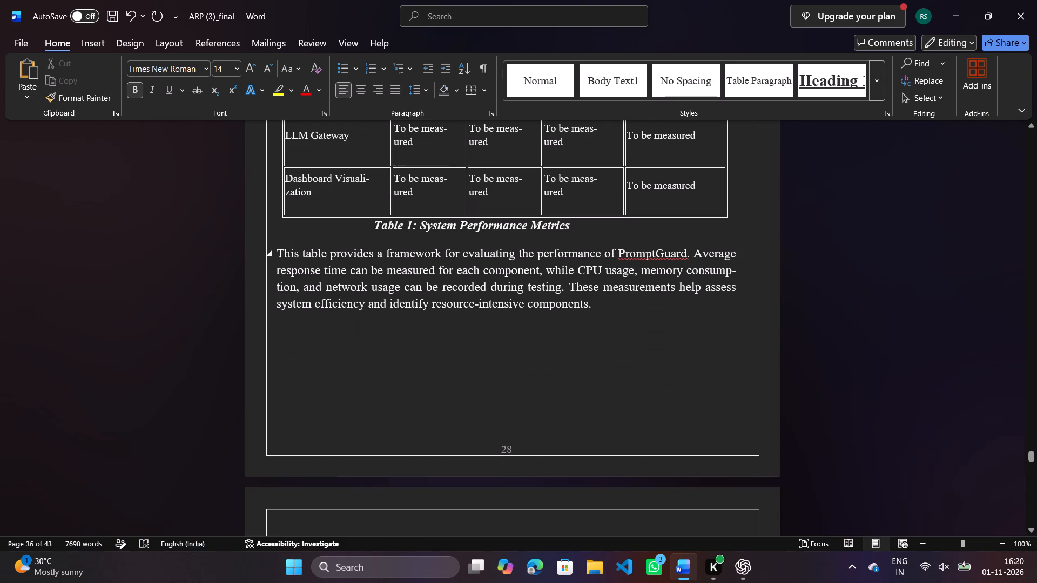
right_click(502, 300)
click(421, 345)
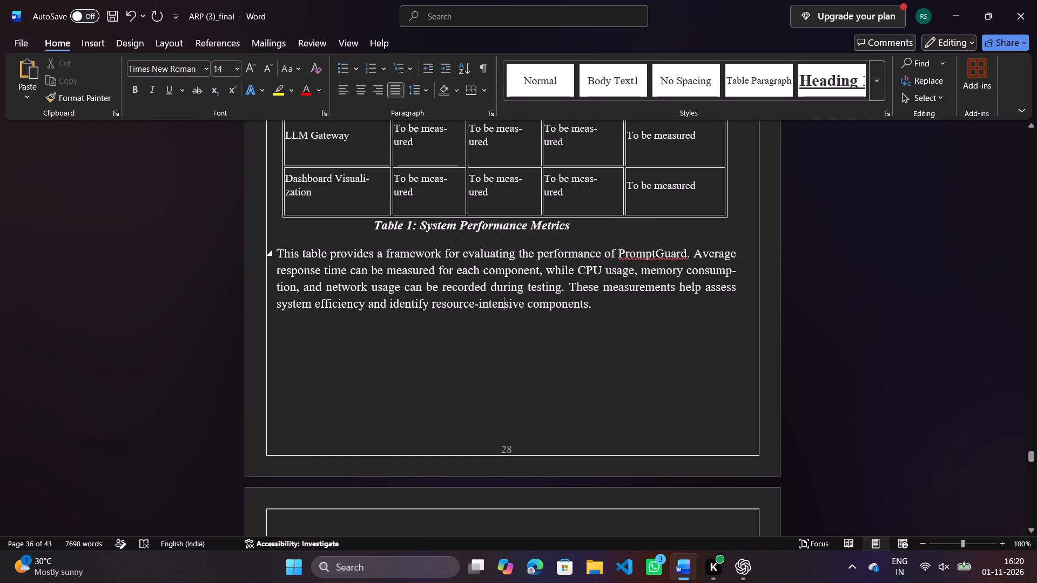
drag(595, 302, 320, 269)
click(320, 269)
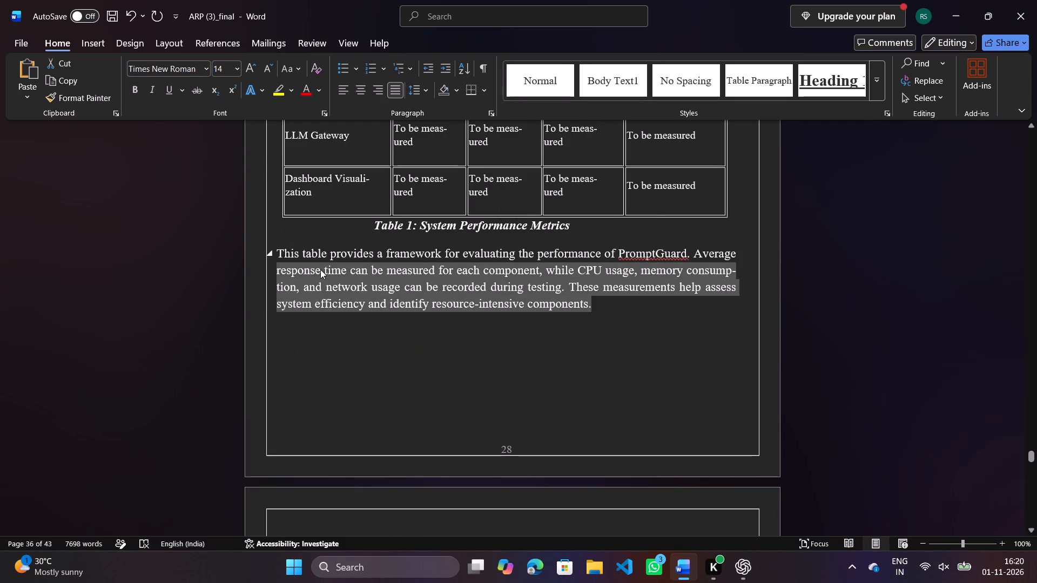
click(311, 258)
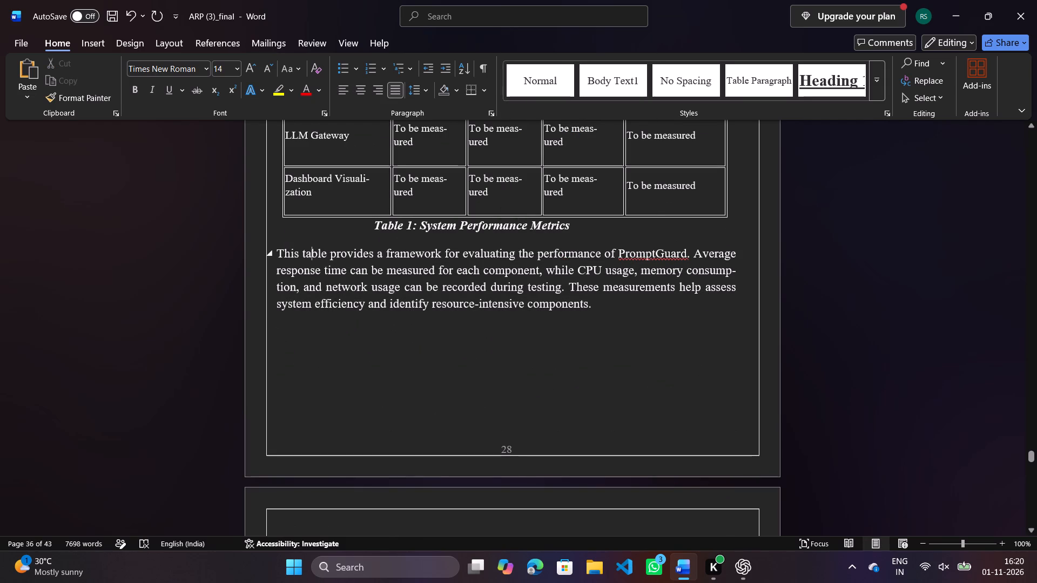
Review the rest of the report, from the section 5.3 graphs and 5.4 complexity analysis through to the references and poster.
scroll(365, 276, down, 4)
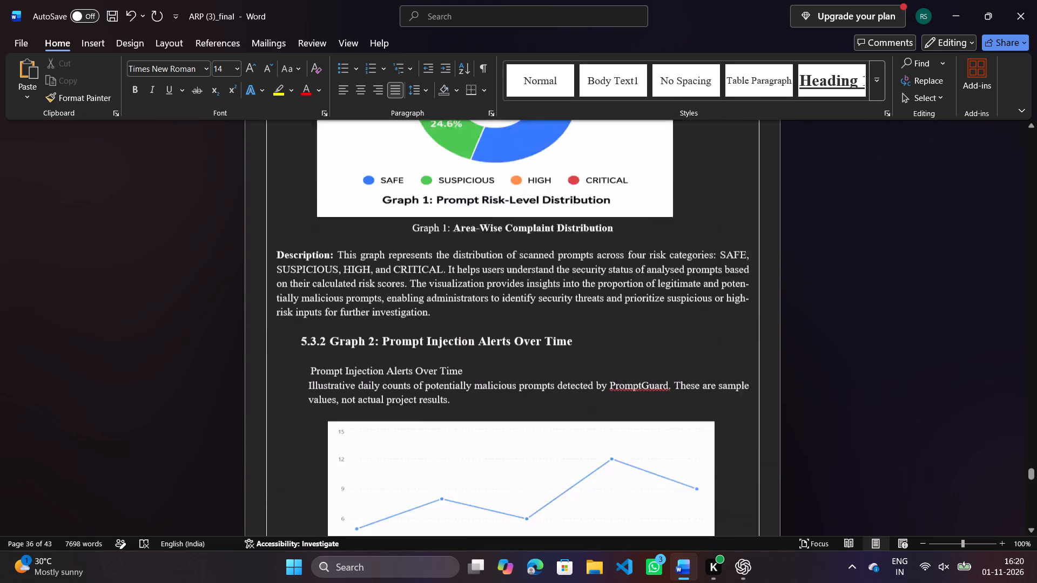
scroll(365, 276, down, 3)
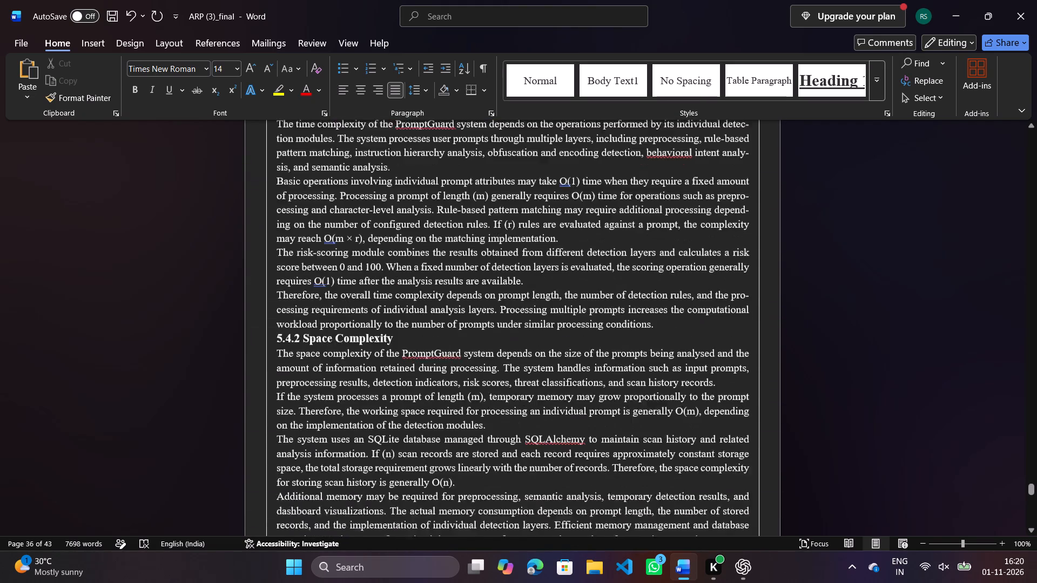
scroll(365, 276, down, 4)
scroll(365, 276, up, 1)
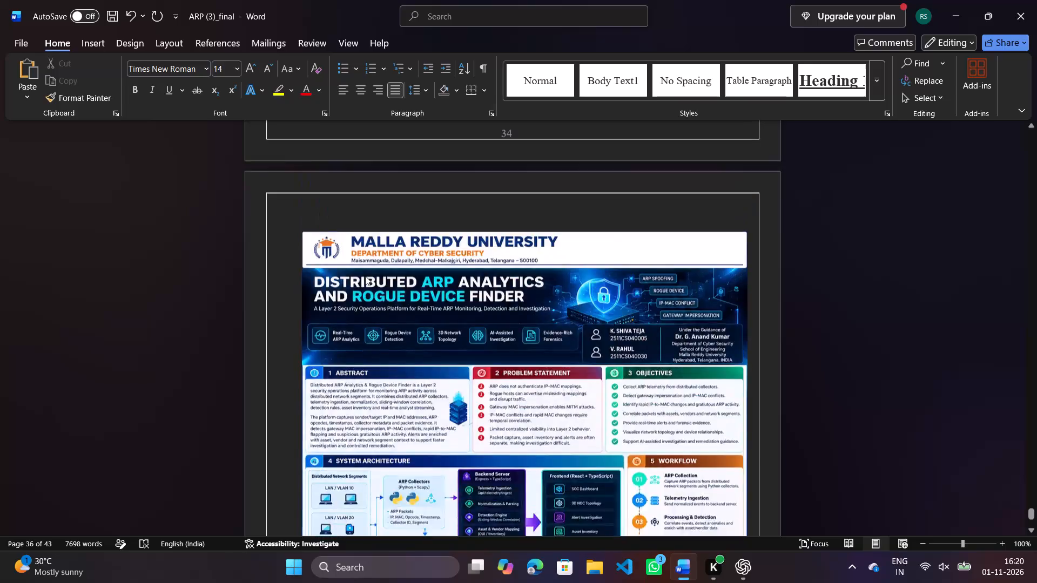
scroll(365, 276, up, 1)
scroll(365, 276, down, 1)
Push the POSTER PRESENTATION heading below the references onto the following page, directly above the poster image.
click(309, 429)
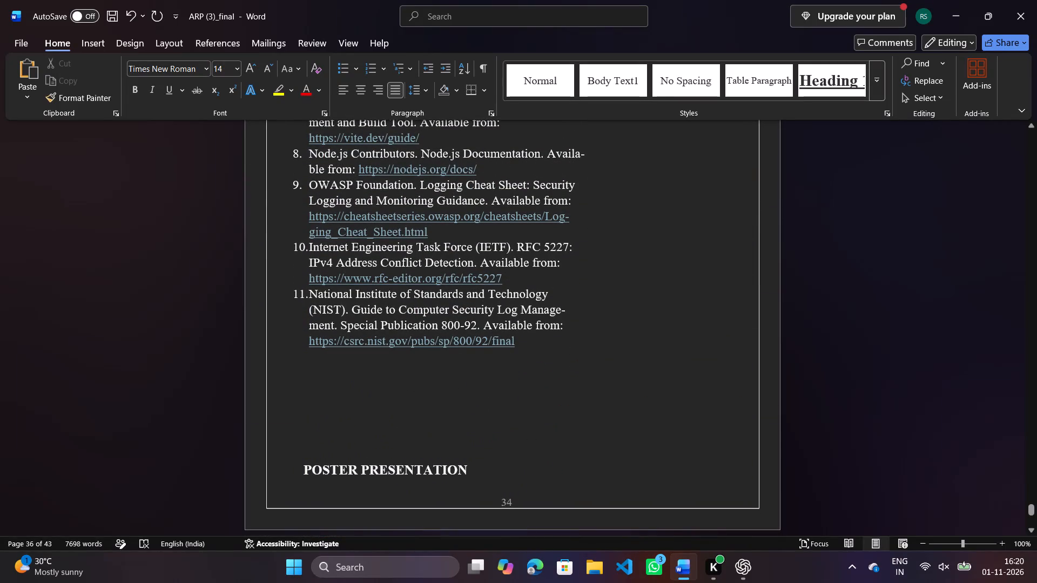
scroll(309, 429, down, 1)
click(304, 387)
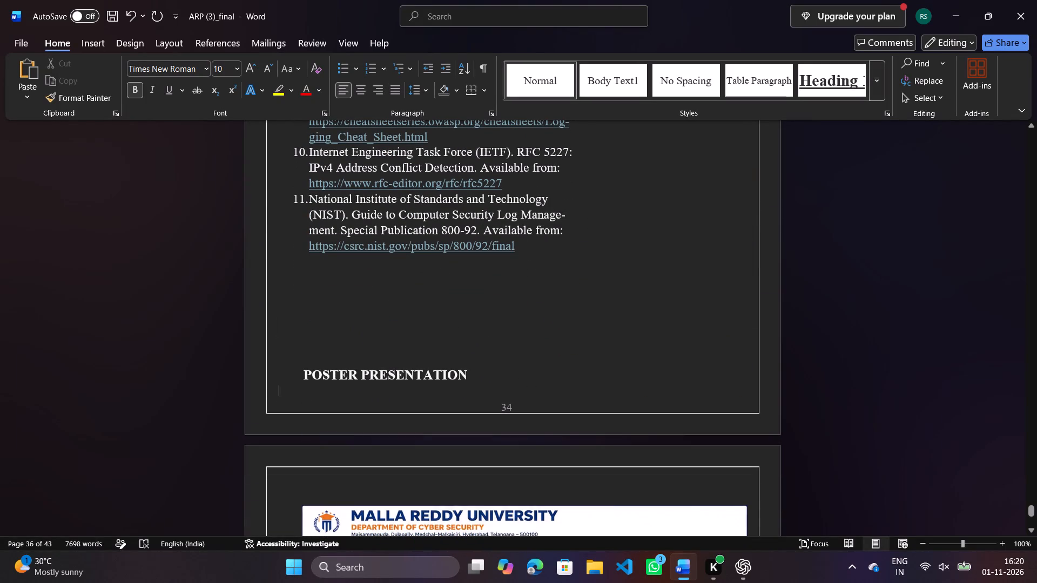
click(302, 379)
key(Return)
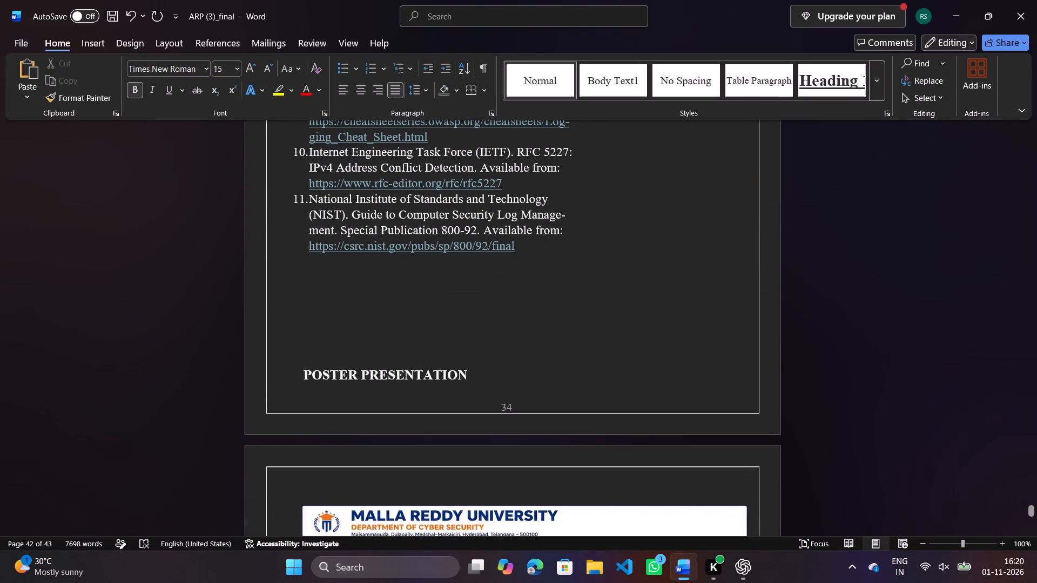
scroll(302, 379, down, 1)
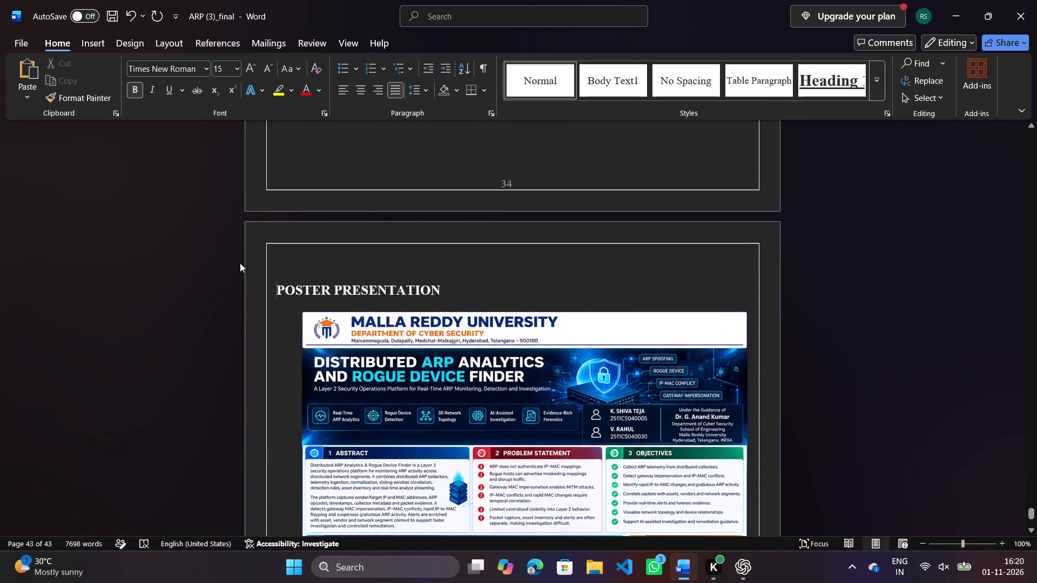
Insert 20 leading spaces before the POSTER PRESENTATION heading to shift it toward the centre of the page.
key(space)
key(space)
key(space)
key(space)
key(space)
key(space)
key(space)
key(space)
key(space)
key(space)
key(space)
key(space)
key(space)
key(space)
key(space)
key(space)
key(space)
key(space)
key(space)
key(space)
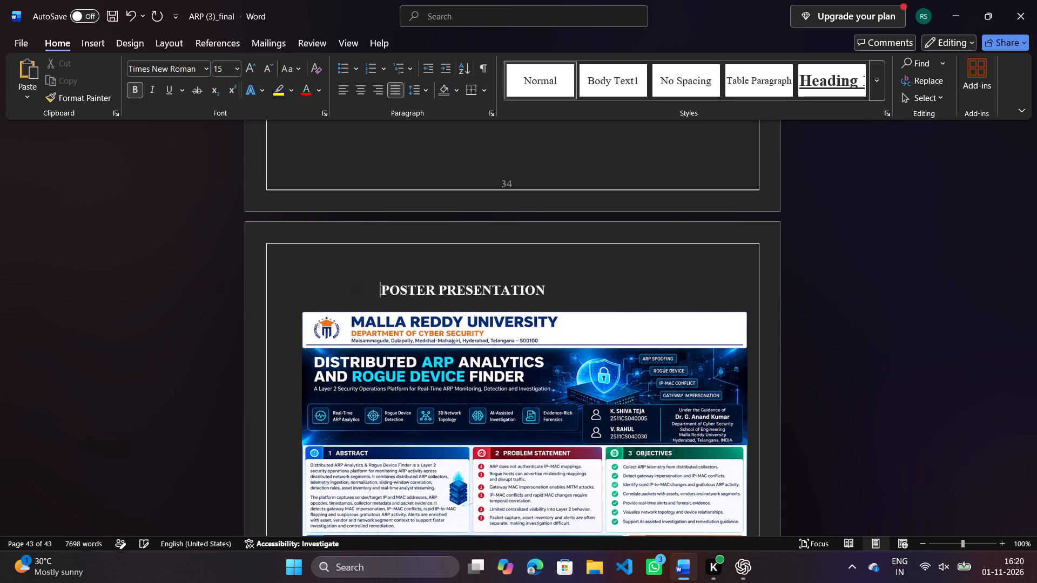
Push the REFERENCES heading at the end of the Future Scope page onto the following page, above its numbered list.
scroll(240, 263, down, 7)
scroll(240, 263, up, 1)
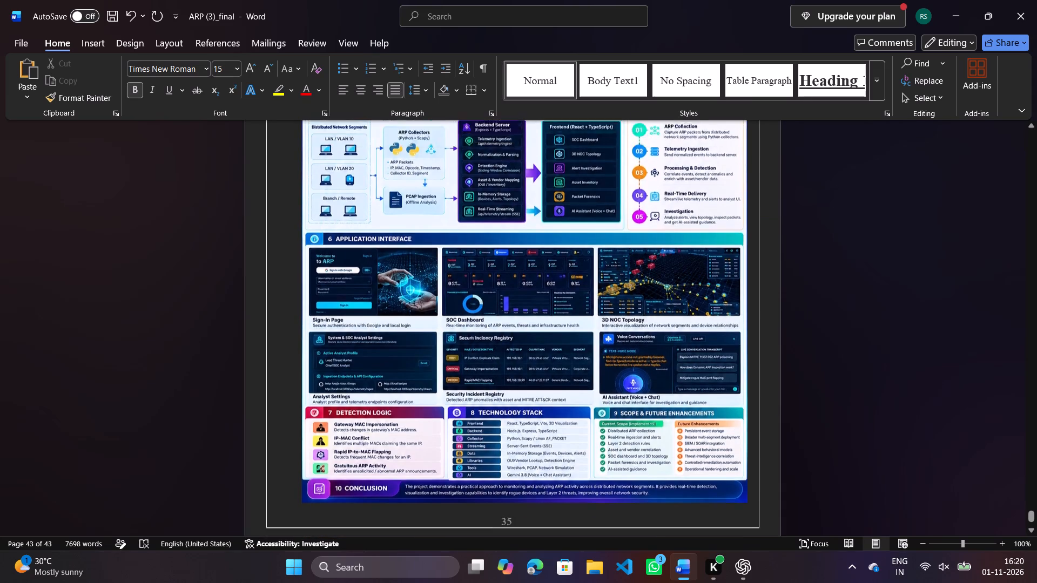
scroll(240, 263, up, 3)
scroll(240, 263, down, 1)
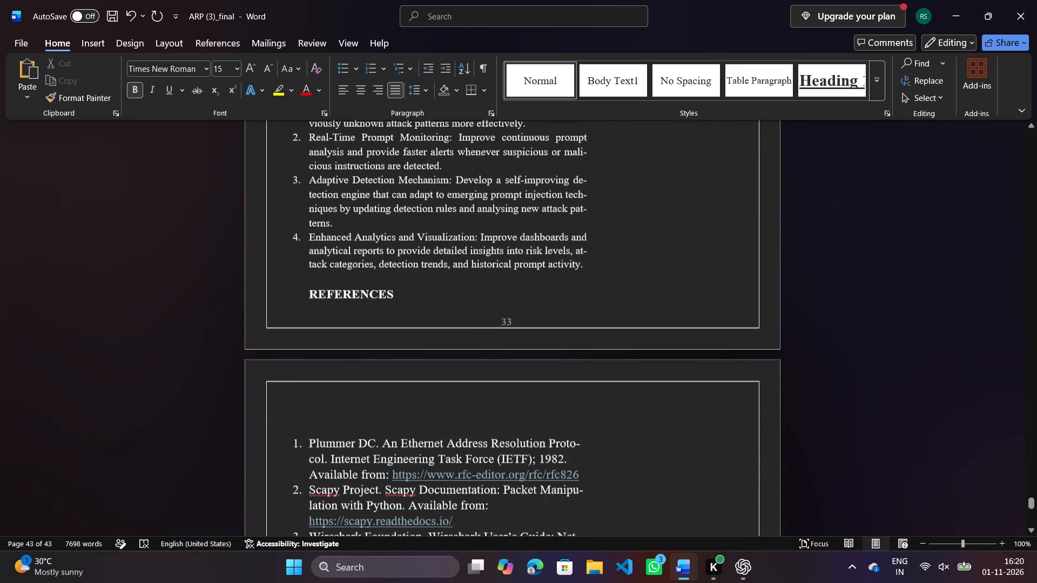
click(304, 260)
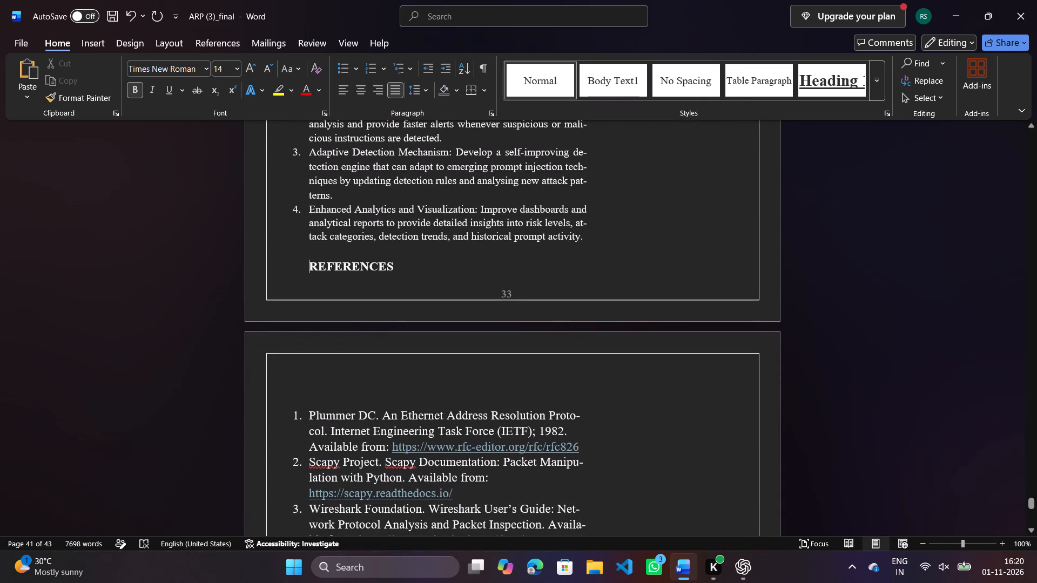
key(Return)
scroll(304, 260, down, 1)
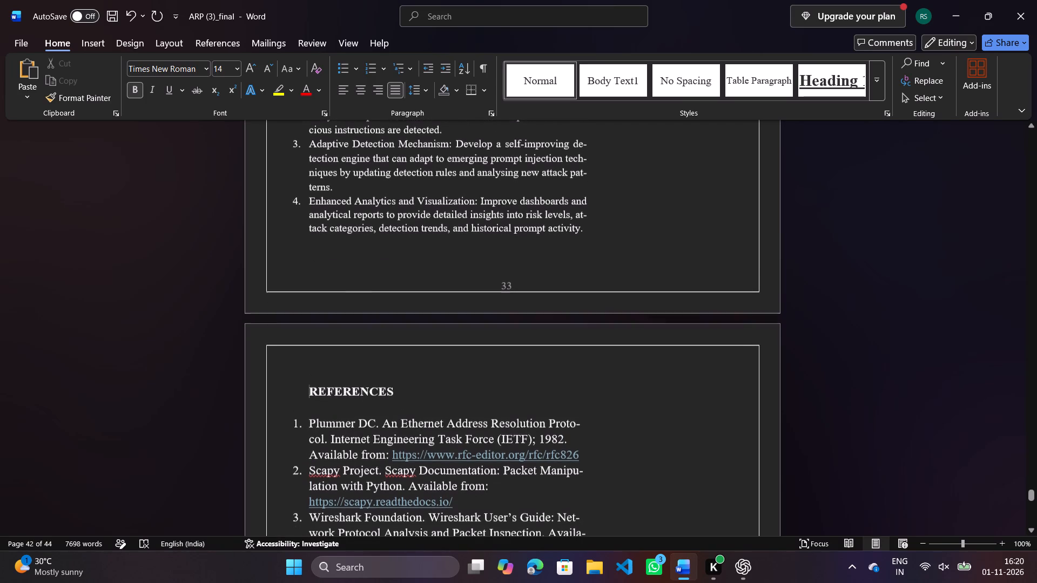
key(Up)
key(Down)
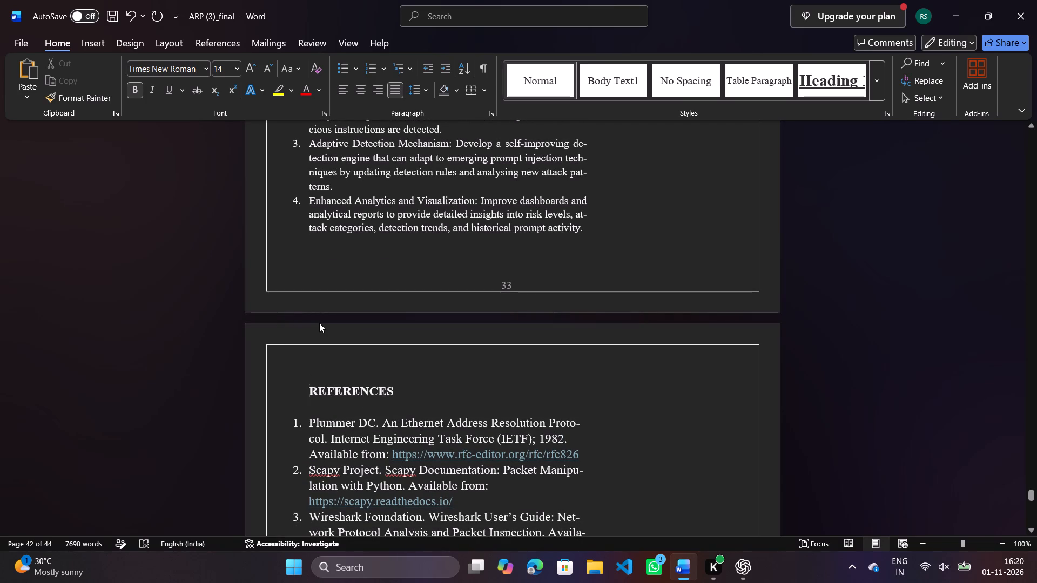
drag(310, 390, 500, 582)
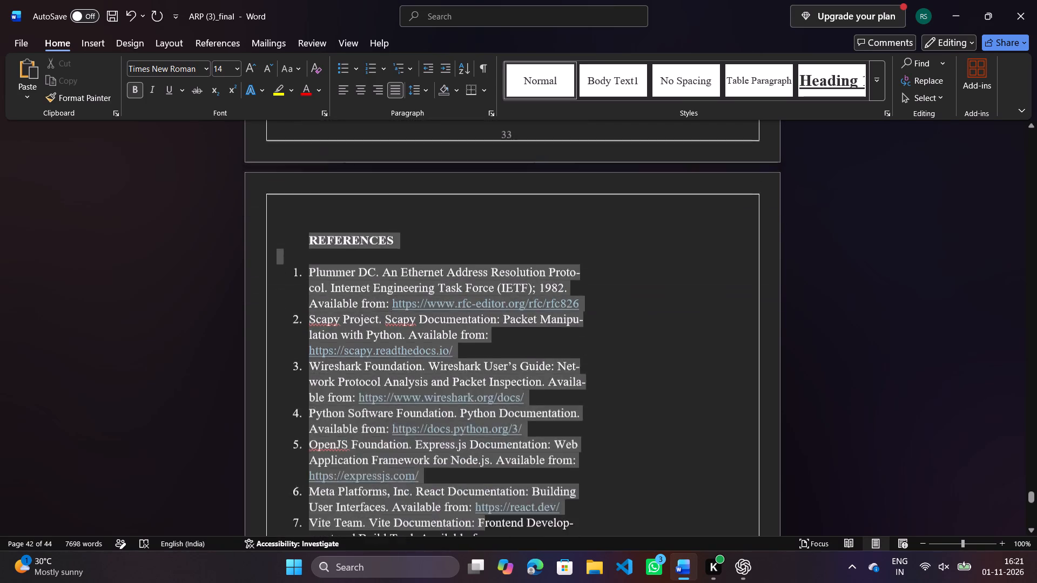
drag(500, 582, 552, 300)
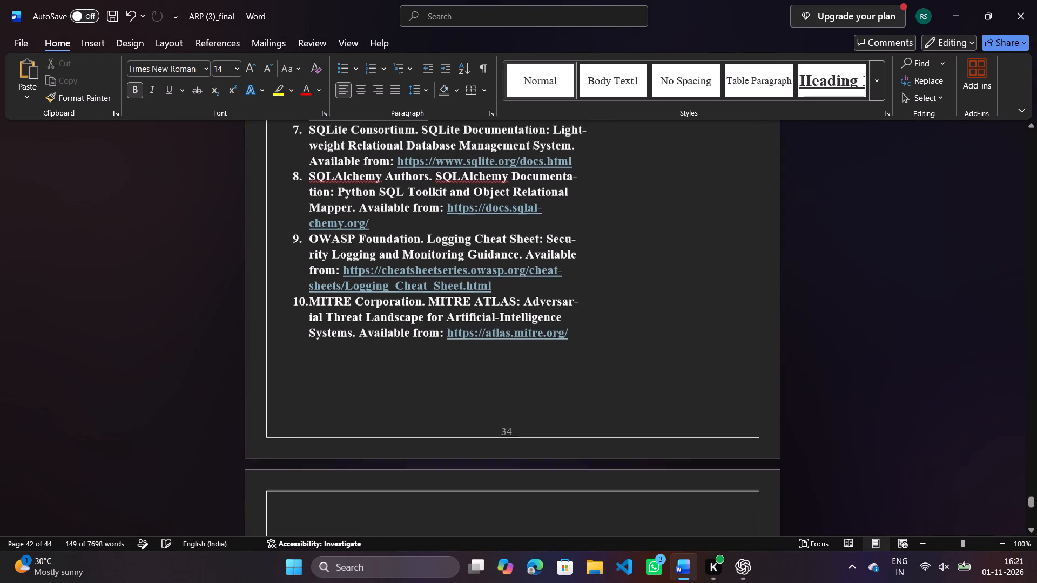
scroll(561, 321, up, 5)
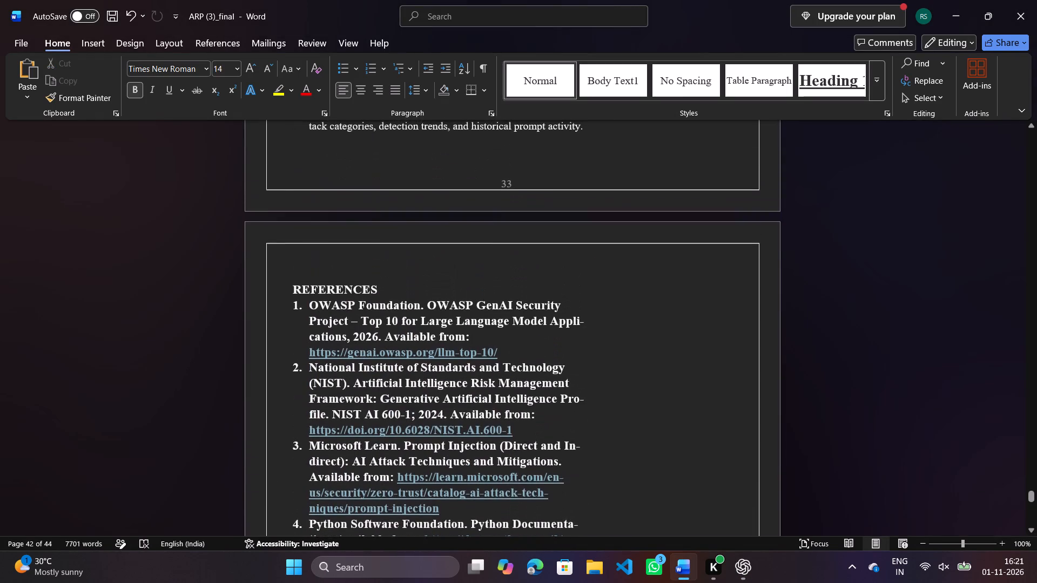
scroll(561, 321, up, 1)
click(293, 316)
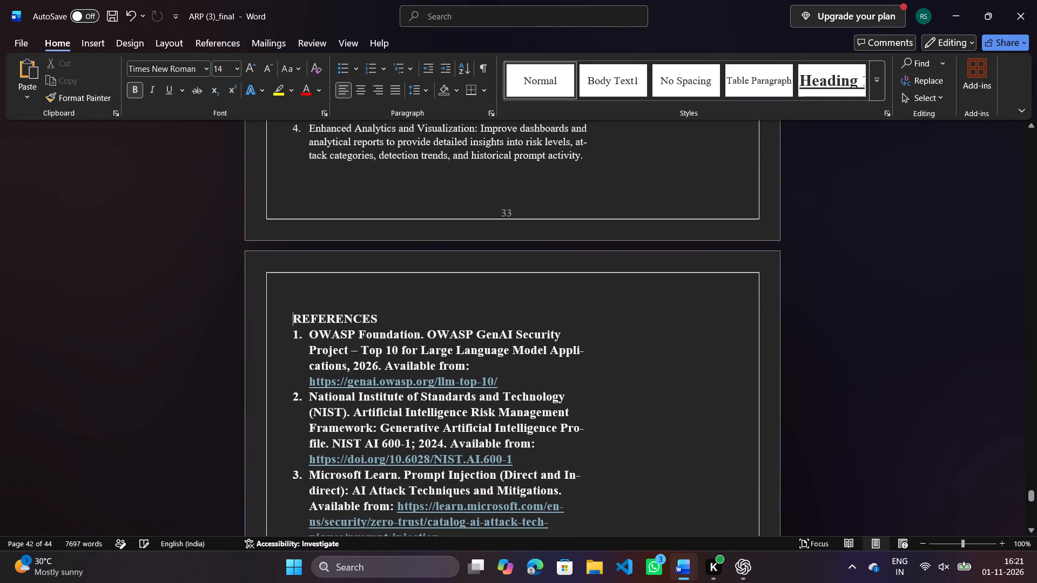
key(space)
key(space)
key(space)
key(space)
key(space)
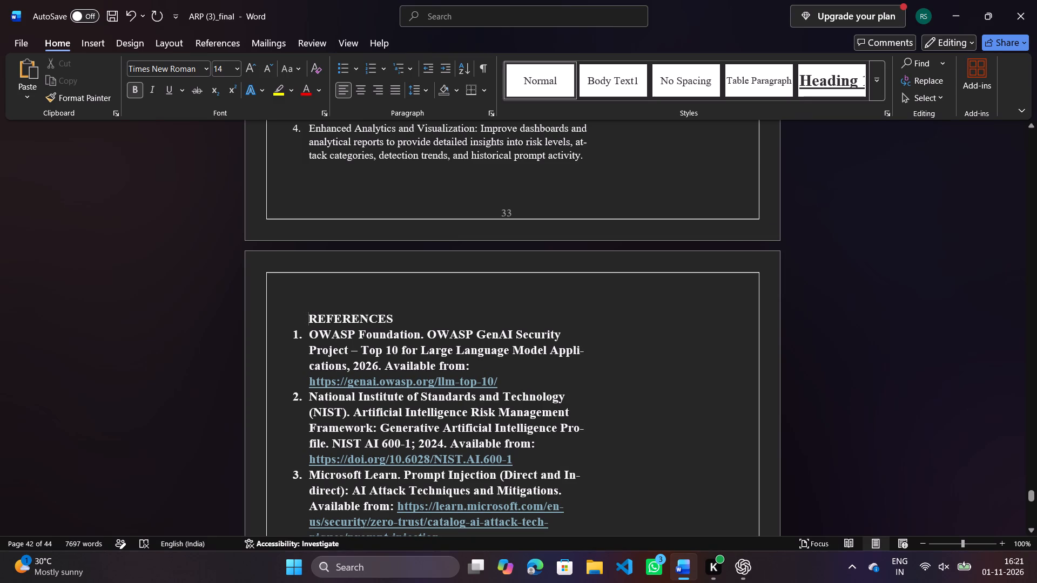
Set the REFERENCES heading's font size to 16.
drag(395, 322, 292, 308)
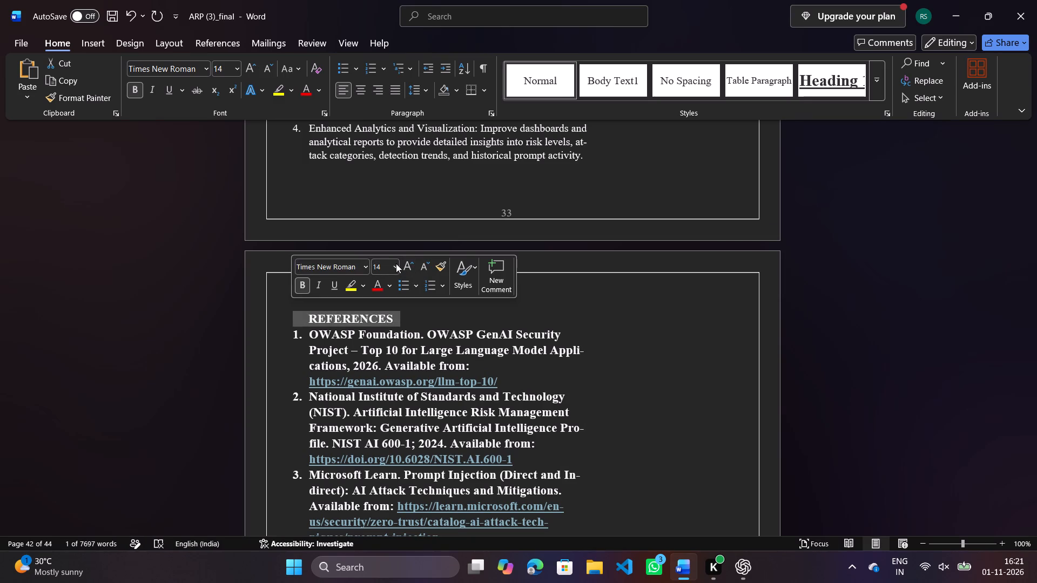
click(395, 263)
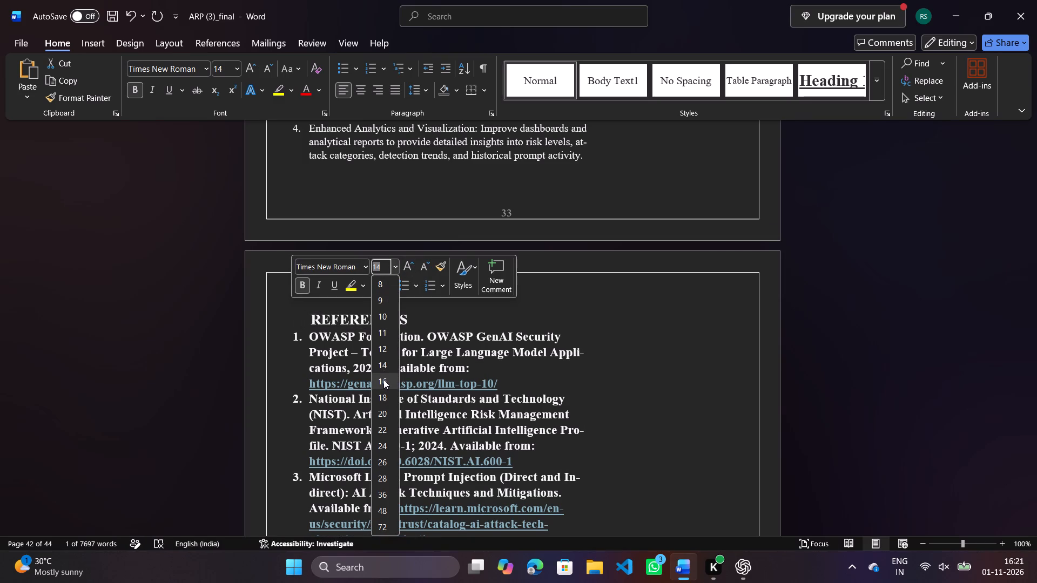
click(383, 379)
click(556, 330)
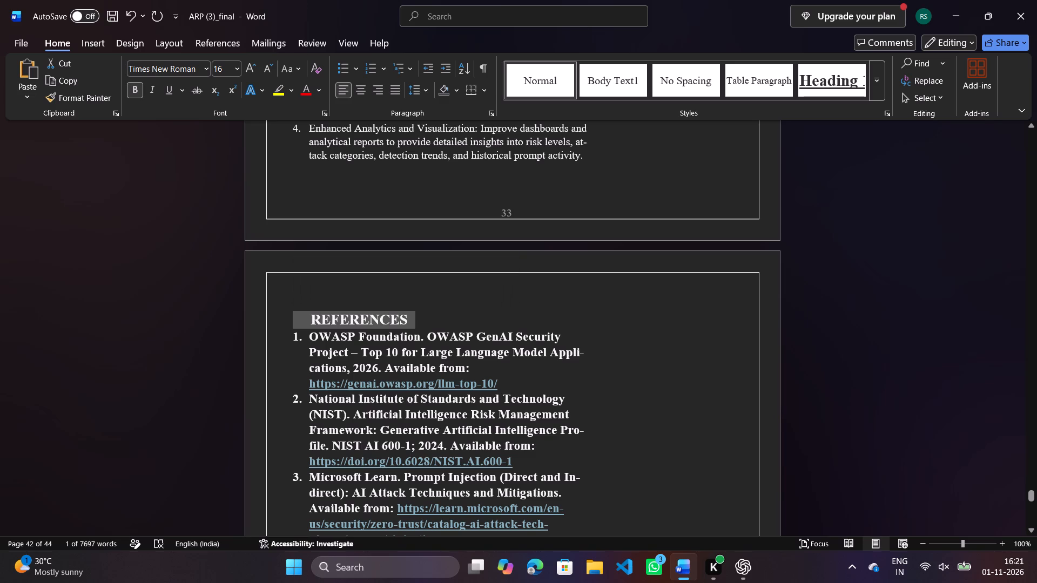
Examine the layout of the pasted references list under the REFERENCES heading.
scroll(623, 339, down, 1)
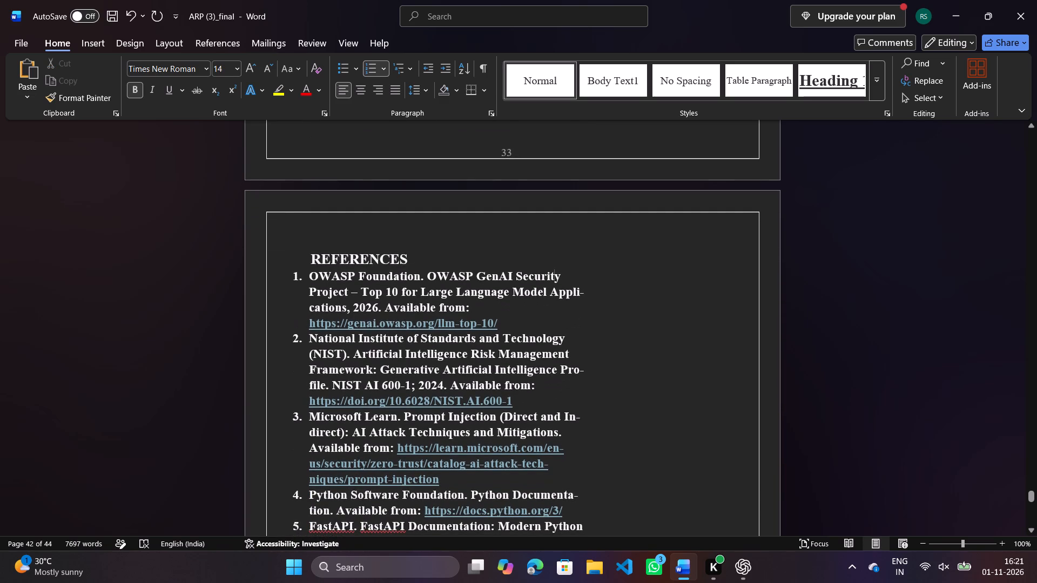
scroll(598, 330, down, 2)
scroll(598, 330, up, 1)
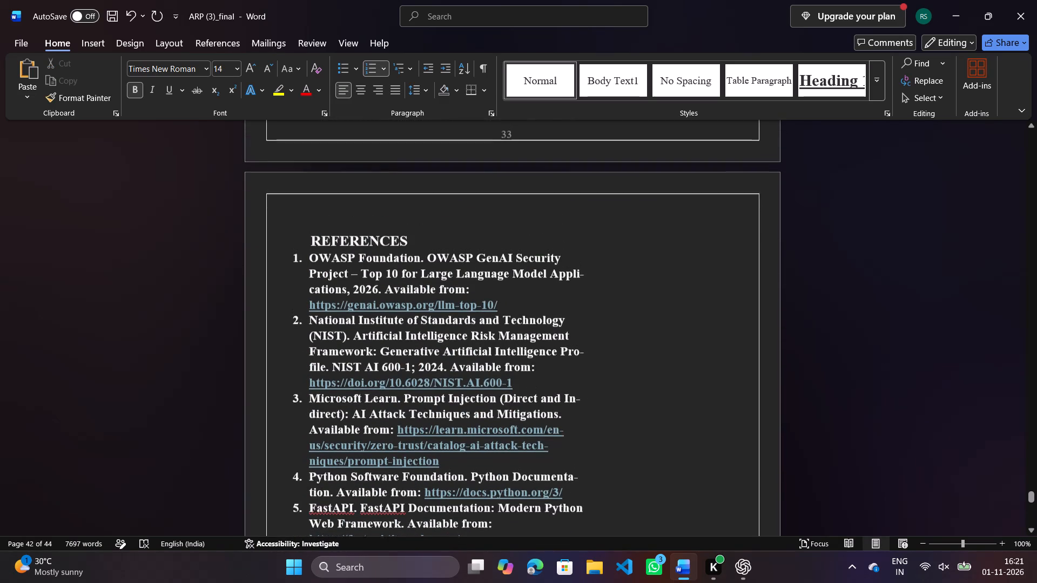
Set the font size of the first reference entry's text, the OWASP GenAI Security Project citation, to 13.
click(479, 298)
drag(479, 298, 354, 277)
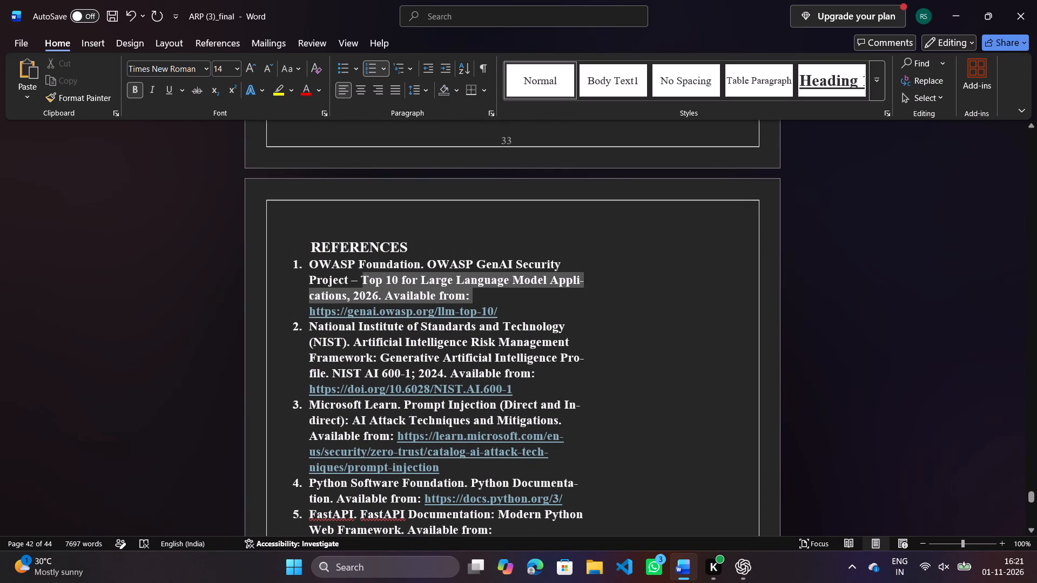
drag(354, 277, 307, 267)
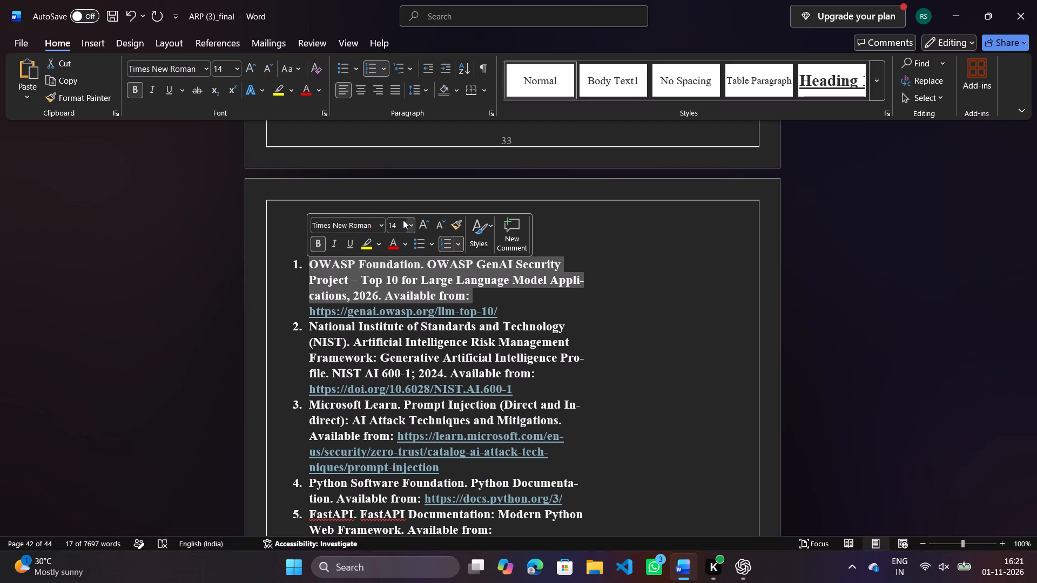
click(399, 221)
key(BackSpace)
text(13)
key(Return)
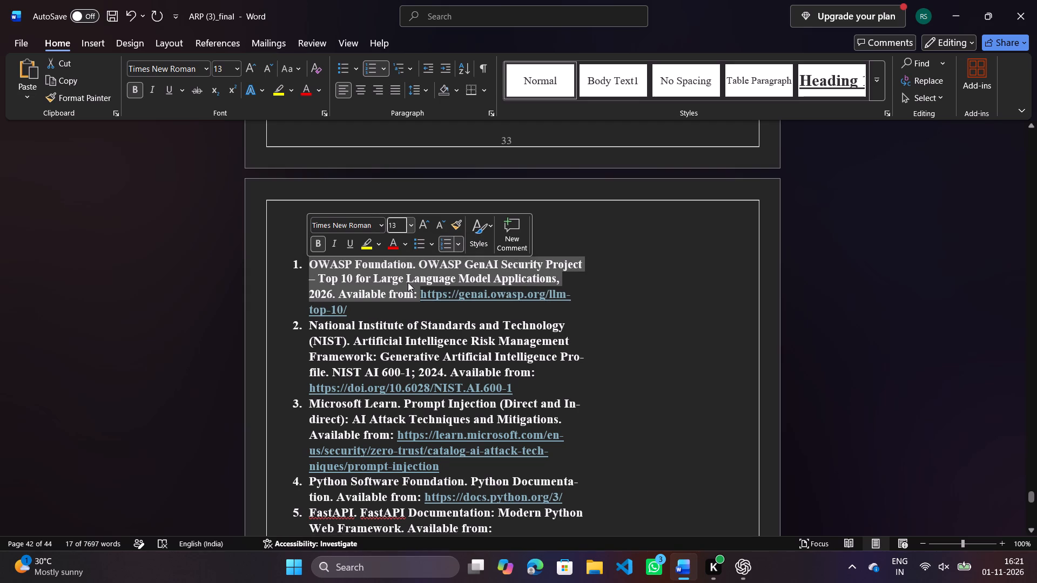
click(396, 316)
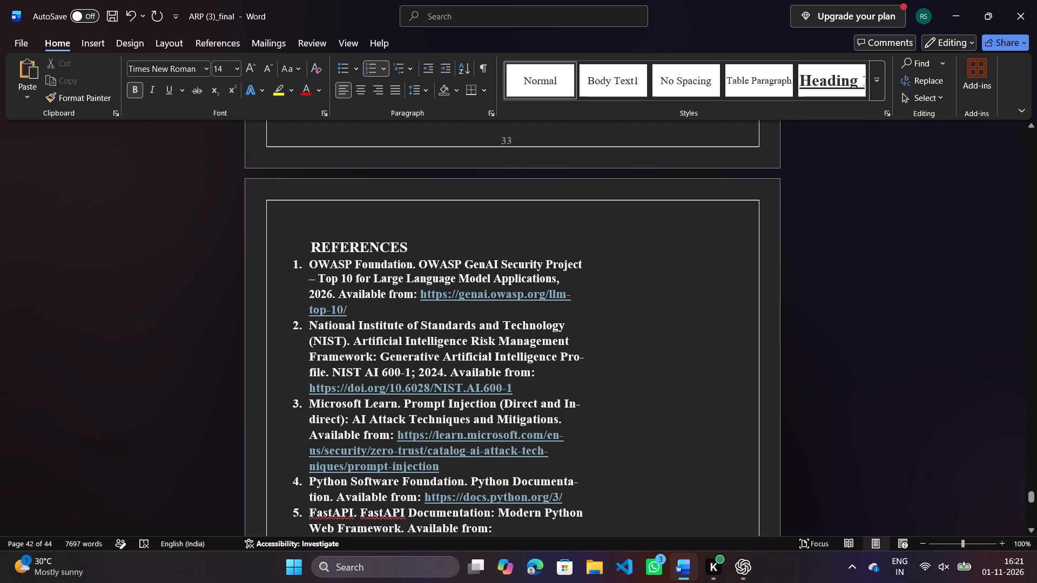
Set the font size of all ten reference list entries, including their links, to 13.
drag(535, 371, 307, 331)
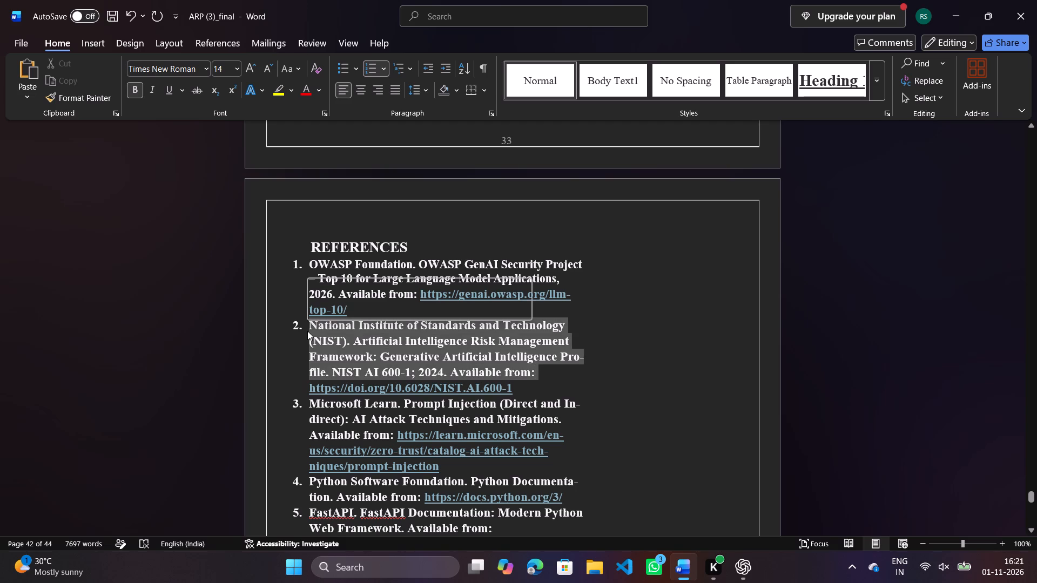
click(394, 383)
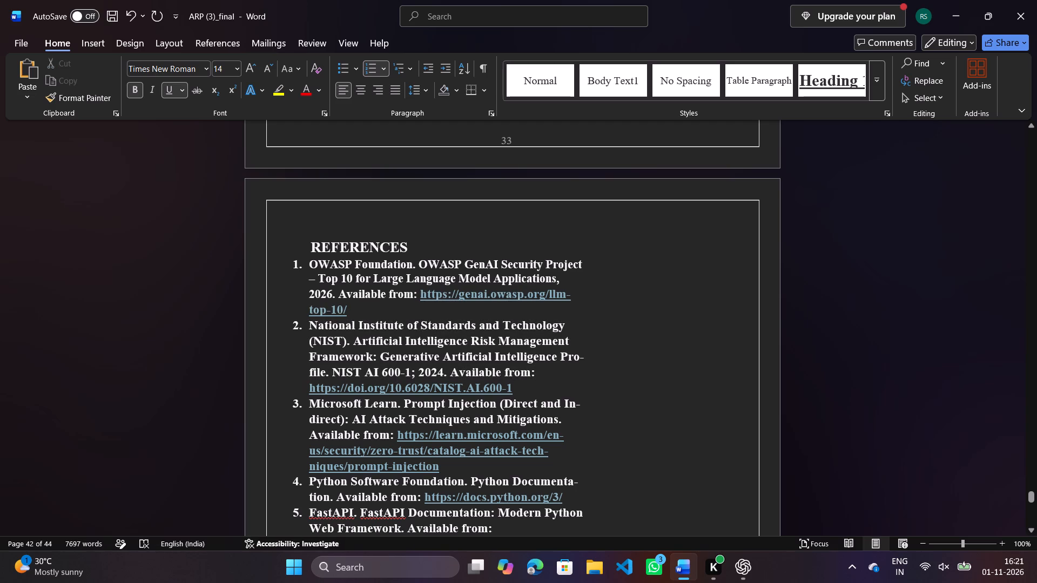
drag(306, 259, 543, 553)
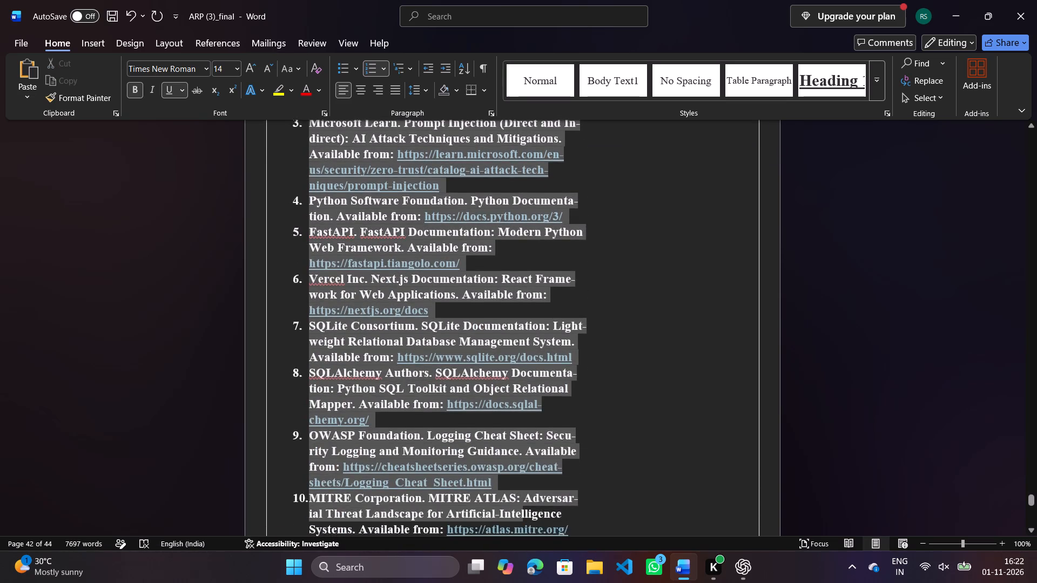
drag(543, 553, 586, 328)
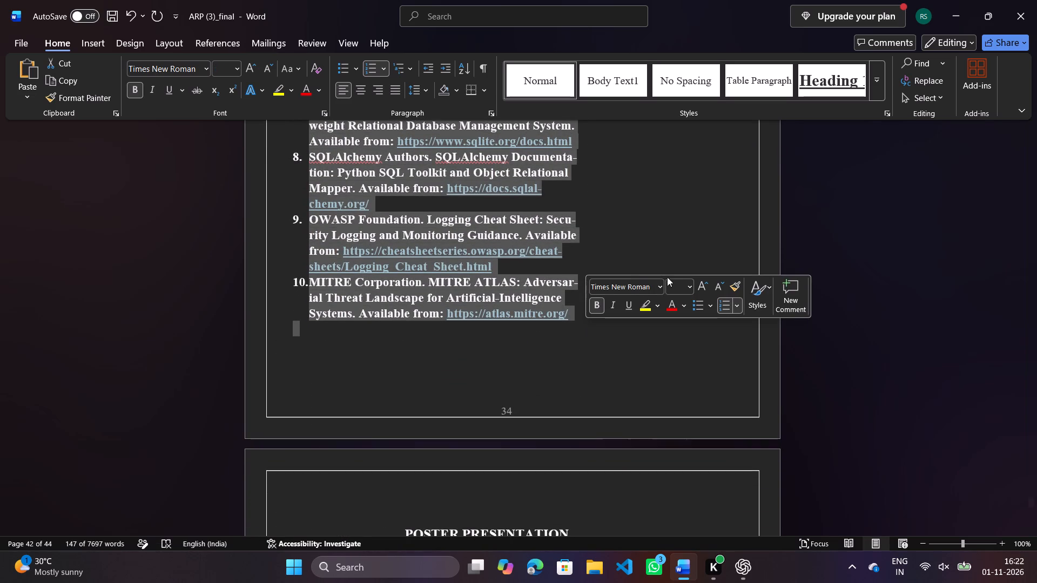
click(675, 284)
text(13)
key(Return)
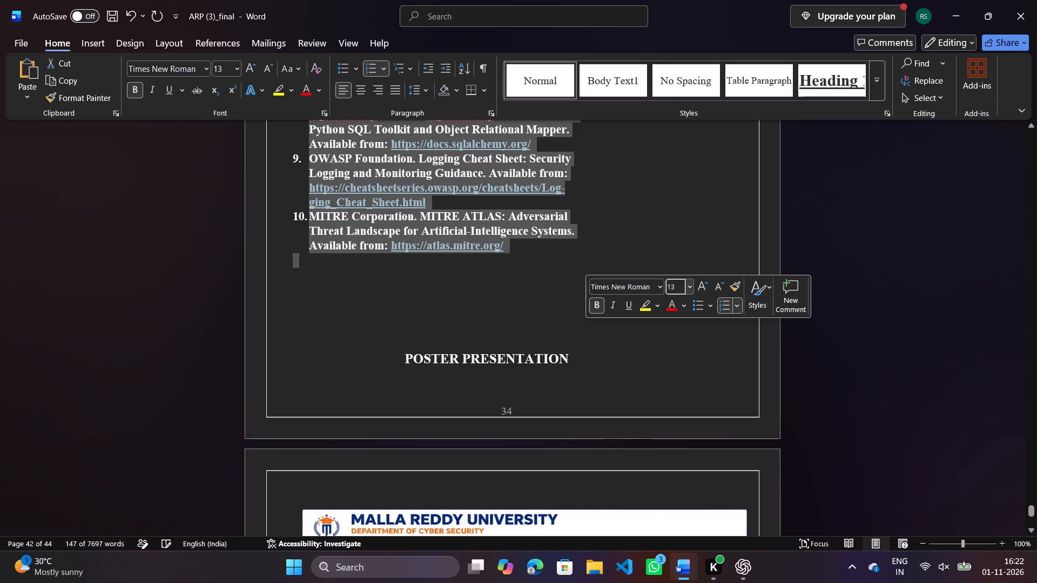
Insert three blank lines between the references list and the POSTER PRESENTATION heading to push the heading onto the following page.
click(522, 313)
key(Return)
key(Return)
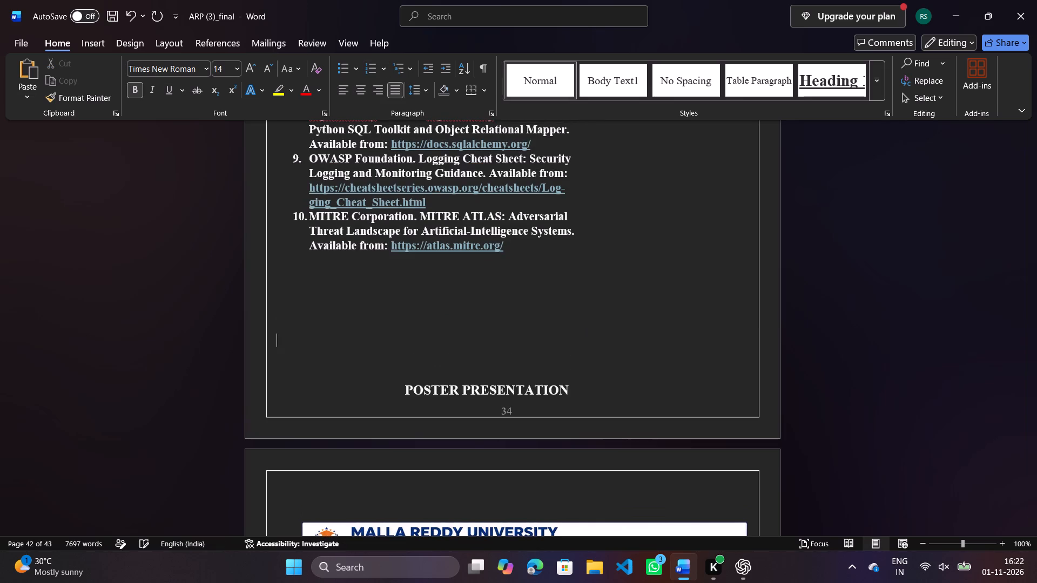
key(Return)
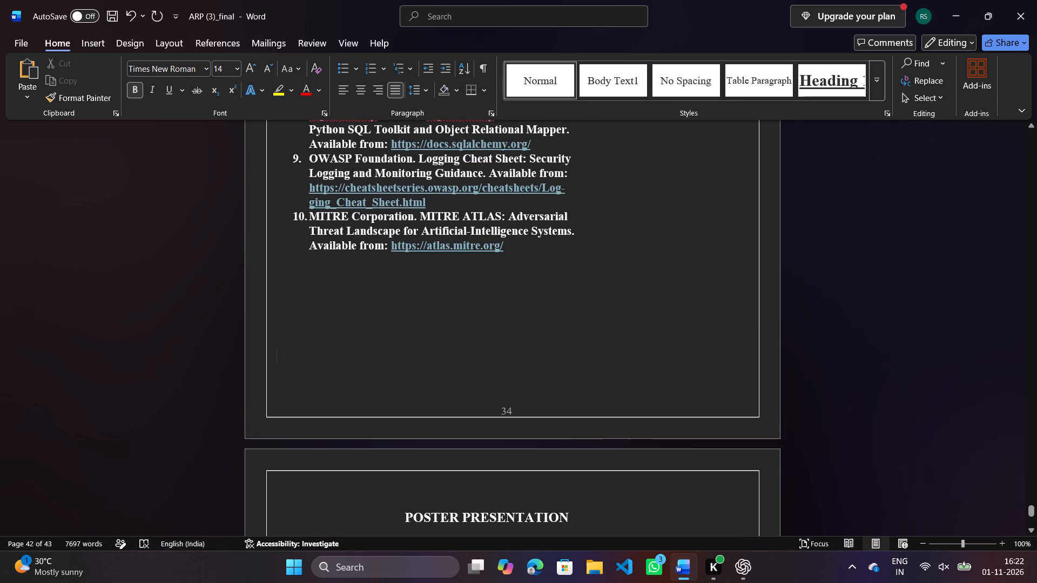
Set the line spacing of all ten reference list entries to 1.15.
drag(516, 246, 323, 134)
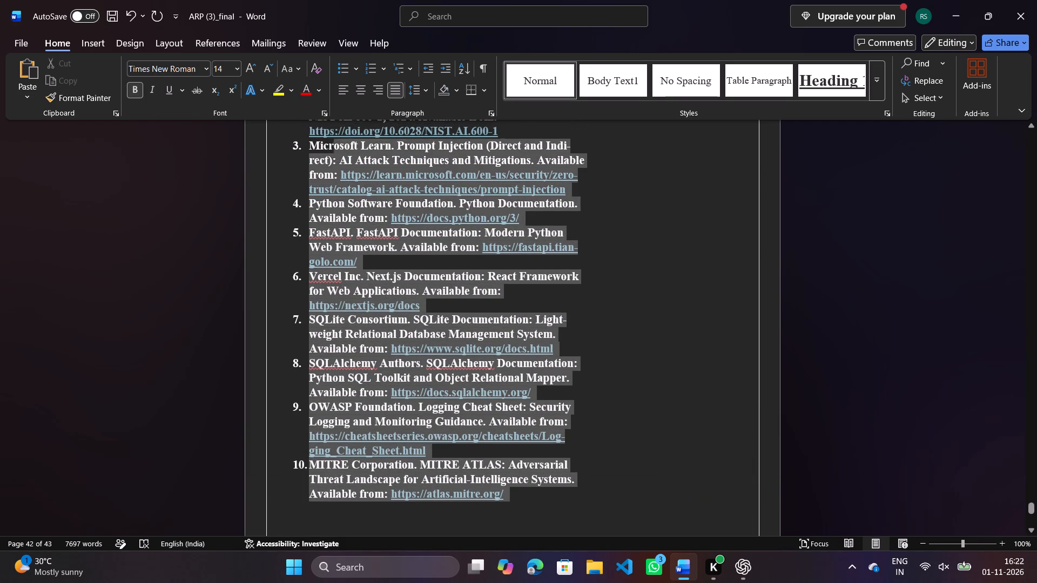
drag(323, 134, 327, 93)
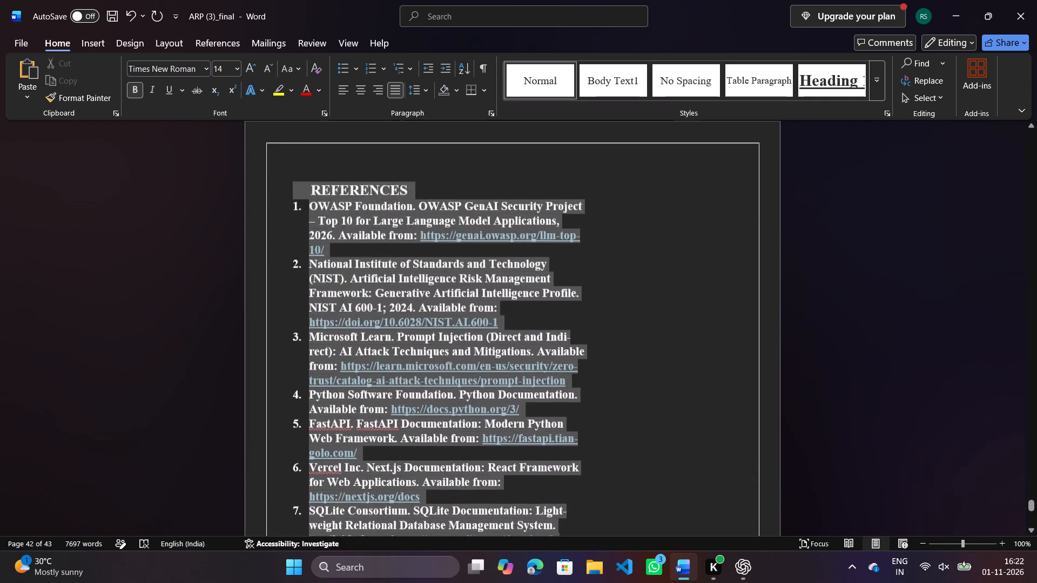
drag(327, 93, 312, 328)
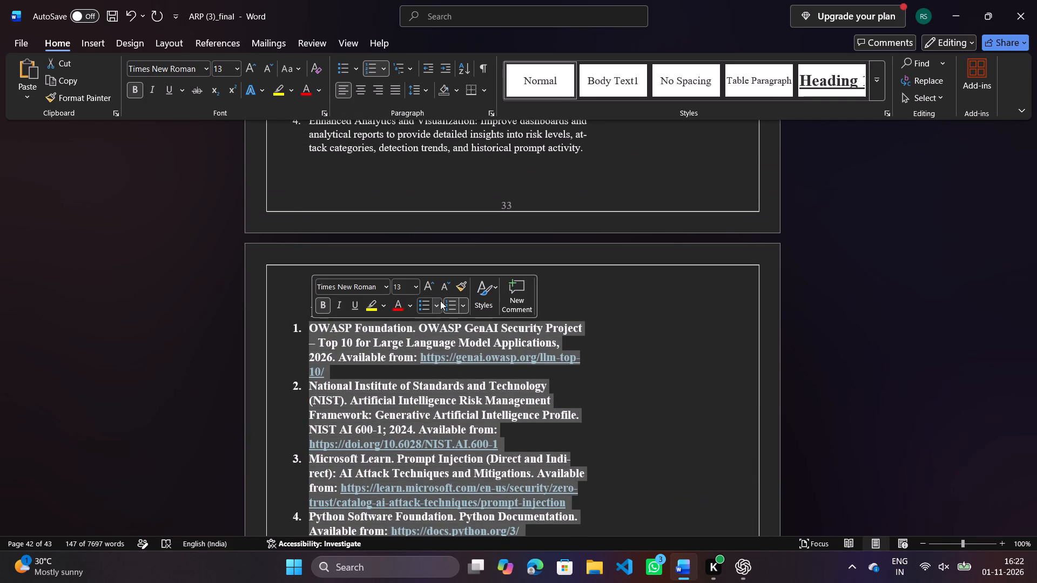
click(415, 85)
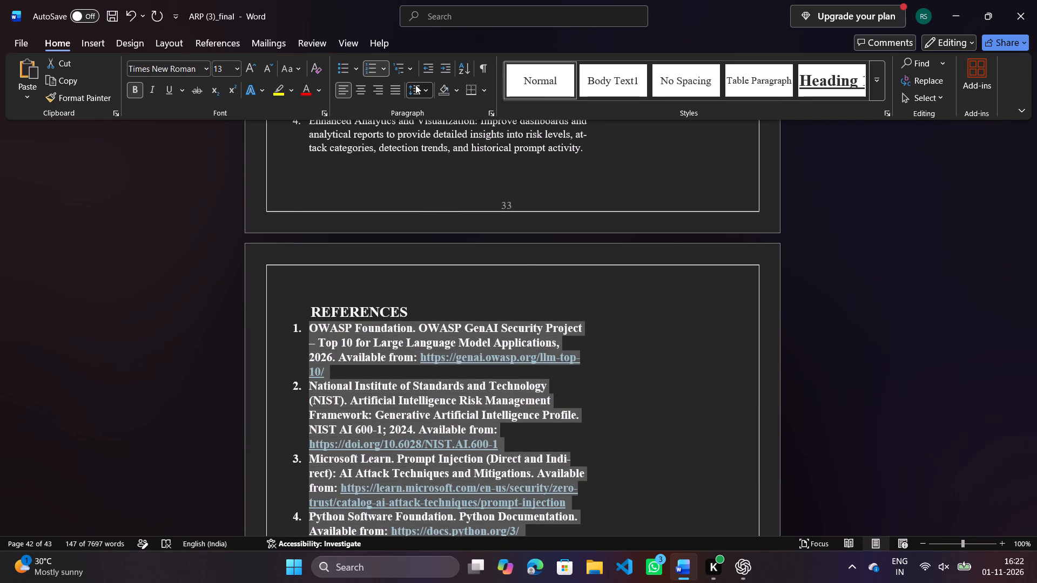
click(431, 130)
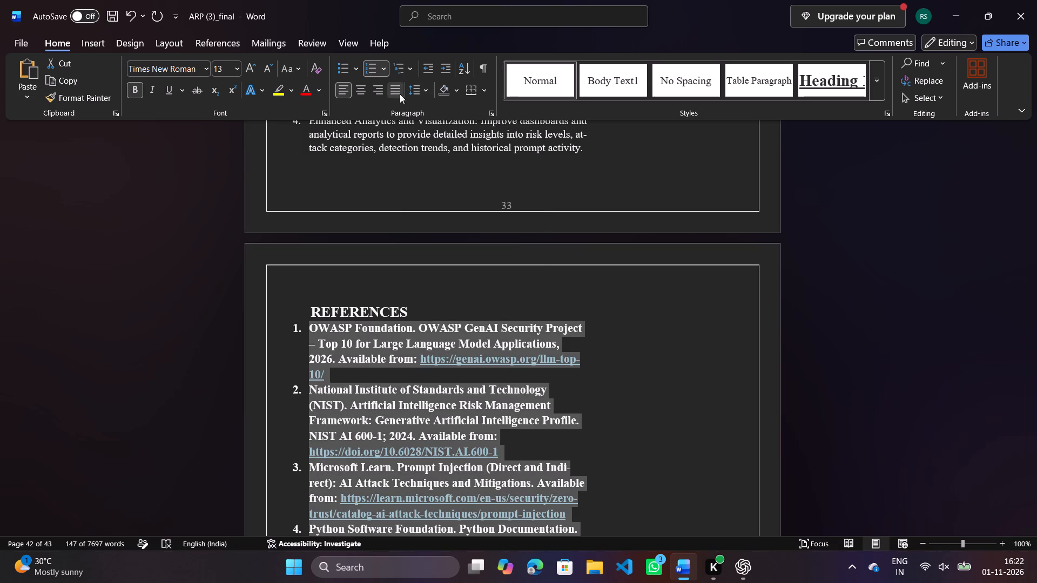
Justify the paragraphs of the numbered references list.
click(394, 89)
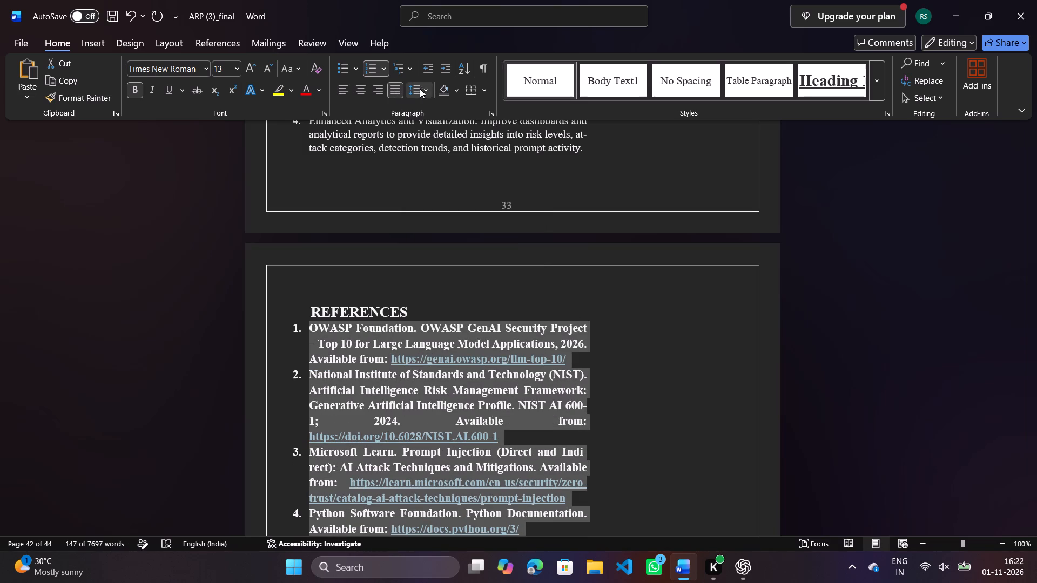
click(421, 89)
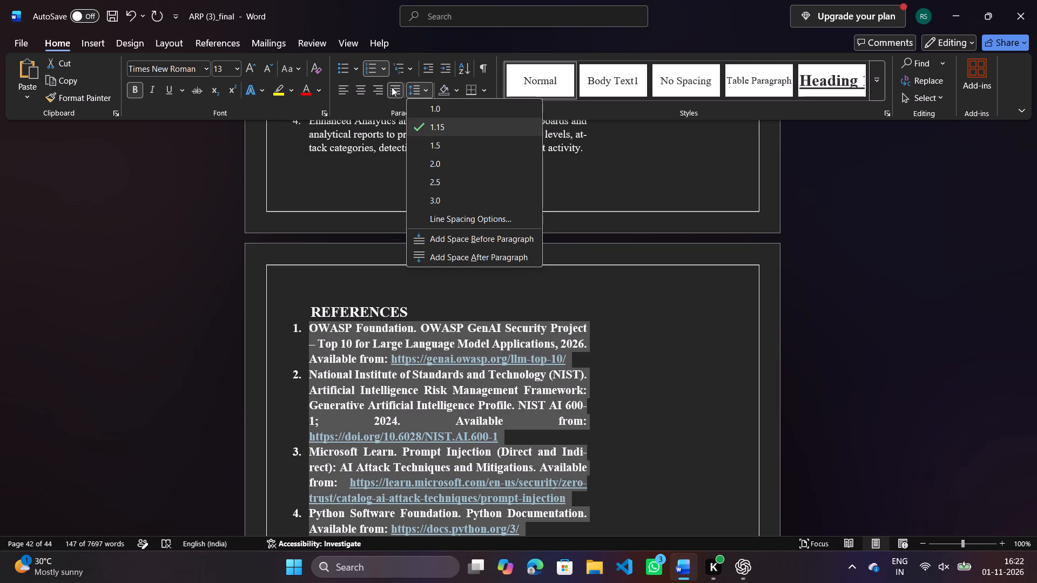
click(392, 87)
click(392, 87)
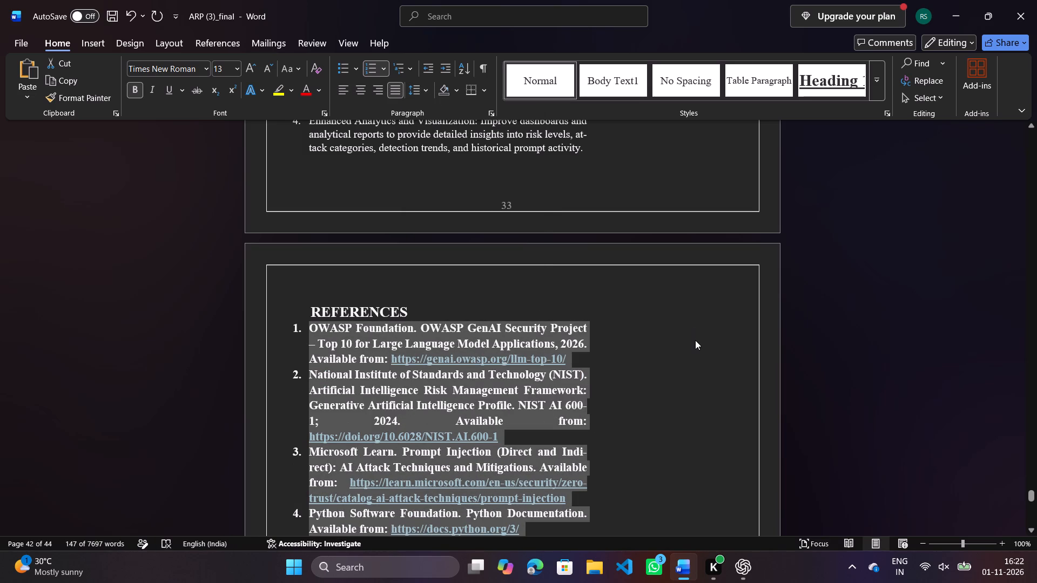
click(695, 340)
Look over the formatted references and go back through the report to the 3.3.6 Activity Diagram section, checking for leftover ARP content.
scroll(695, 340, down, 3)
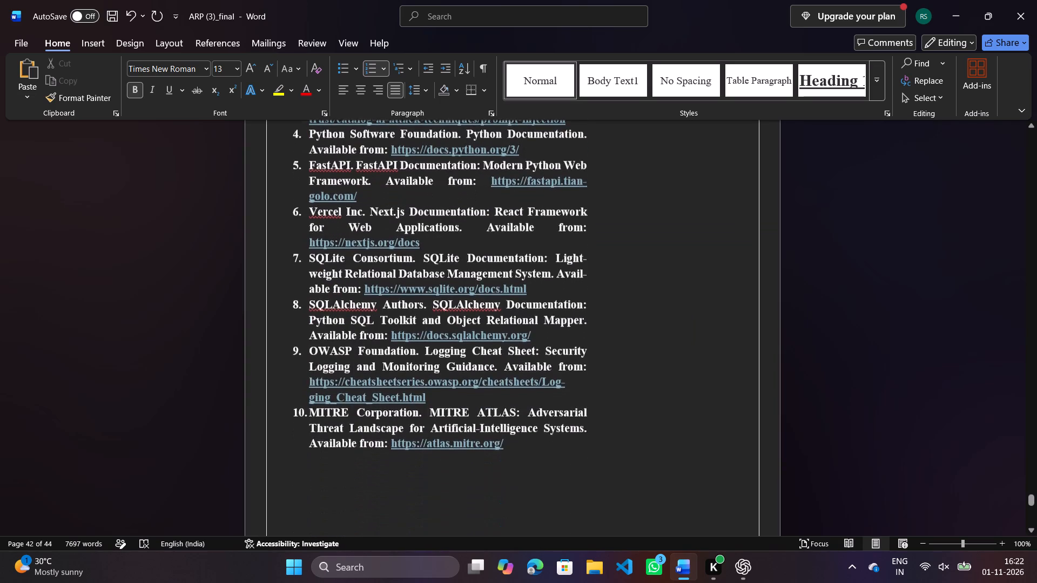
scroll(695, 340, down, 1)
scroll(695, 340, up, 4)
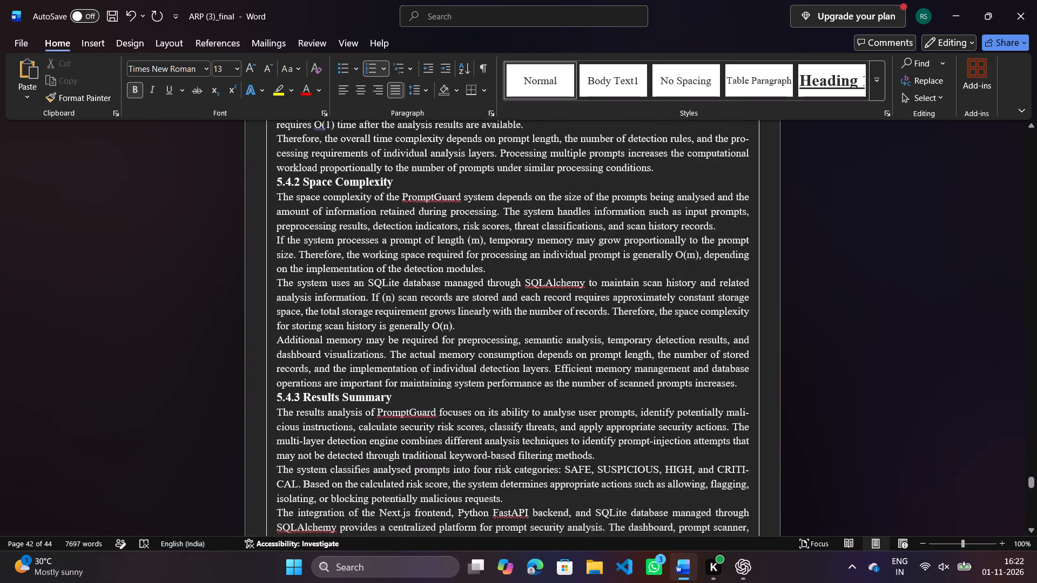
scroll(695, 340, up, 12)
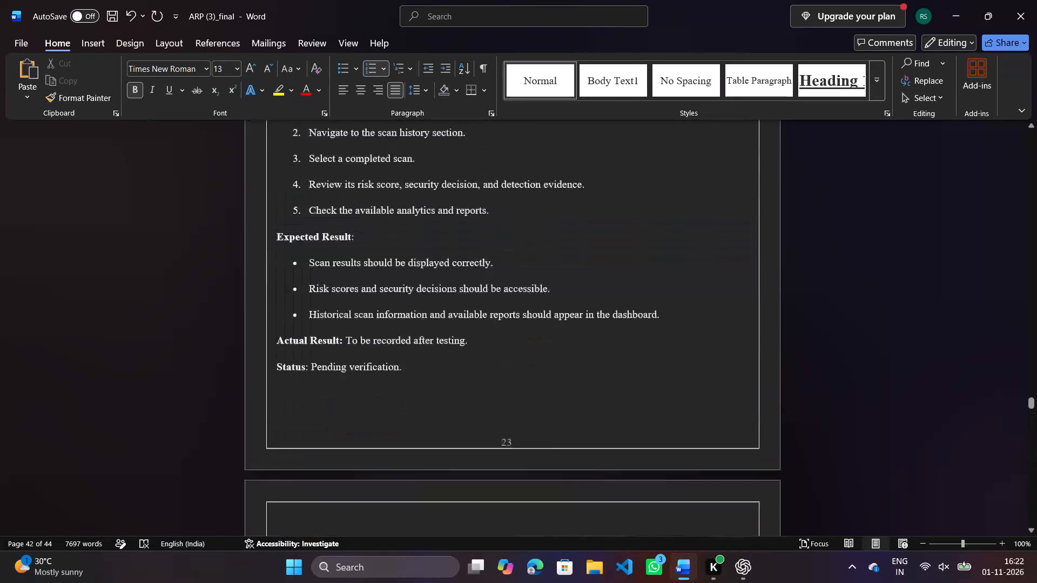
scroll(695, 340, up, 3)
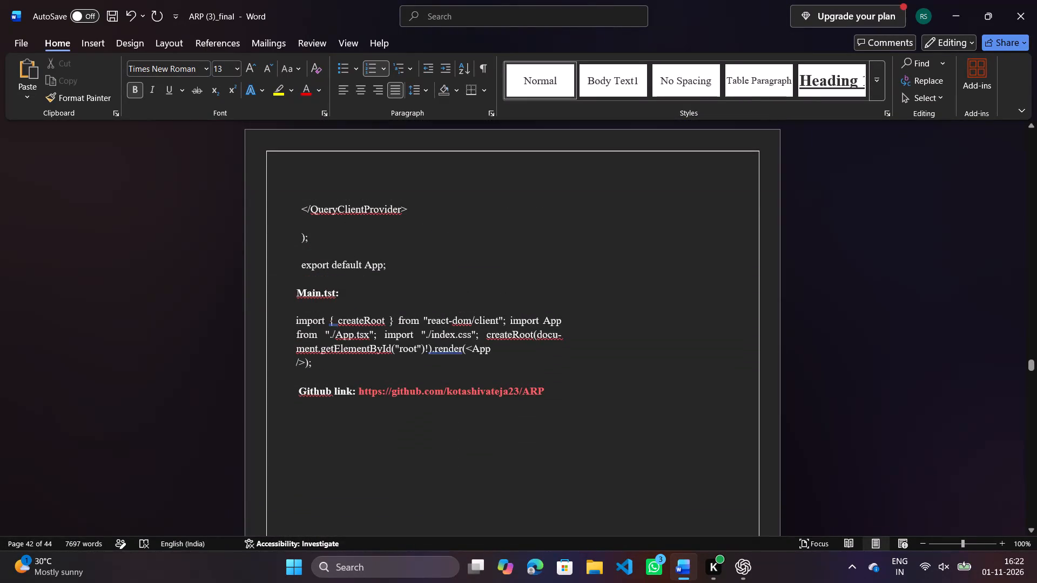
scroll(695, 340, up, 3)
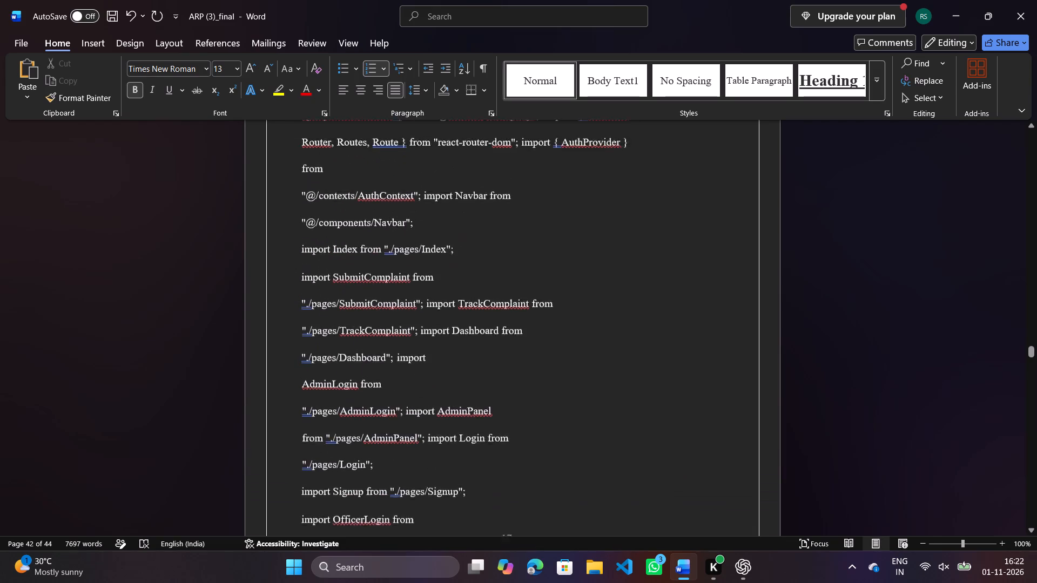
scroll(695, 340, up, 2)
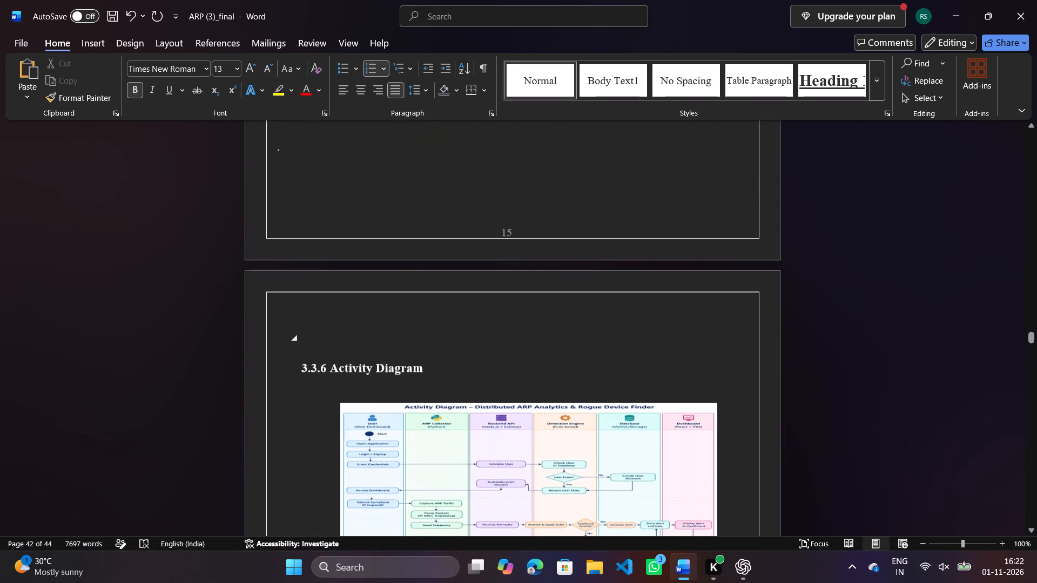
scroll(695, 340, up, 1)
Delete the word "ARP" before "traffic" in the description paragraph below the Figure 6 caption.
scroll(695, 340, down, 2)
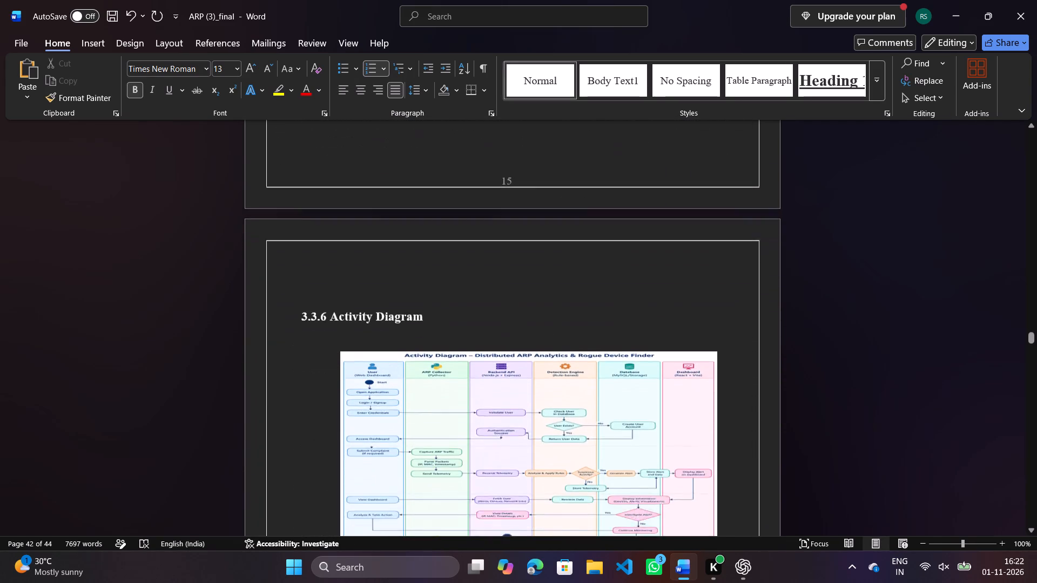
scroll(695, 340, down, 1)
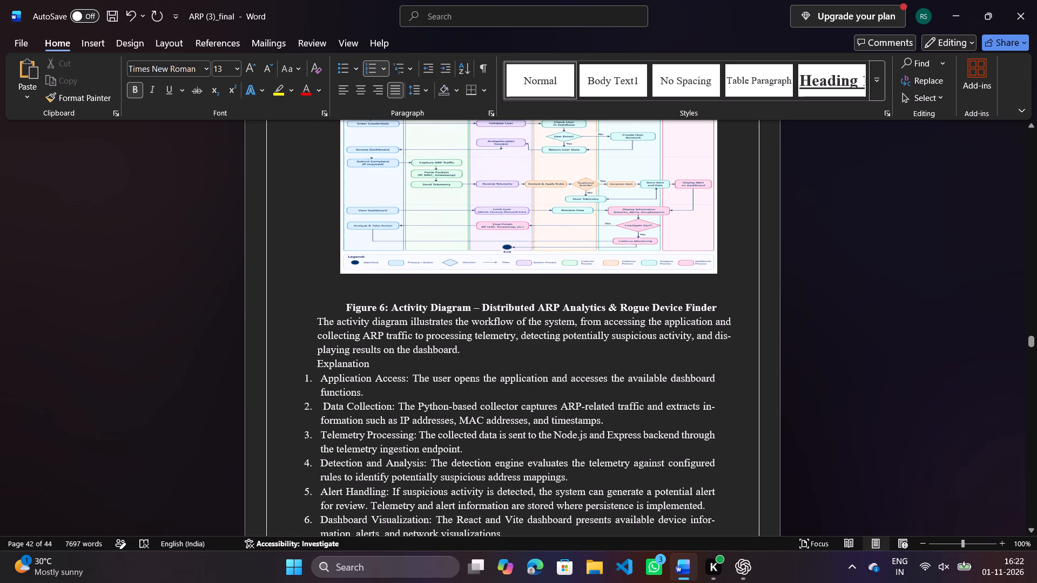
drag(382, 336, 360, 337)
key(BackSpace)
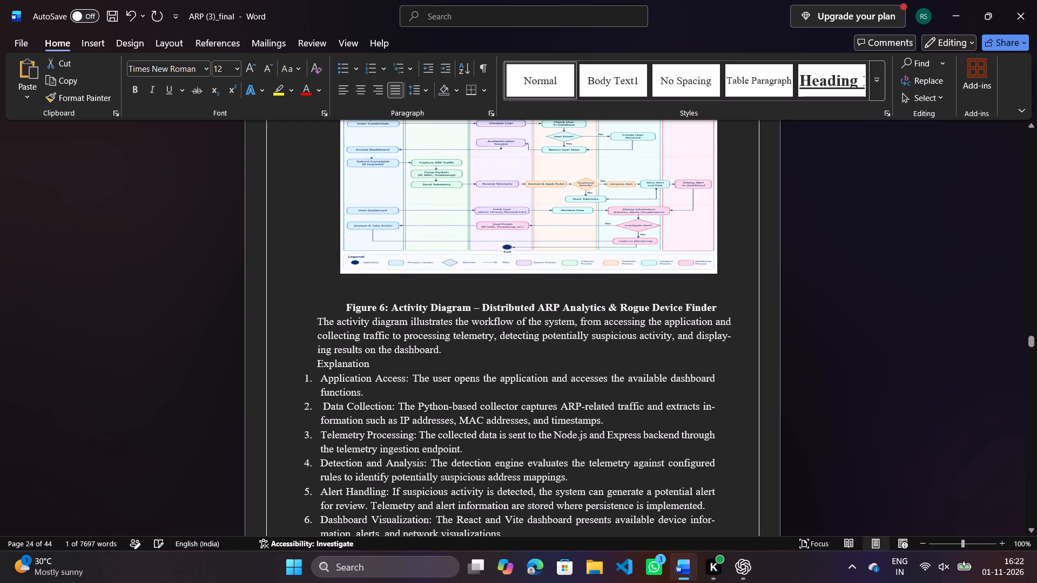
Delete the word "ARP" from the Figure 6 caption so it reads "Activity Diagram – Distributed Analytics & Rogue Device Finder".
scroll(412, 394, down, 1)
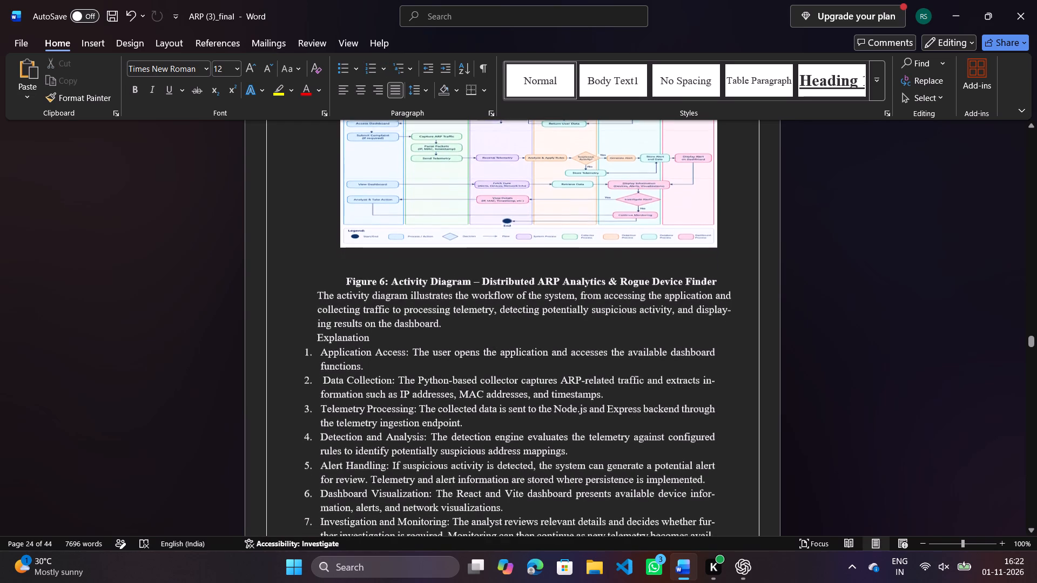
scroll(412, 394, down, 1)
drag(559, 274, 536, 276)
key(BackSpace)
Review the Activity, Sequence, Use Case and Class Diagram sections of chapter 3.3 for content still describing the ARP project.
scroll(573, 342, down, 1)
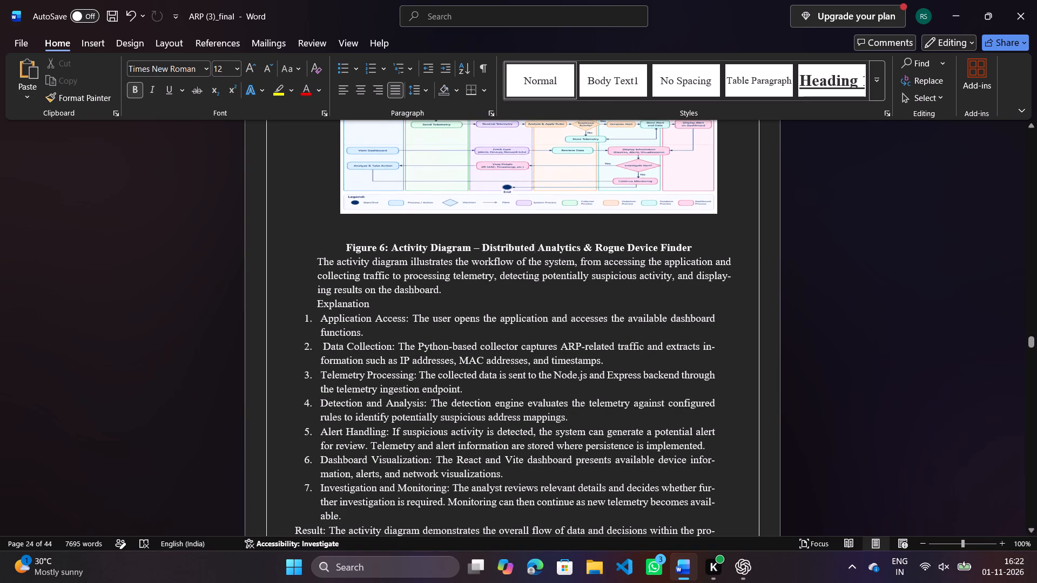
scroll(627, 296, down, 1)
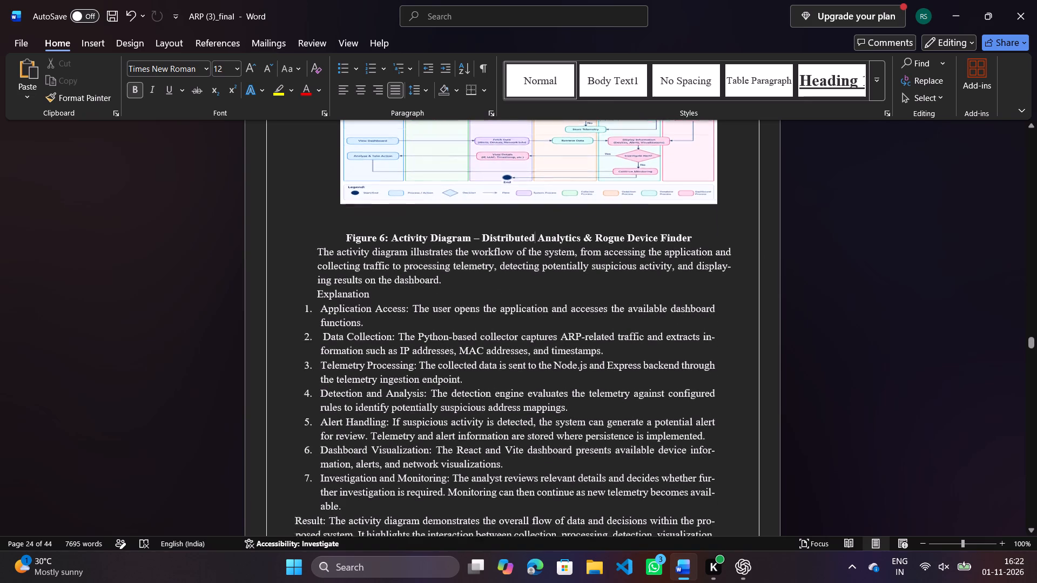
scroll(627, 296, down, 2)
scroll(627, 296, up, 1)
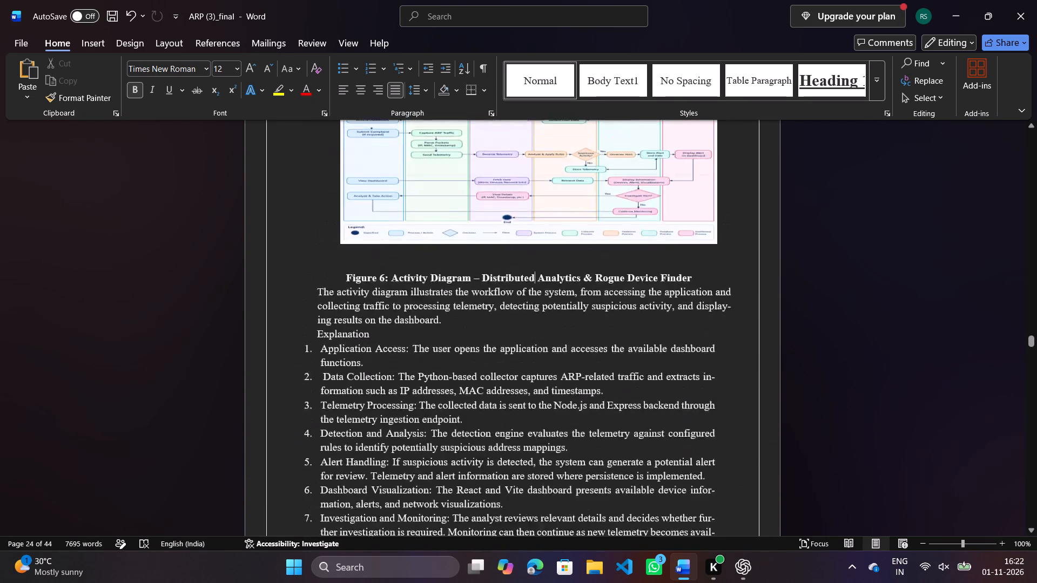
scroll(627, 296, up, 2)
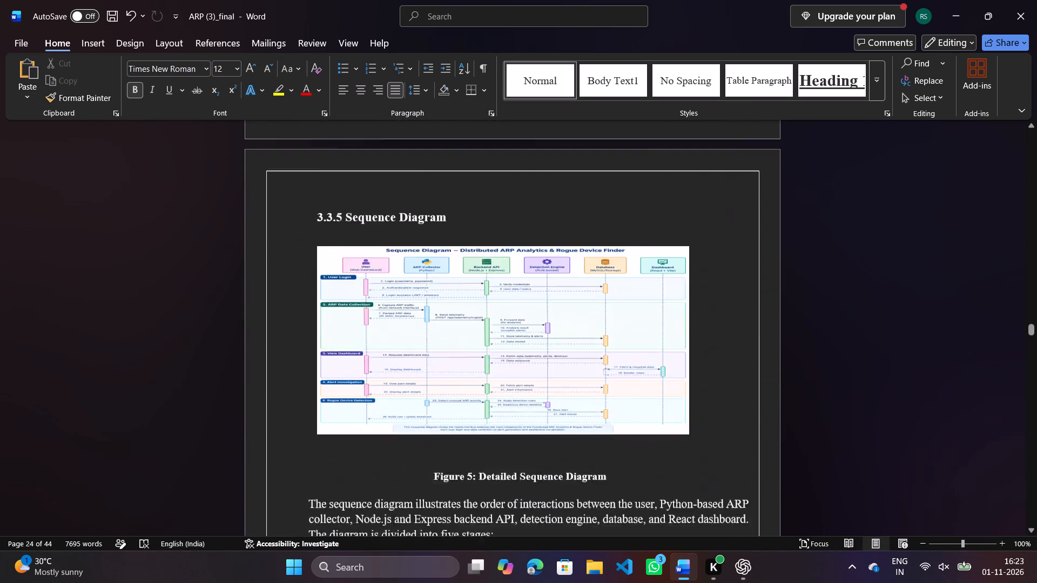
scroll(627, 296, up, 2)
scroll(627, 296, down, 1)
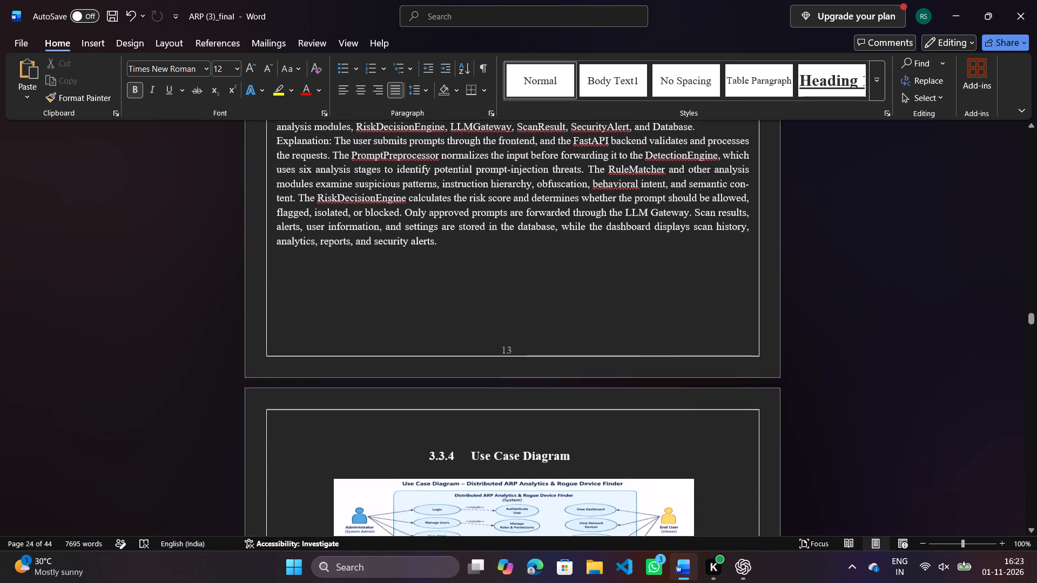
scroll(627, 296, down, 2)
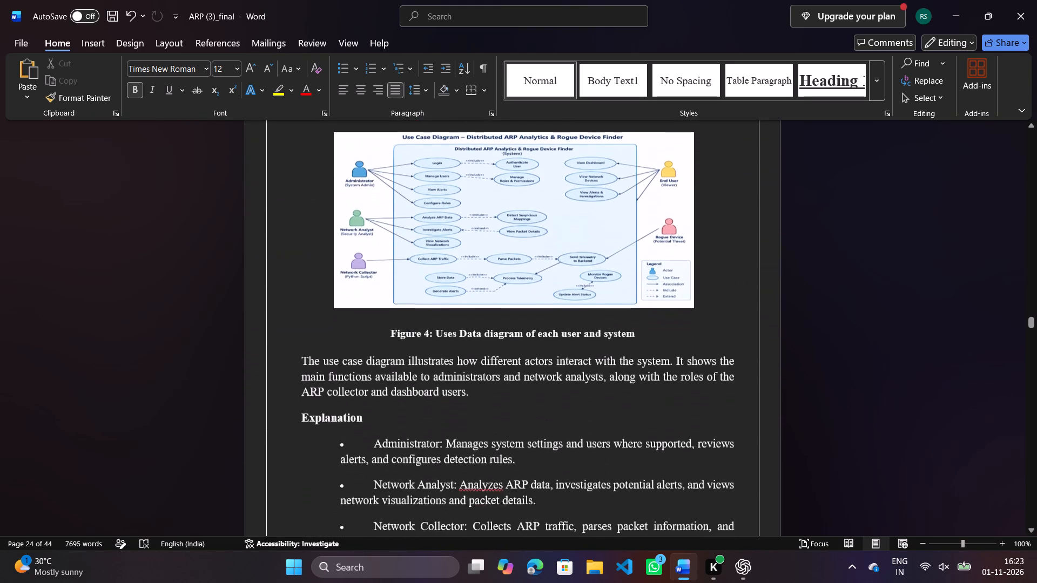
scroll(627, 296, down, 1)
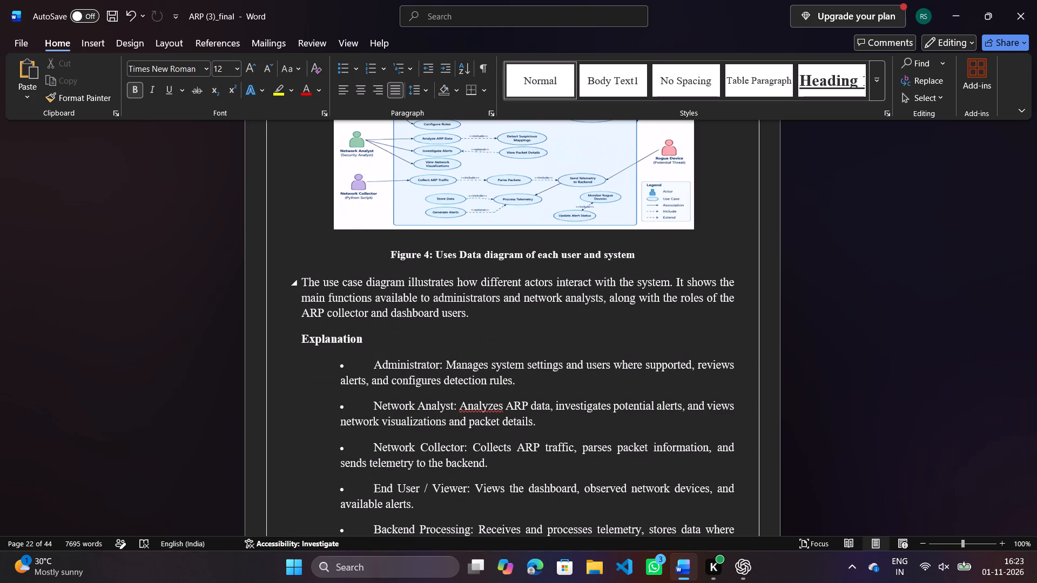
scroll(627, 296, up, 2)
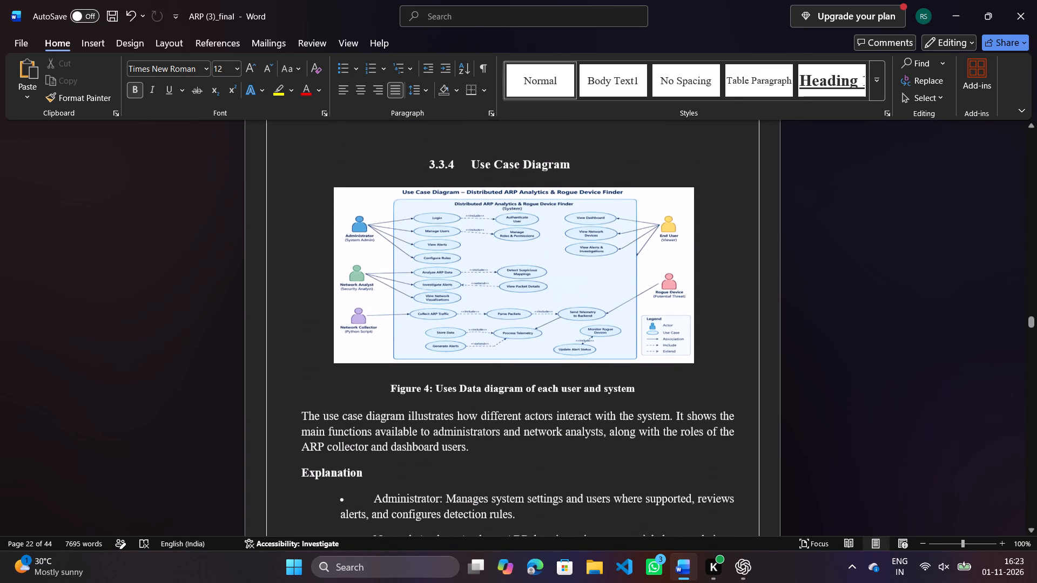
scroll(627, 296, up, 3)
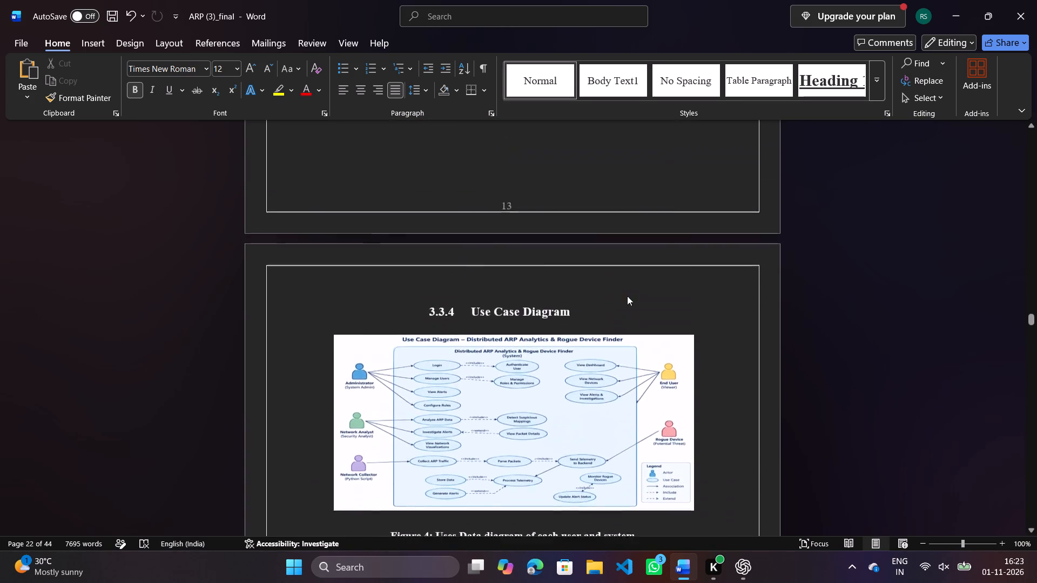
scroll(627, 296, up, 1)
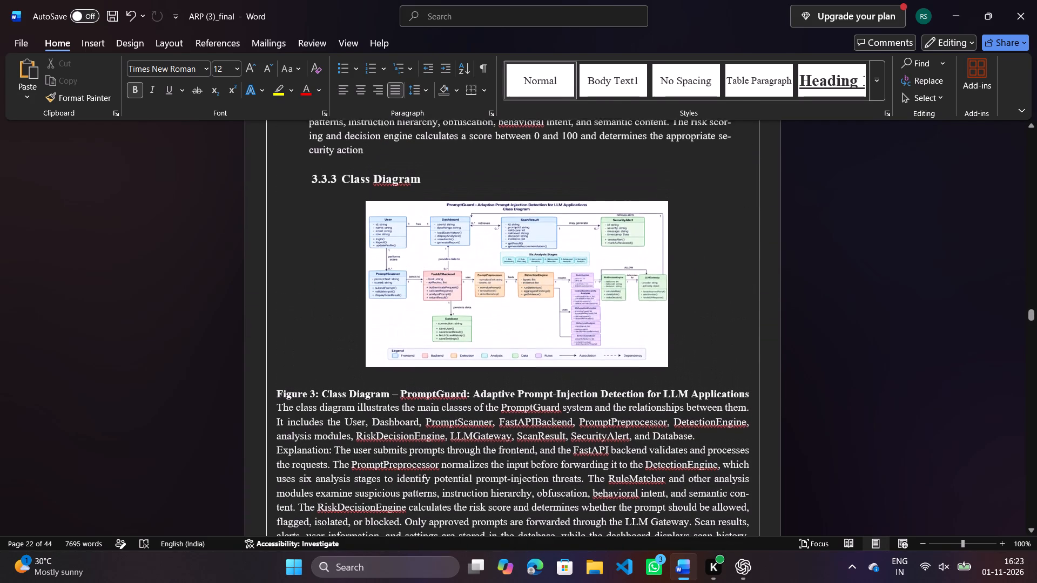
Read forward through the Sequence Diagram description and the Activity Diagram explanation, checking for remaining ARP wording.
scroll(627, 296, down, 2)
drag(627, 296, 652, 262)
scroll(652, 262, down, 2)
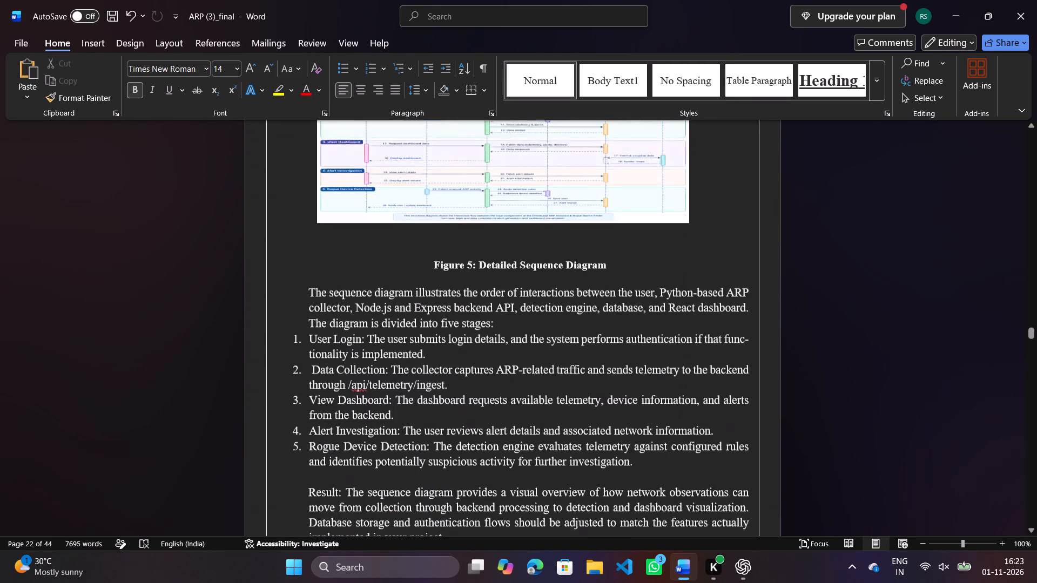
scroll(652, 262, down, 3)
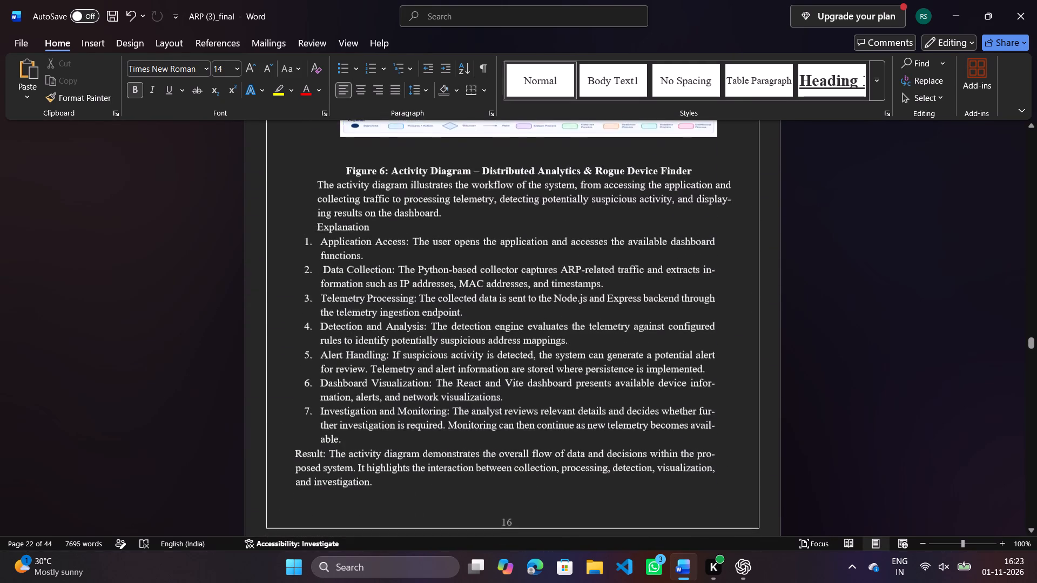
scroll(652, 262, down, 2)
scroll(652, 262, up, 1)
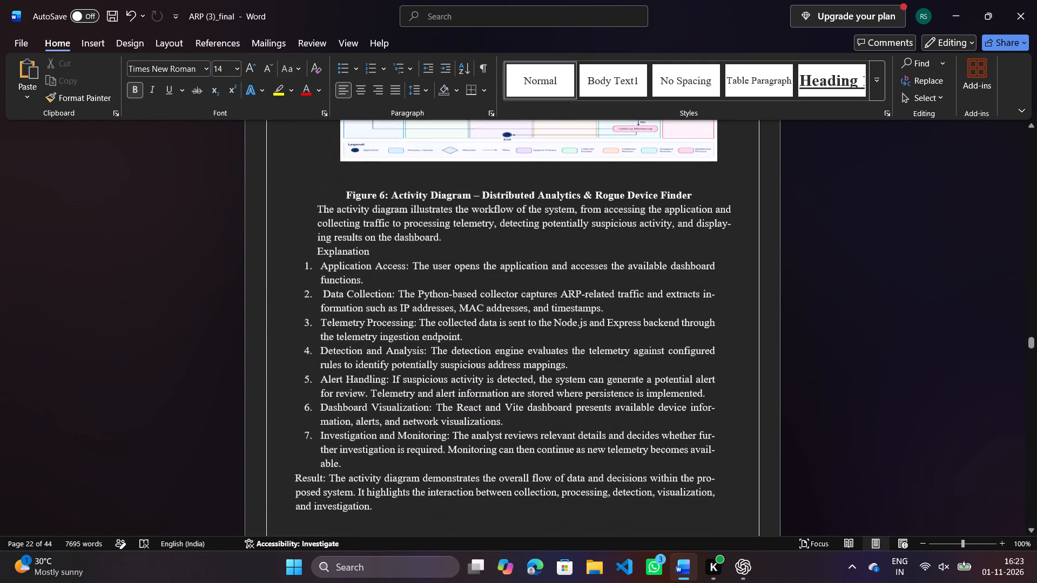
scroll(652, 262, up, 2)
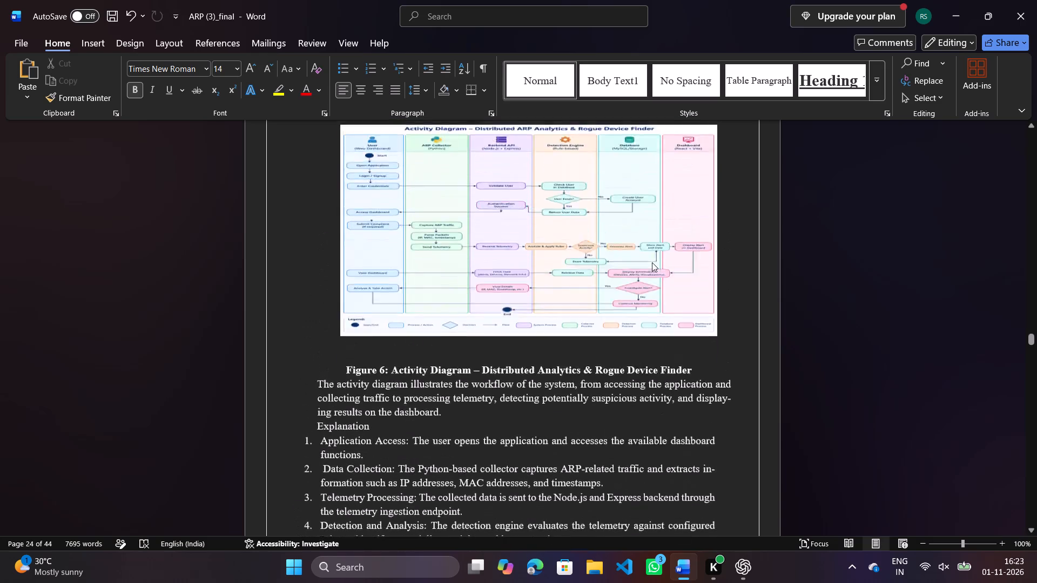
Go back to the 3.3.4 Use Case Diagram section and examine its figure, description and actor explanations against the Class Diagram section.
scroll(652, 262, up, 4)
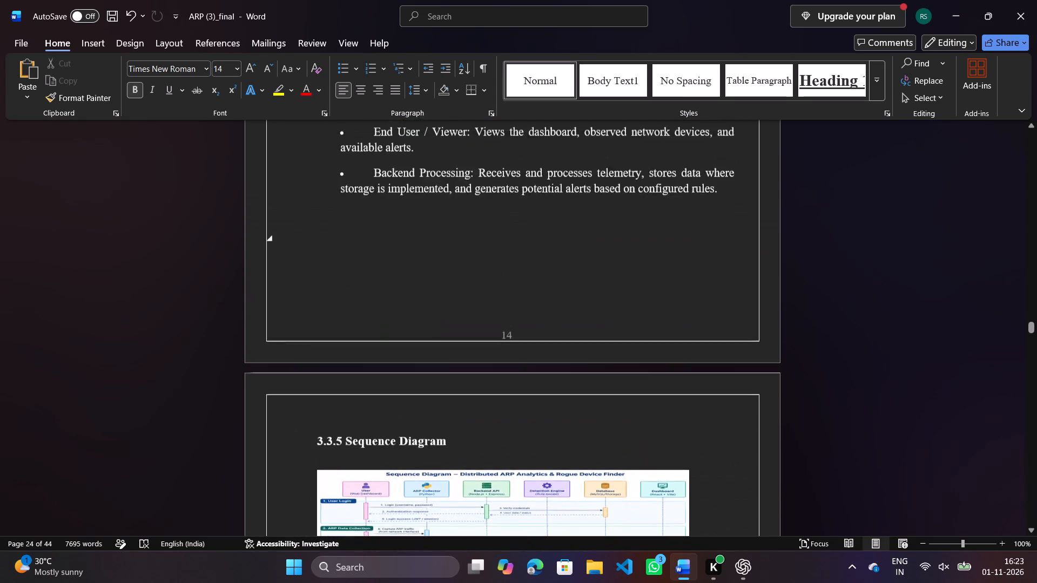
scroll(652, 262, up, 3)
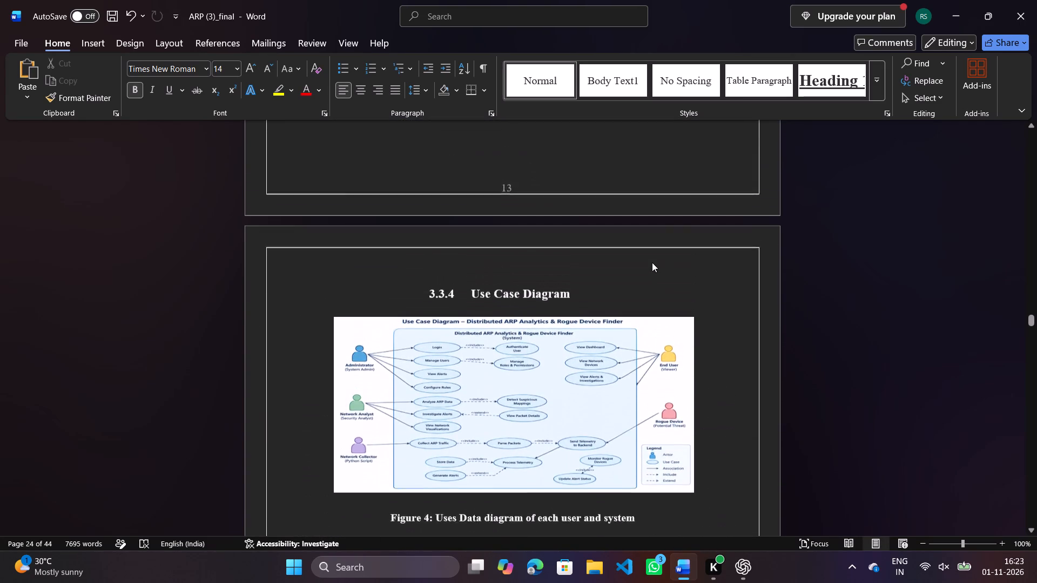
scroll(652, 262, up, 1)
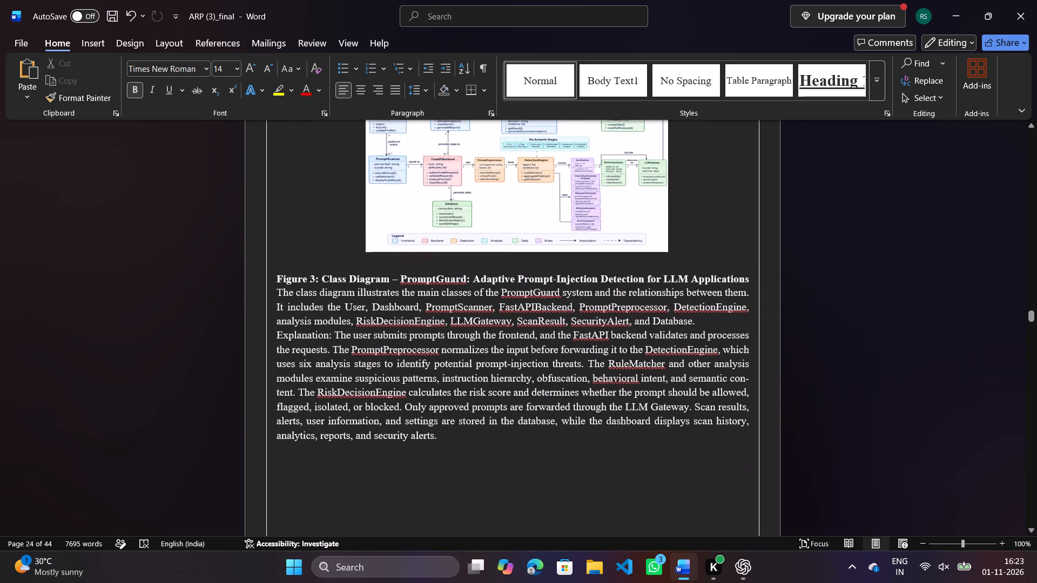
scroll(652, 262, down, 2)
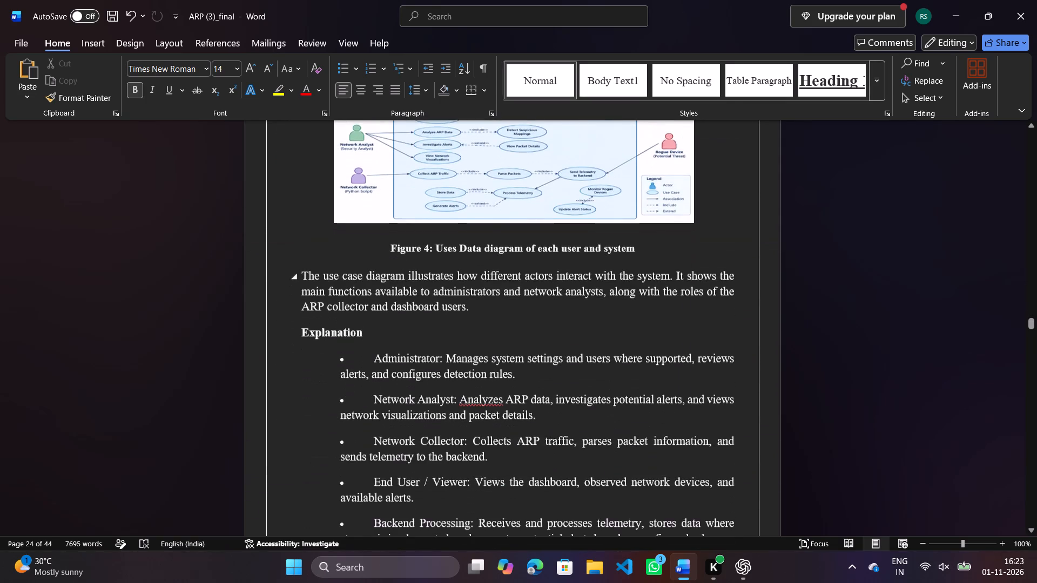
scroll(652, 262, down, 1)
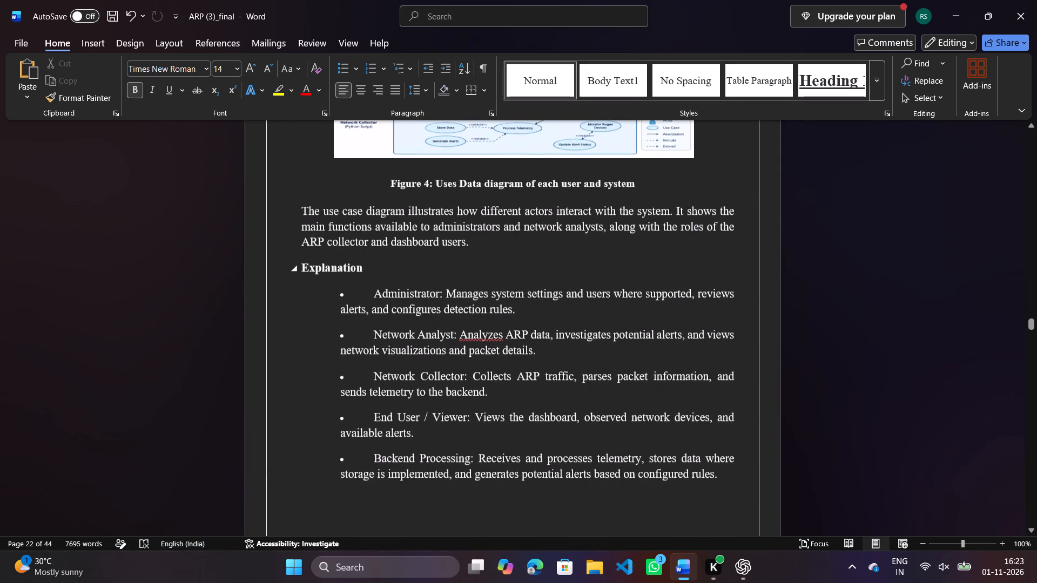
scroll(652, 262, down, 1)
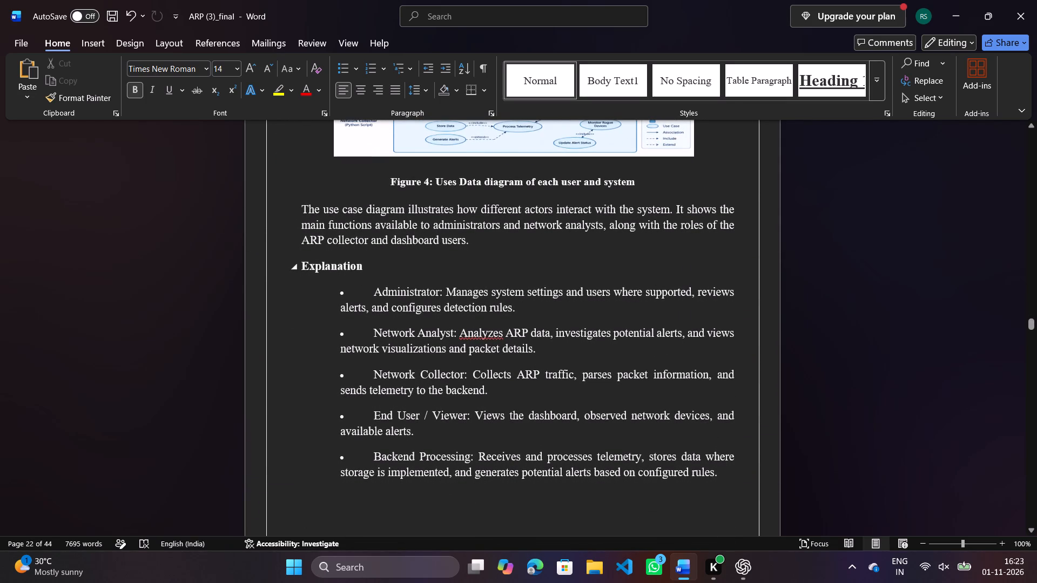
scroll(652, 262, down, 2)
scroll(652, 262, up, 1)
scroll(652, 262, down, 2)
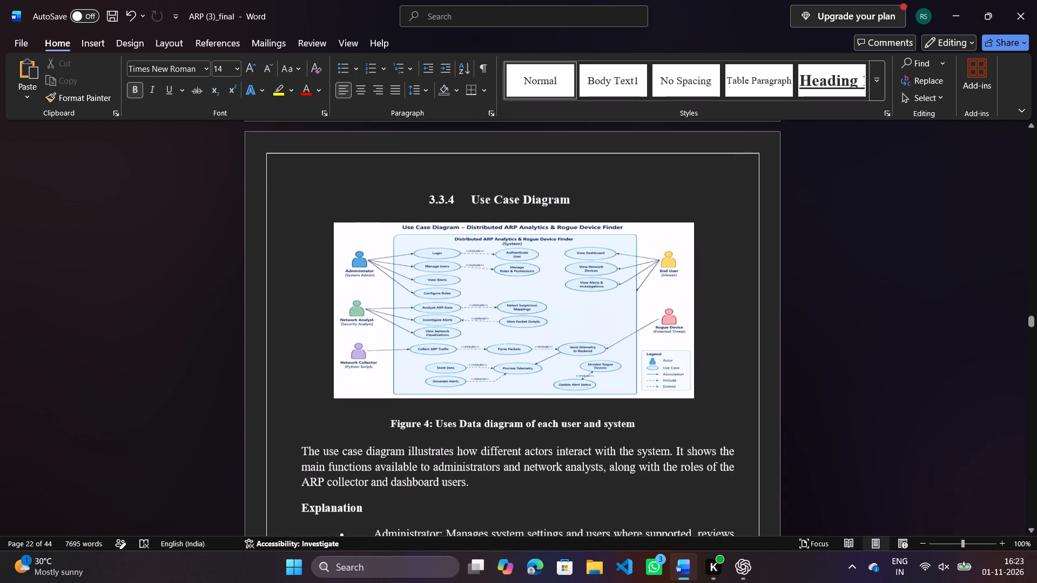
scroll(652, 262, down, 2)
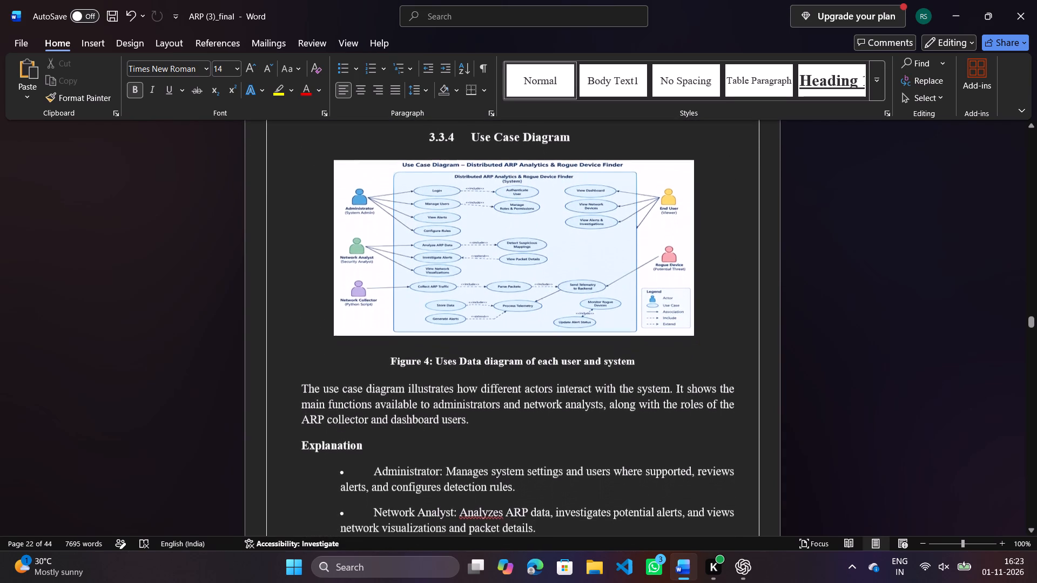
scroll(652, 262, down, 1)
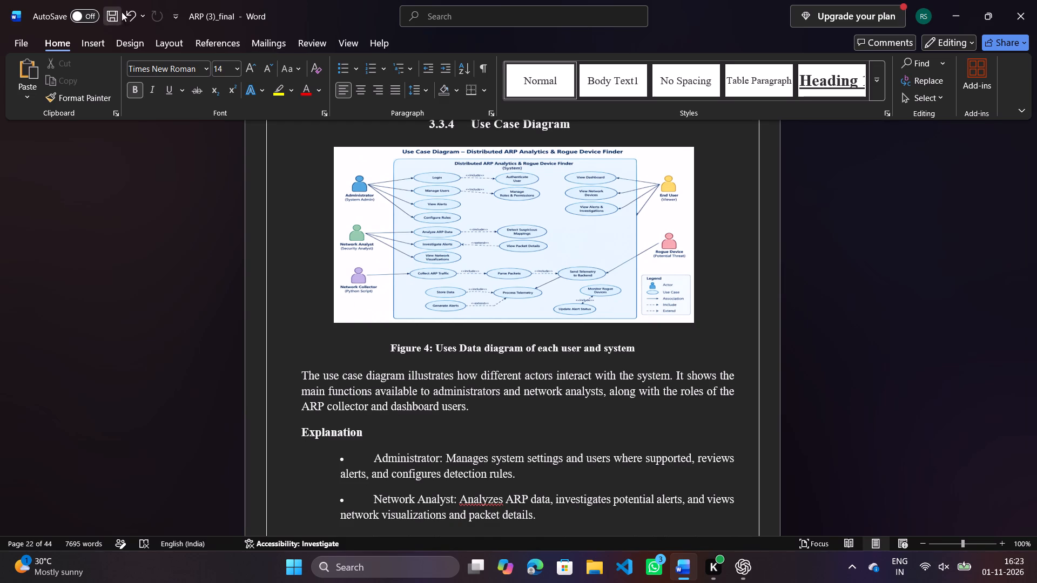
Save the report document.
click(224, 16)
click(112, 10)
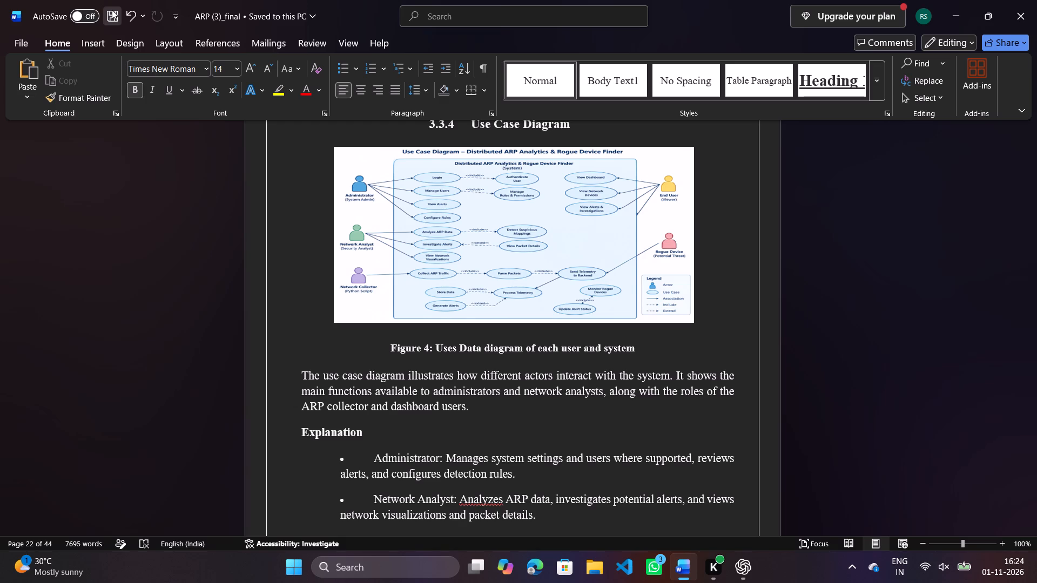
key(ctrl+s)
key(ctrl+s)
Look through the rest of the report, from the code listing to the poster pages at the end.
scroll(293, 188, down, 5)
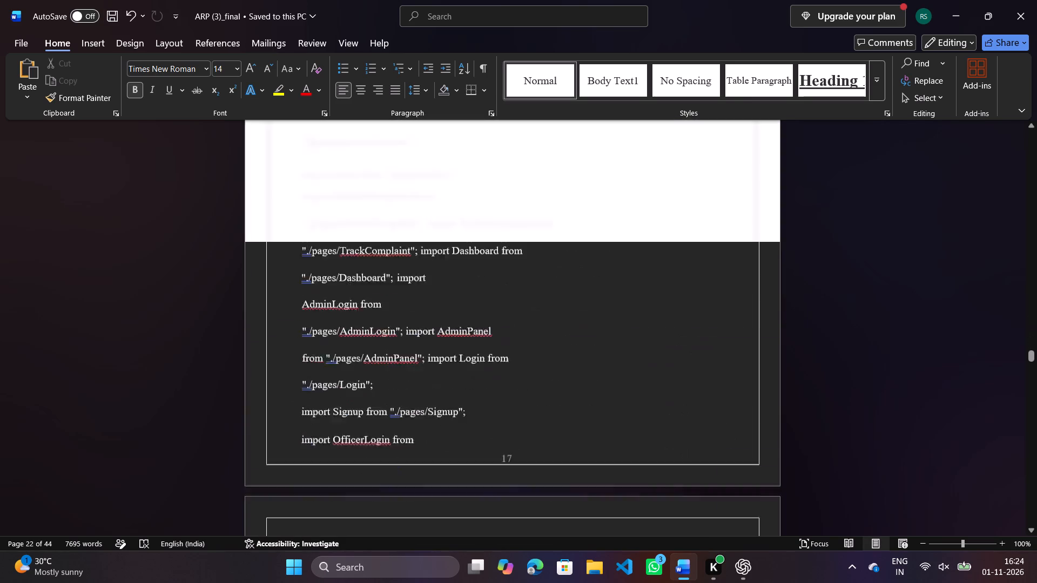
scroll(293, 188, down, 13)
scroll(293, 188, up, 5)
scroll(293, 188, down, 4)
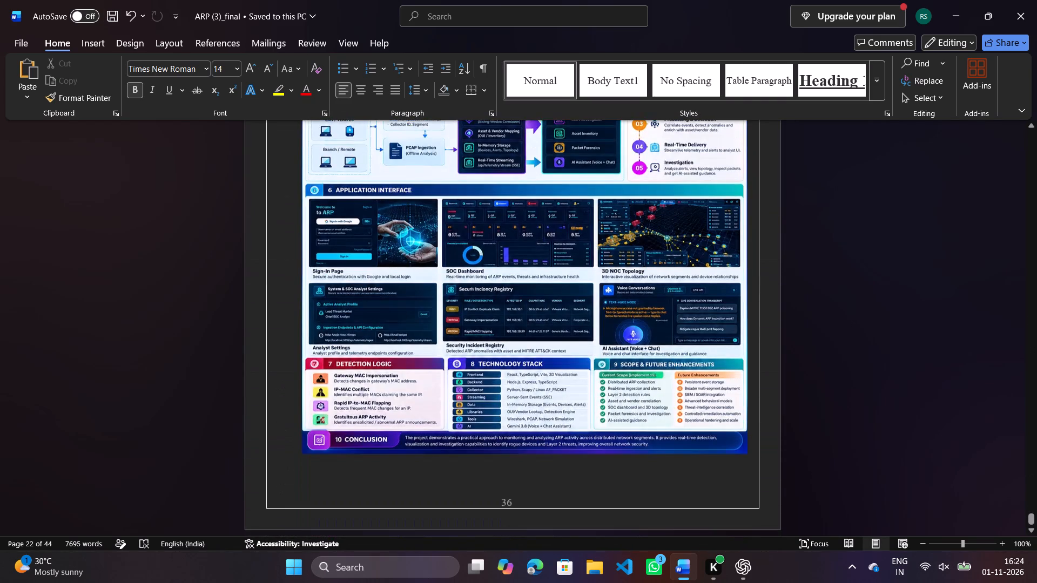
scroll(293, 188, down, 4)
scroll(293, 188, up, 3)
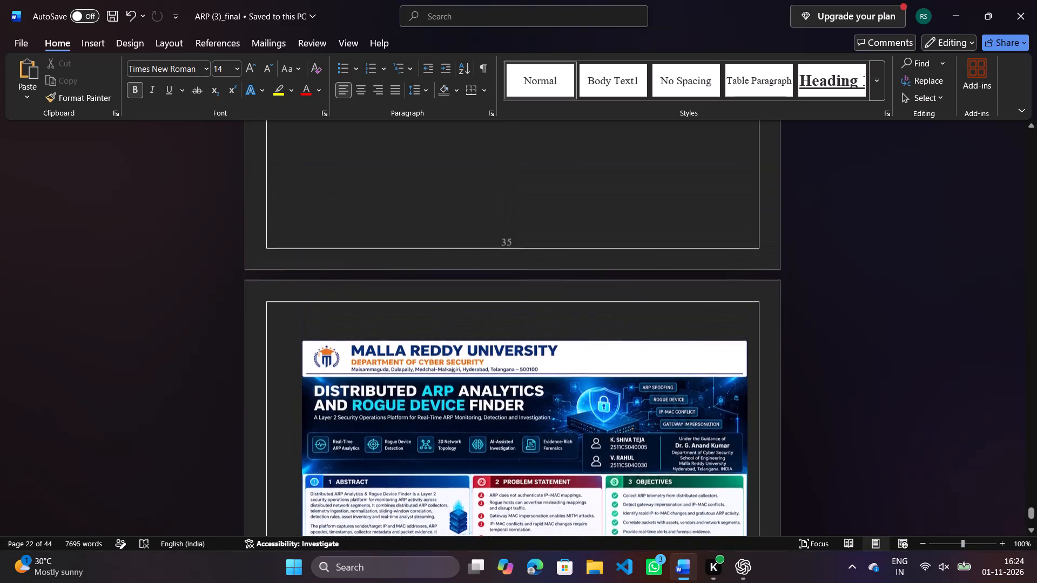
scroll(293, 188, up, 3)
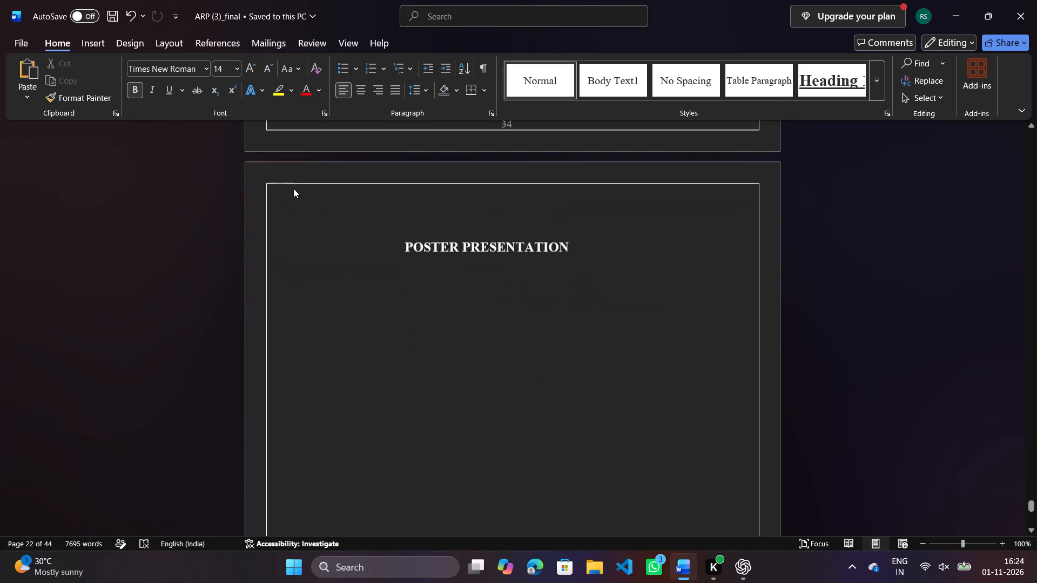
Cut the POSTER PRESENTATION heading from its otherwise empty page after the references.
click(399, 218)
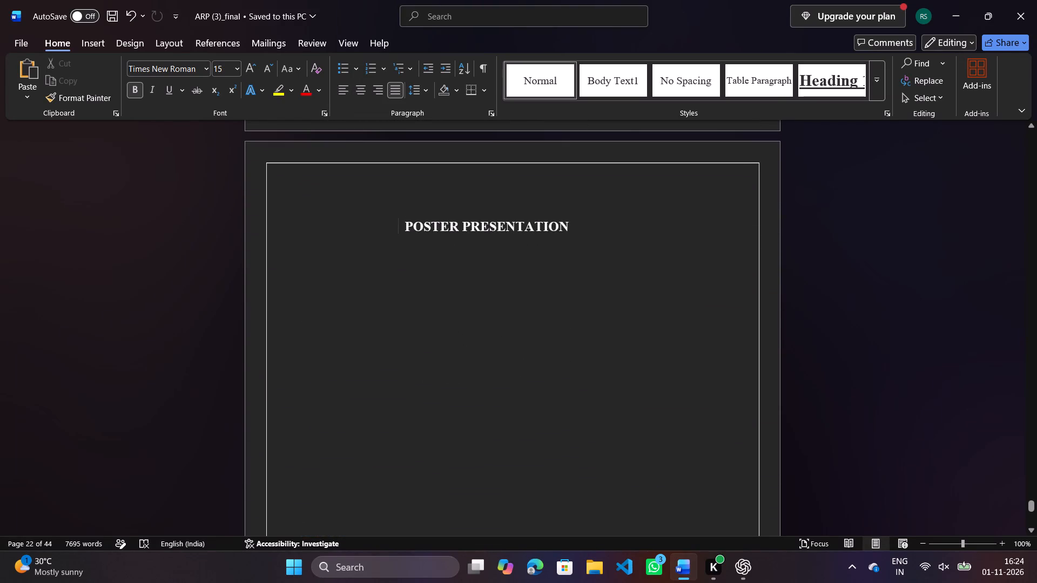
scroll(399, 218, up, 1)
scroll(399, 218, down, 1)
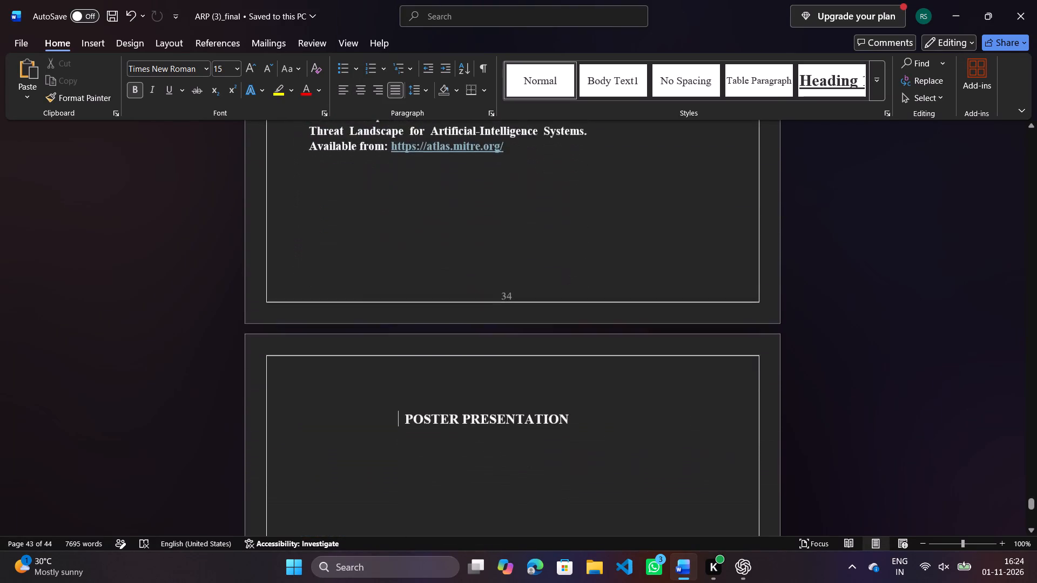
scroll(399, 218, down, 1)
click(411, 303)
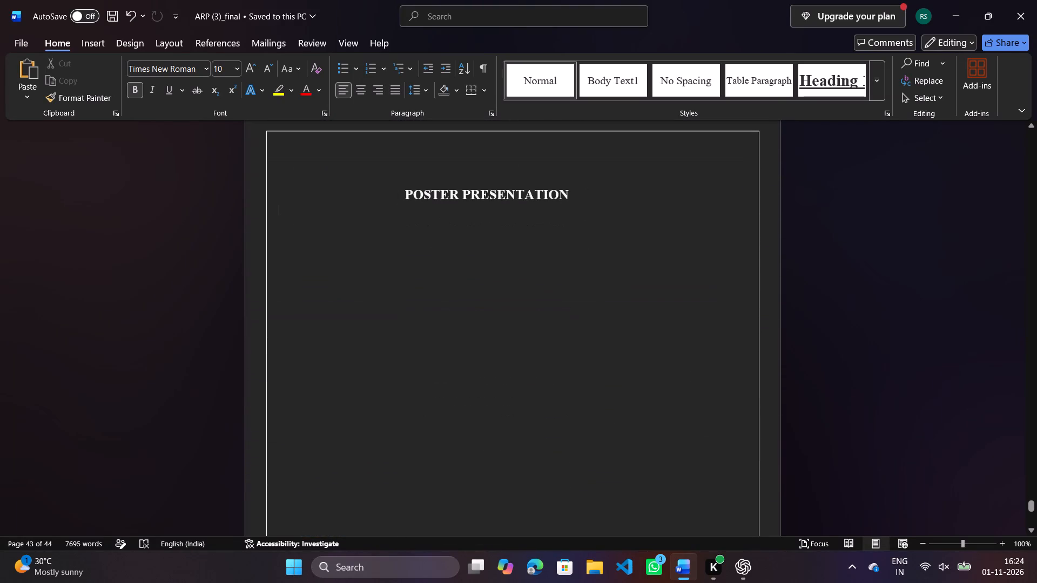
drag(406, 193, 506, 185)
drag(506, 185, 595, 192)
key(ctrl+x)
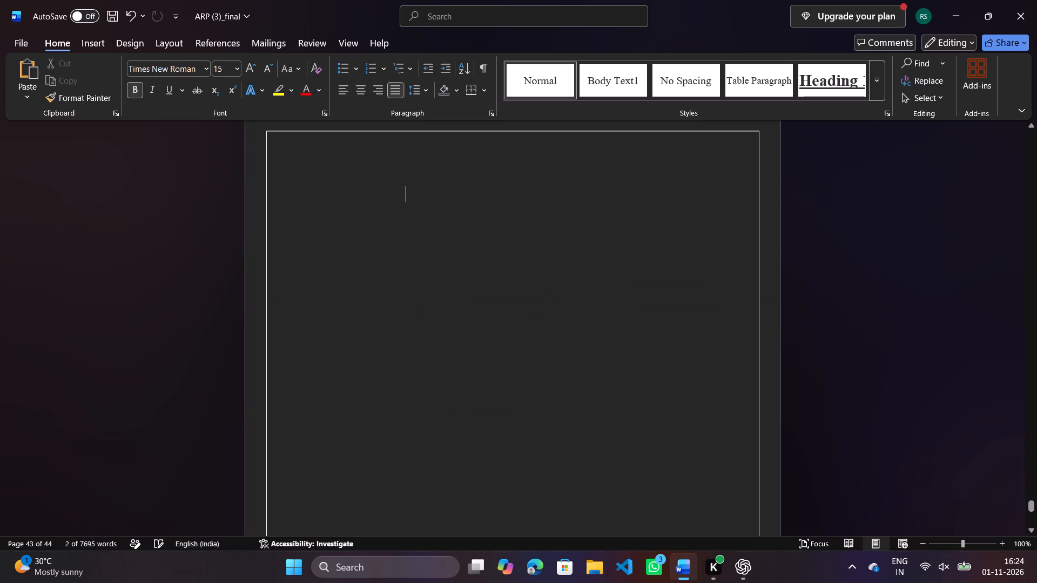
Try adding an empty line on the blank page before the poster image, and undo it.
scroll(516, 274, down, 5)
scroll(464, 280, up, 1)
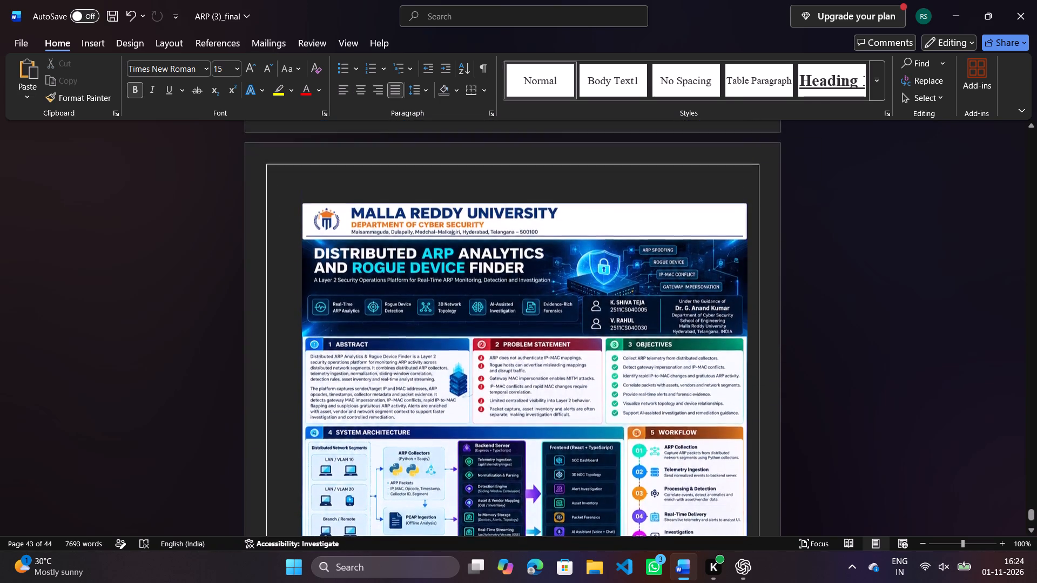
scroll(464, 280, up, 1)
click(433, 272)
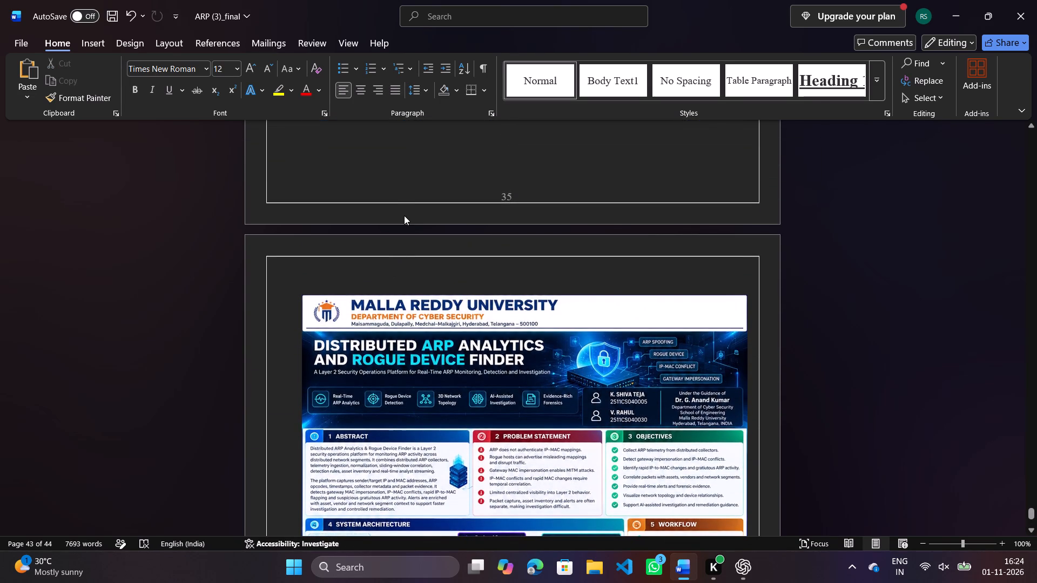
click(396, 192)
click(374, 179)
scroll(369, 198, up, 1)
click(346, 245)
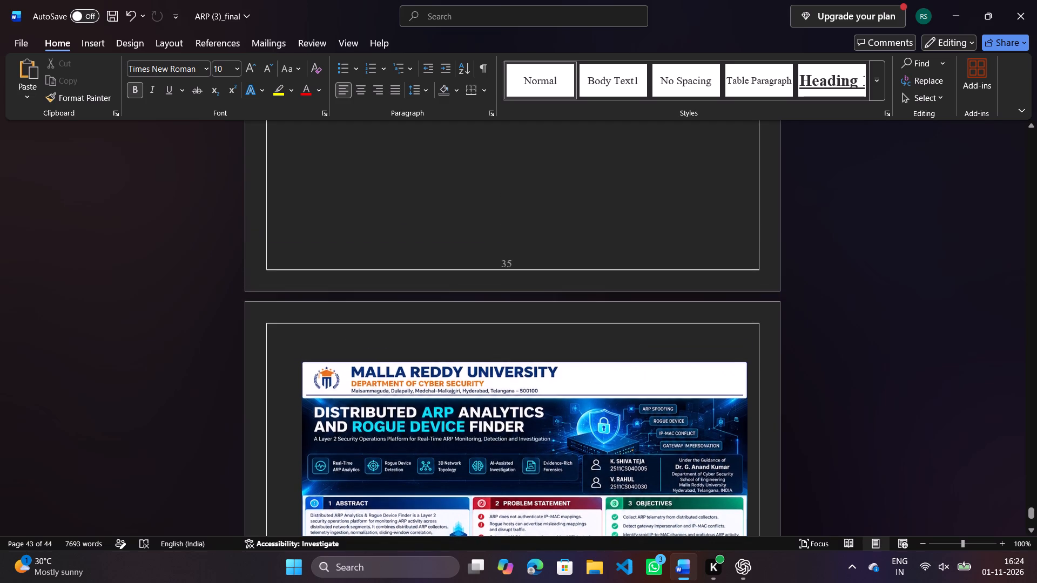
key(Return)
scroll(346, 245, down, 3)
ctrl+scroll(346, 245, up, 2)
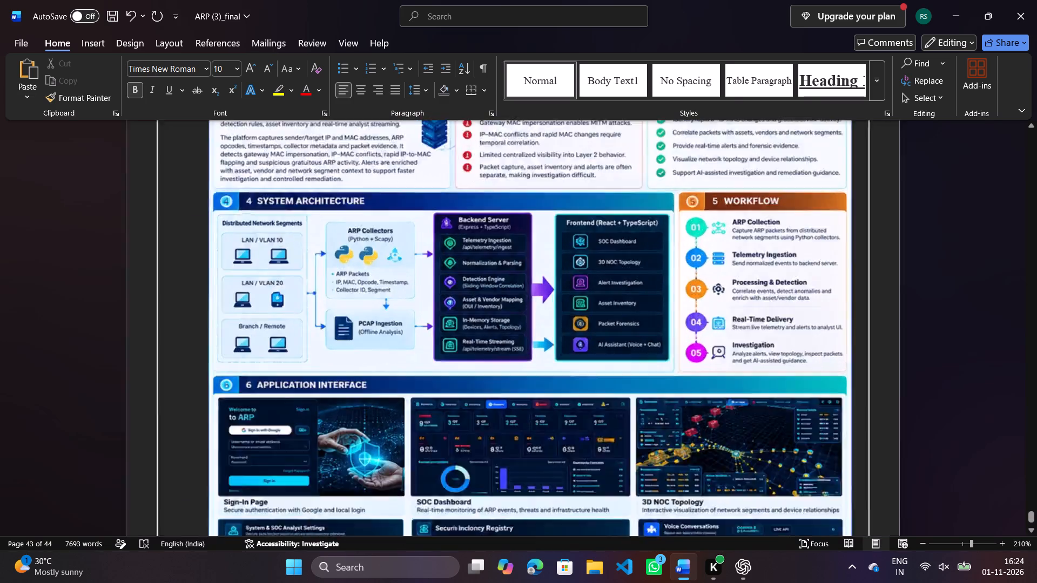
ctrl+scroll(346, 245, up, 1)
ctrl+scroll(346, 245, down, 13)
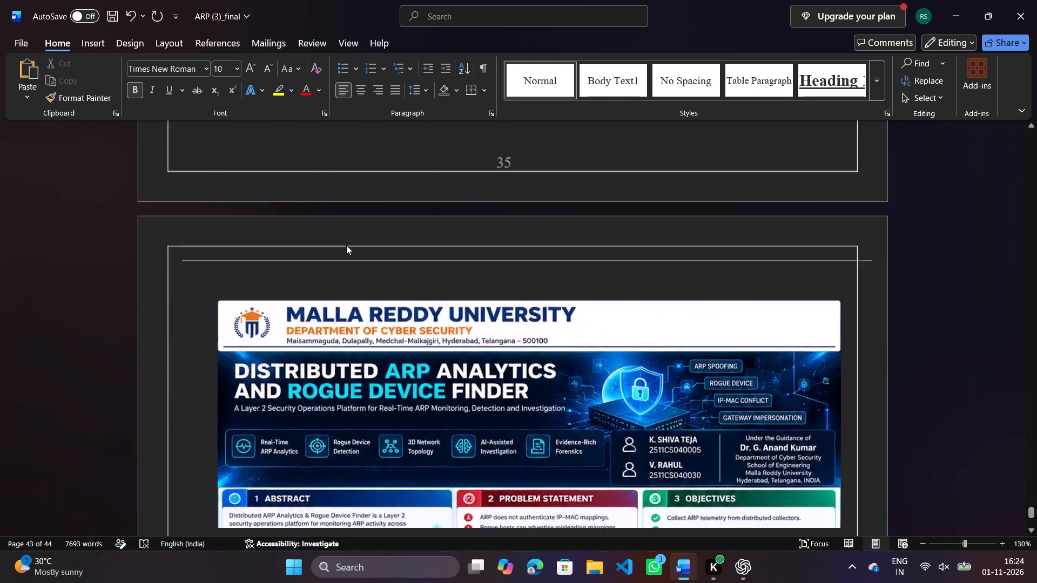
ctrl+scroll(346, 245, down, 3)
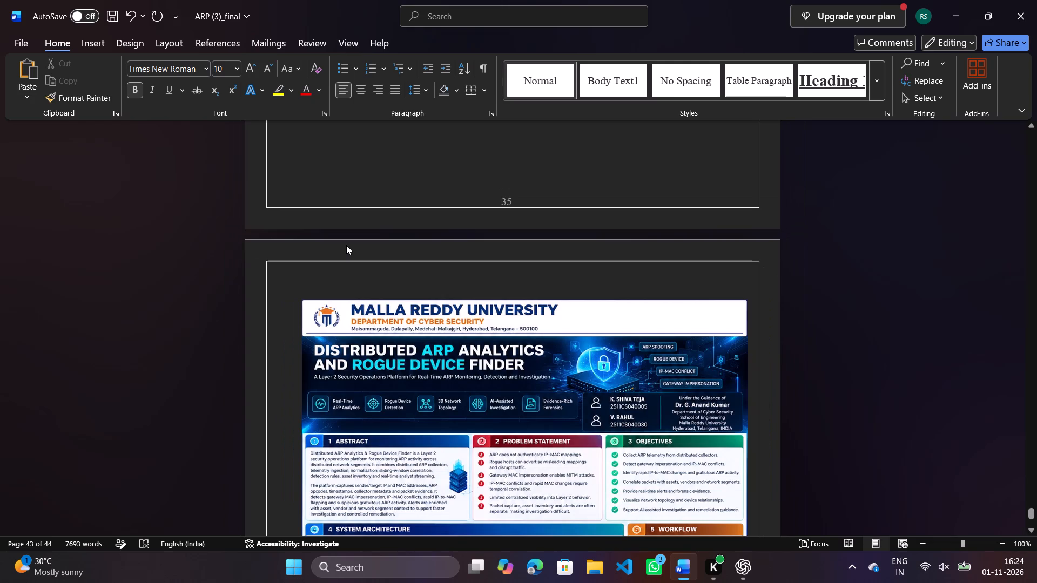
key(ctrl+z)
Delete the empty space on the blank page so the poster image moves up onto the page after the references.
ctrl+scroll(346, 245, up, 1)
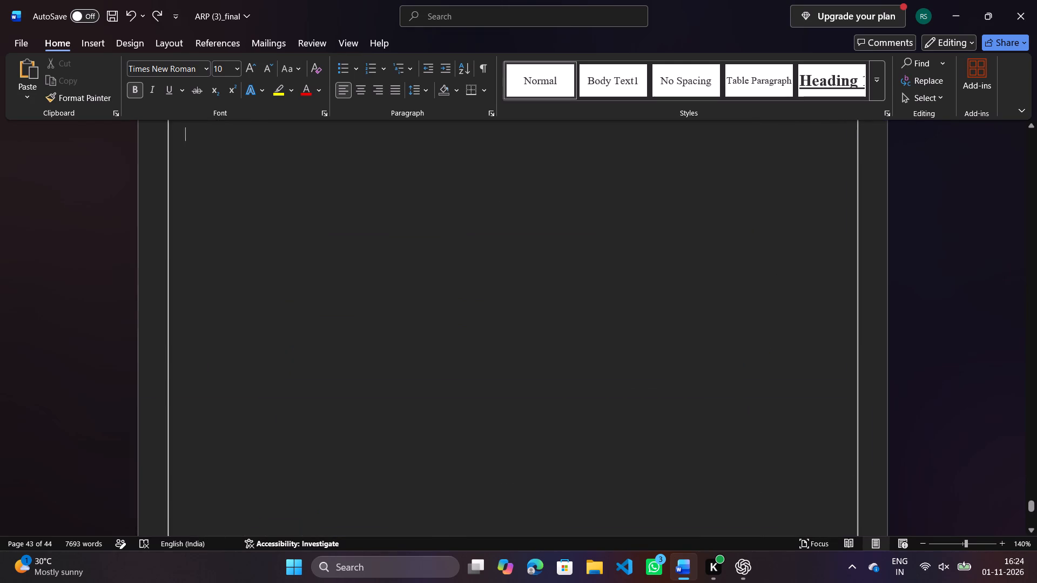
ctrl+scroll(346, 245, down, 8)
scroll(346, 245, up, 1)
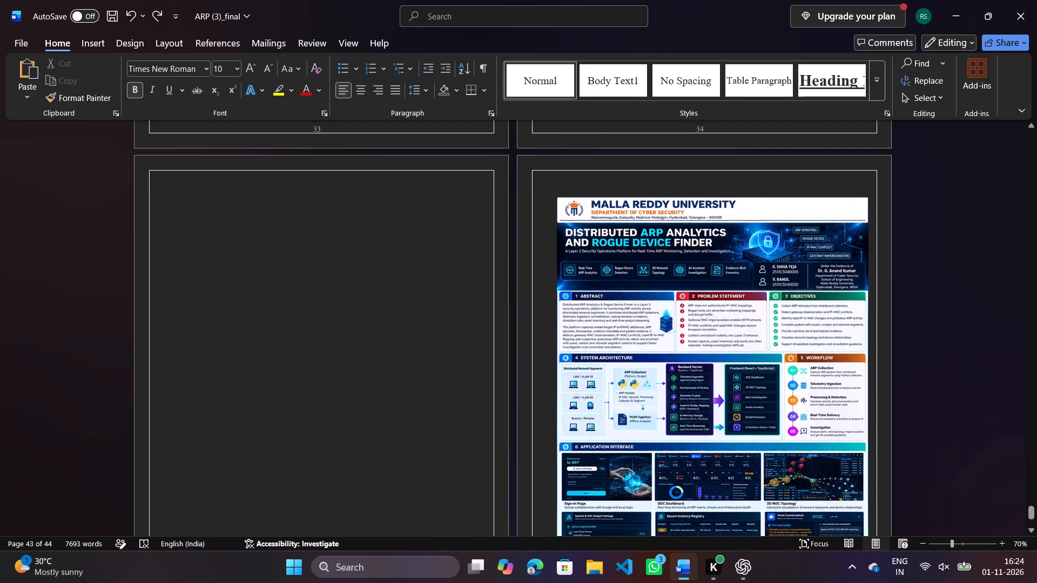
ctrl+scroll(346, 245, up, 2)
scroll(346, 245, up, 1)
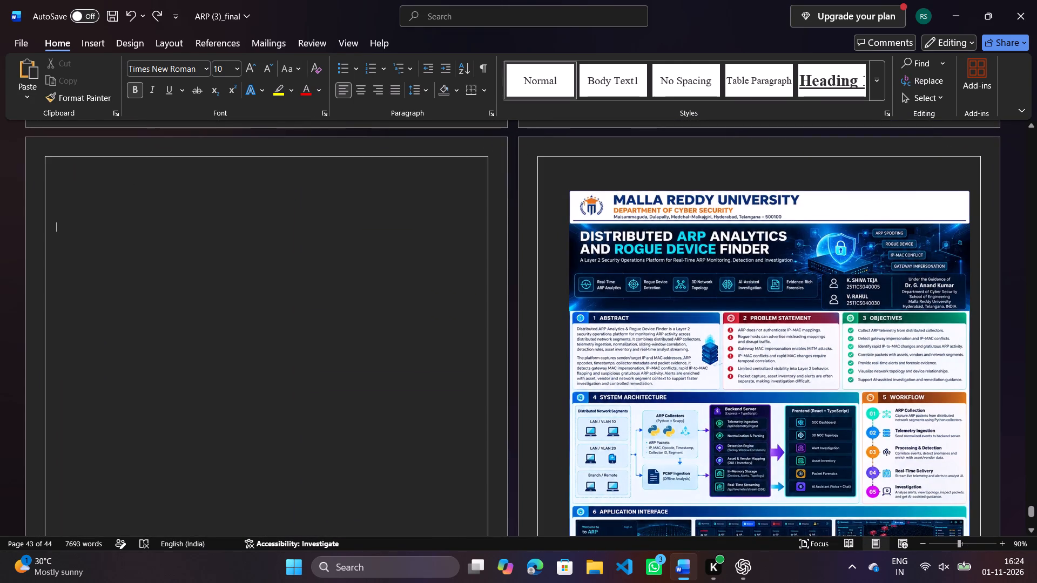
scroll(333, 276, up, 1)
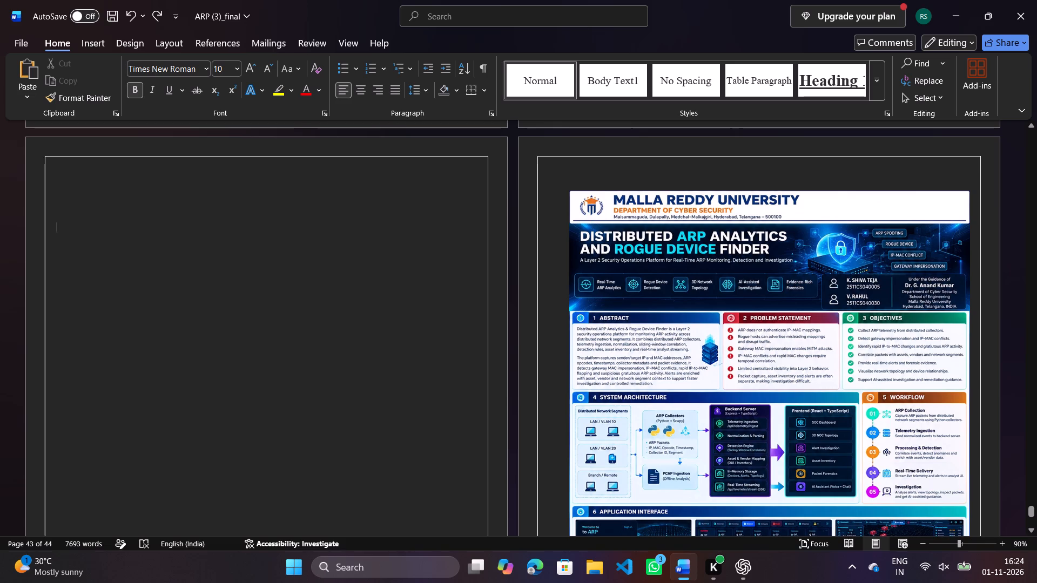
ctrl+scroll(250, 326, up, 6)
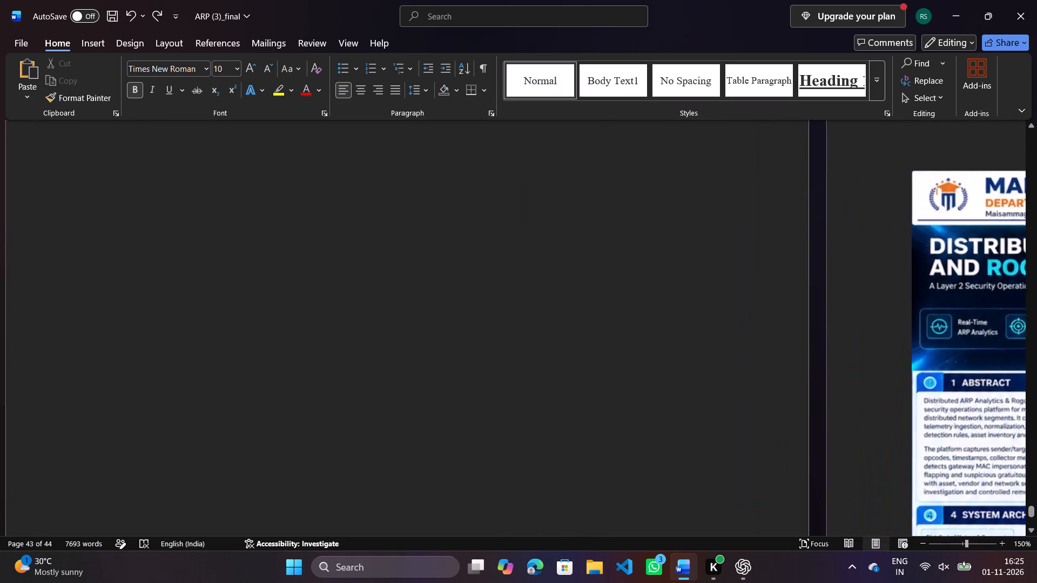
scroll(250, 326, up, 1)
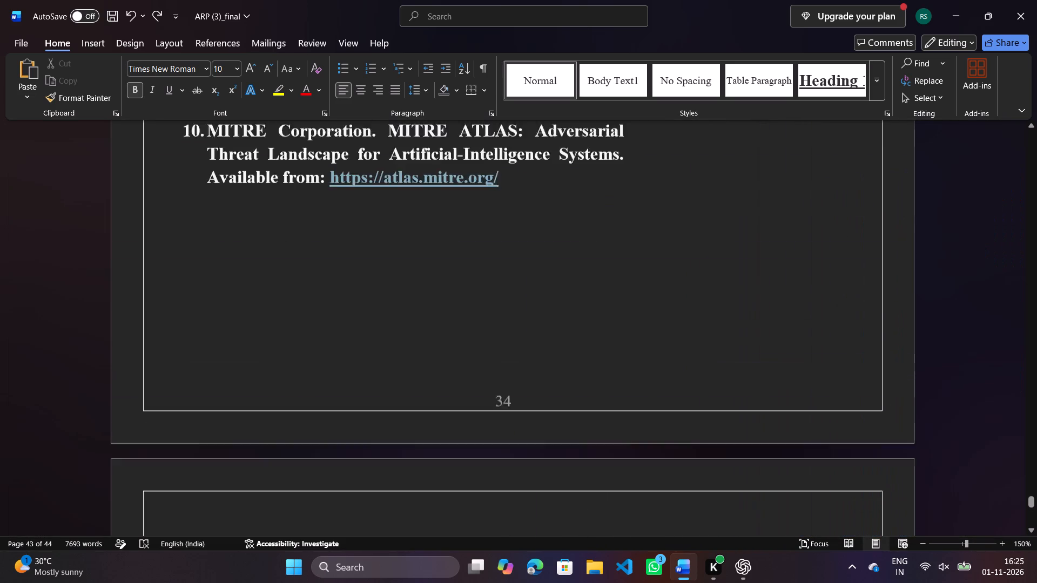
scroll(250, 326, up, 1)
scroll(250, 326, down, 3)
ctrl+scroll(250, 326, down, 3)
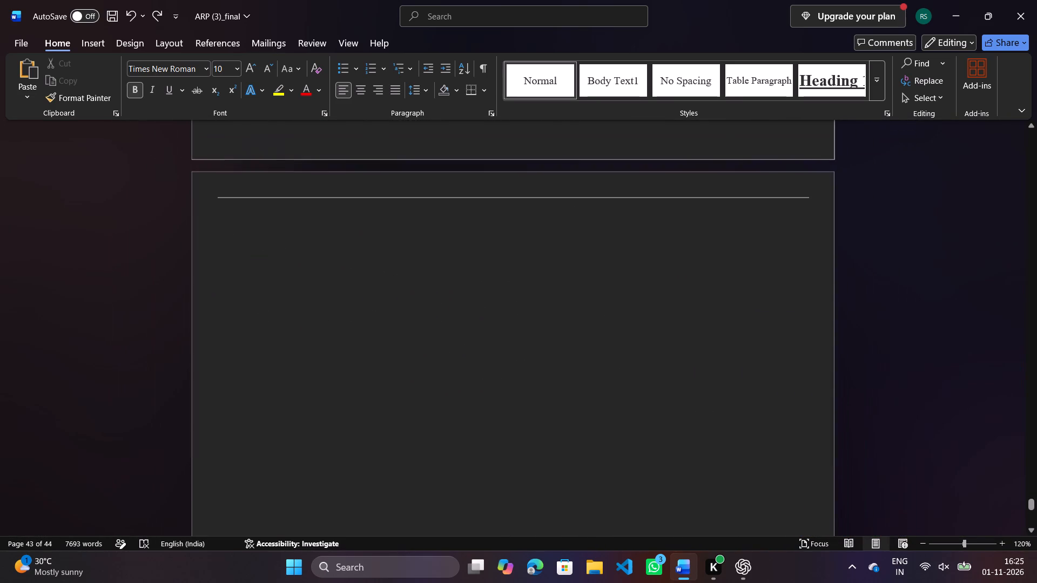
scroll(294, 300, down, 2)
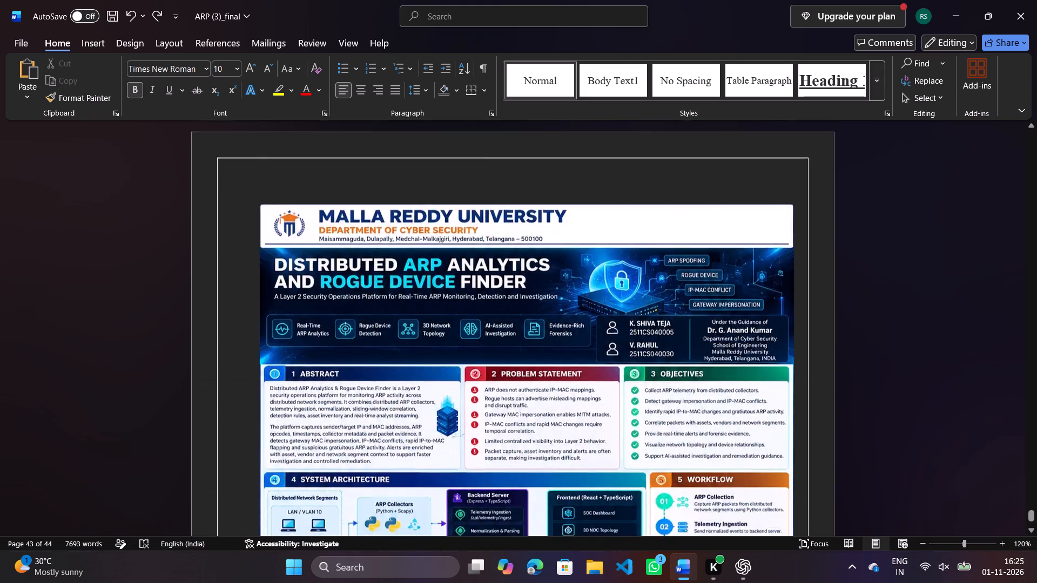
scroll(294, 300, down, 1)
scroll(294, 300, up, 6)
scroll(294, 300, down, 1)
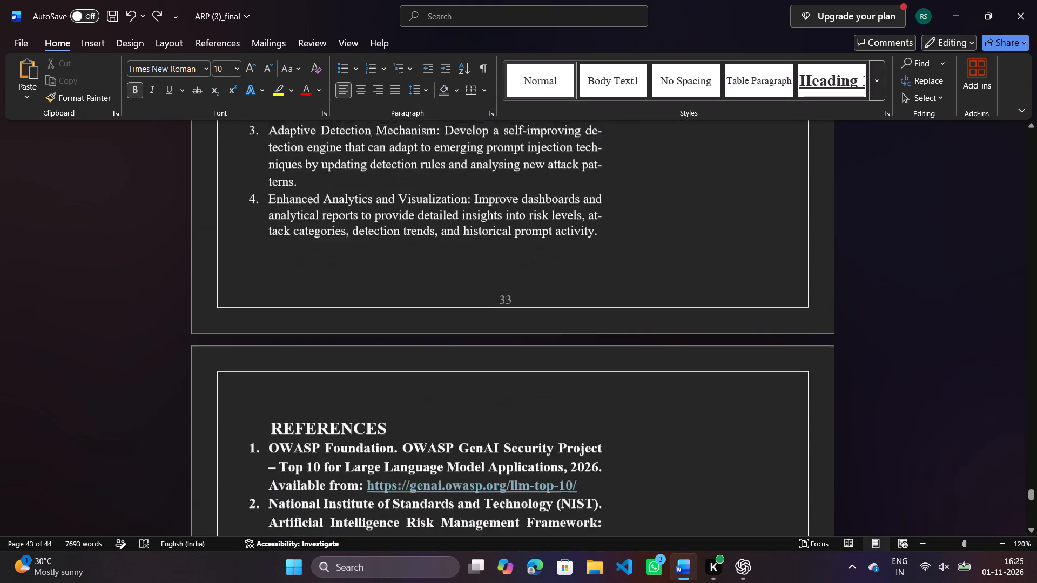
scroll(294, 300, down, 3)
click(326, 340)
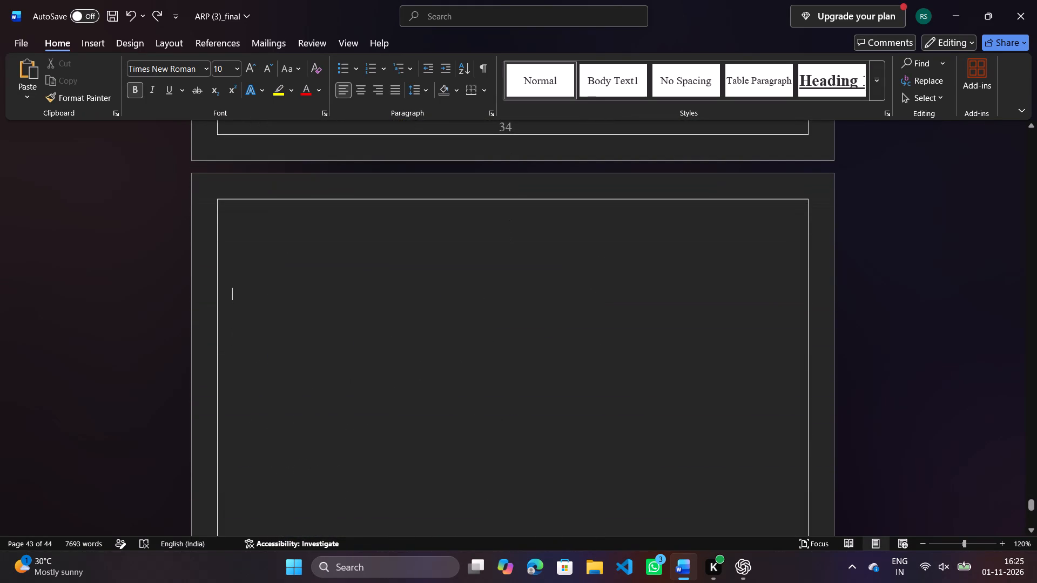
key(Delete)
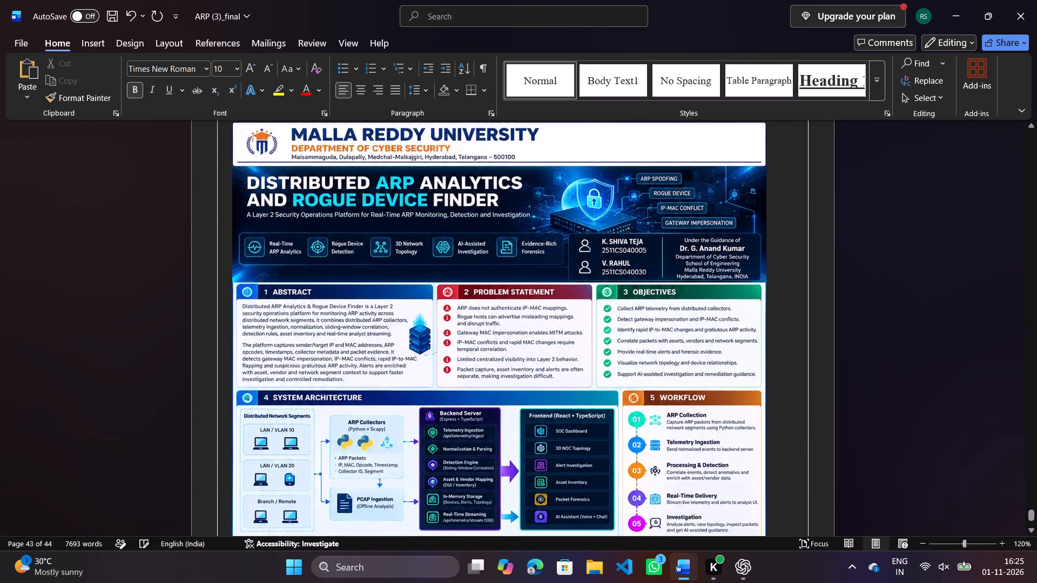
Paste the POSTER PRESENTATION heading above the poster image.
scroll(326, 340, up, 1)
scroll(326, 340, right, 1)
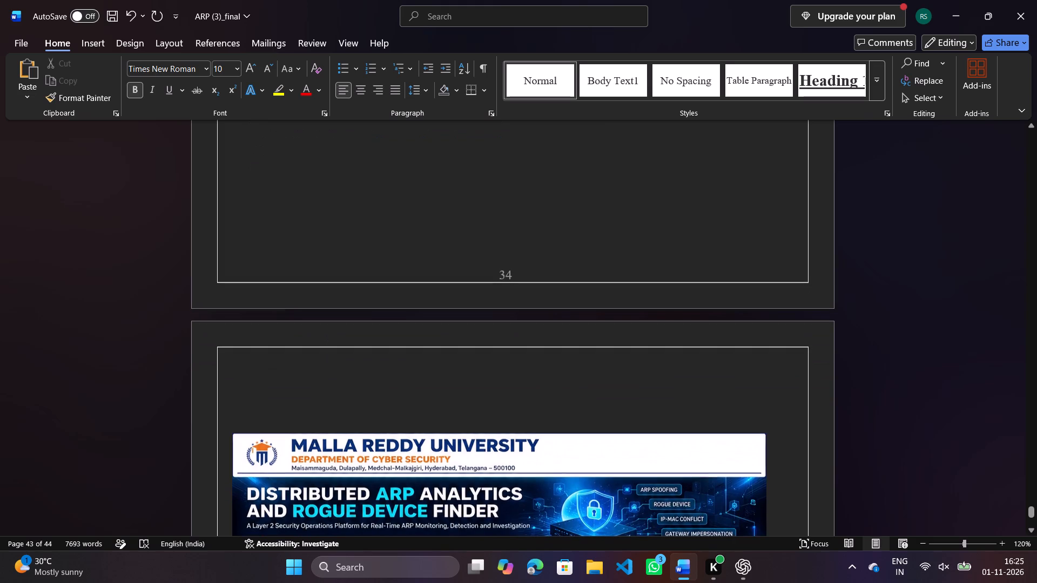
click(328, 391)
key(ctrl+v)
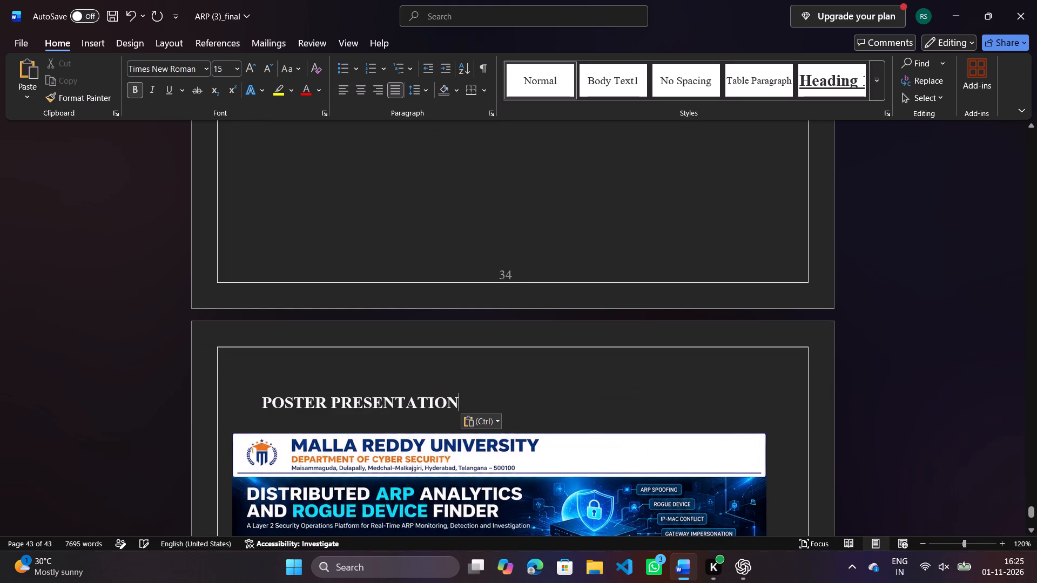
Check the layout of the poster page with its heading and the references page before it.
scroll(407, 387, up, 1)
scroll(407, 387, down, 1)
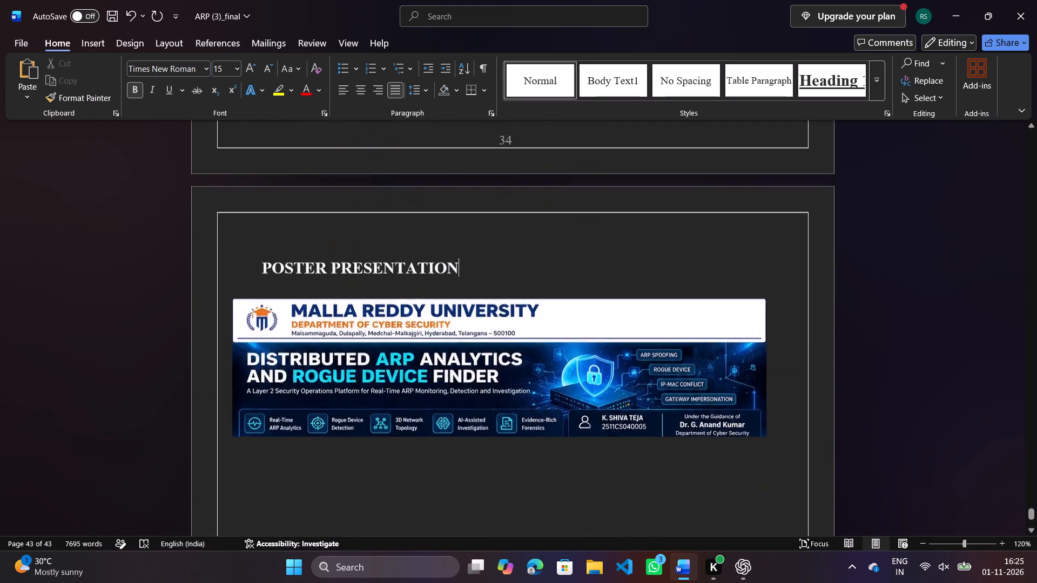
scroll(407, 387, down, 3)
scroll(407, 387, up, 2)
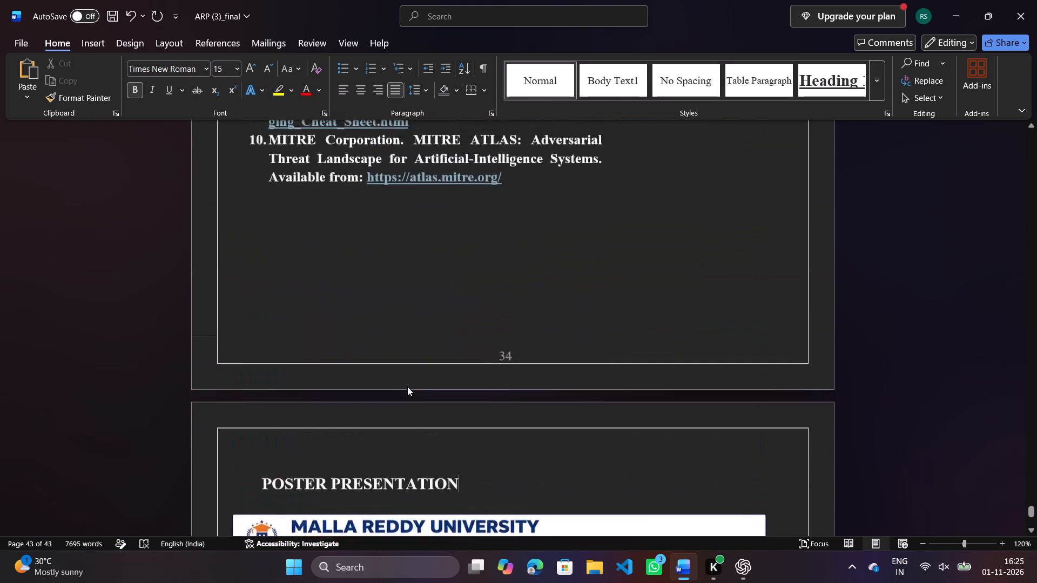
scroll(407, 387, up, 2)
scroll(407, 387, down, 5)
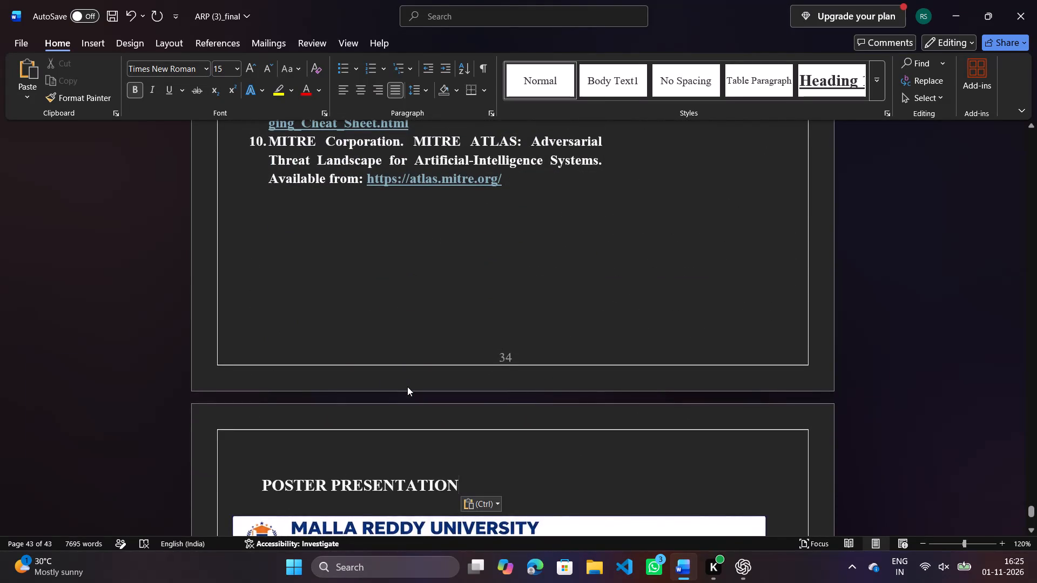
scroll(407, 387, down, 6)
Skim the report backwards from the references through the results, test cases and architecture sections to review their content and layout.
scroll(407, 387, up, 5)
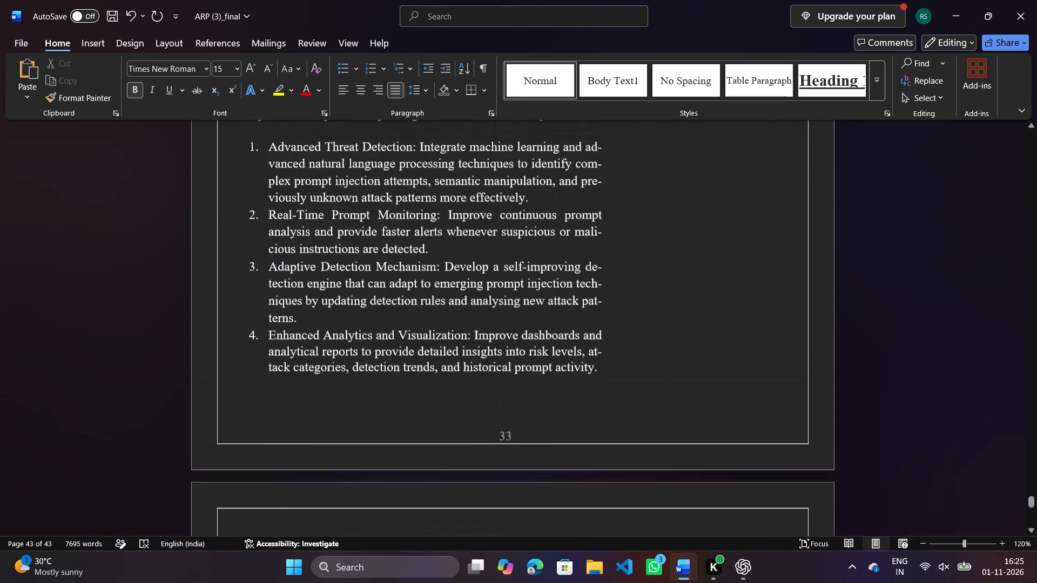
scroll(407, 387, up, 5)
scroll(407, 387, down, 3)
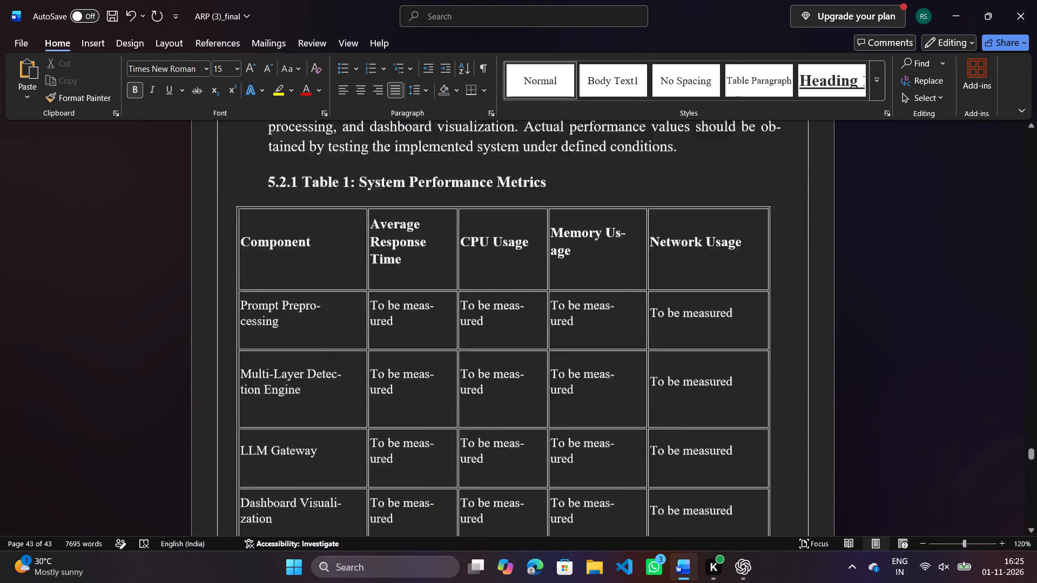
scroll(407, 387, down, 7)
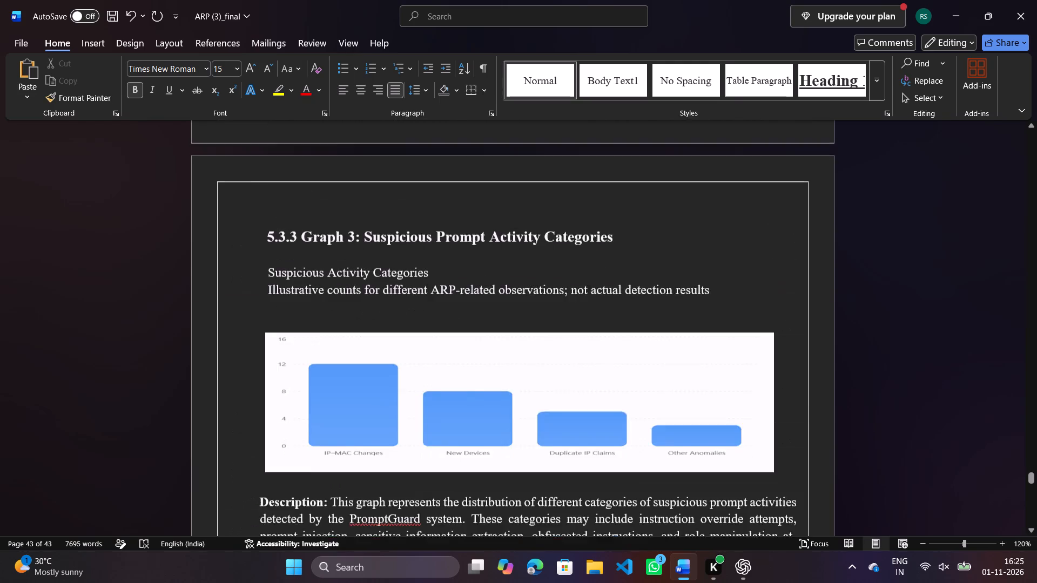
scroll(407, 387, down, 2)
scroll(407, 387, up, 4)
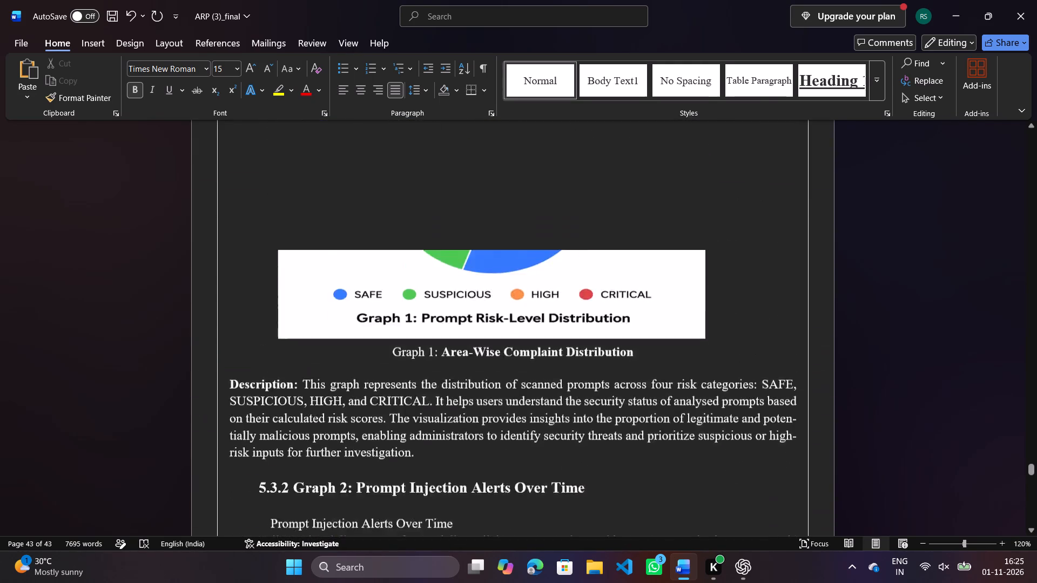
scroll(407, 387, up, 5)
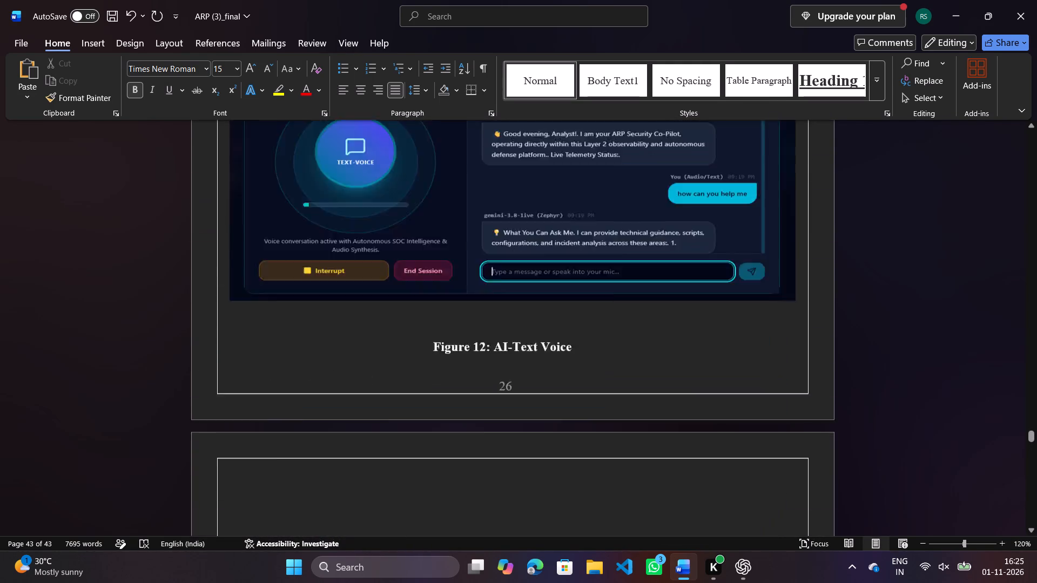
scroll(407, 387, up, 4)
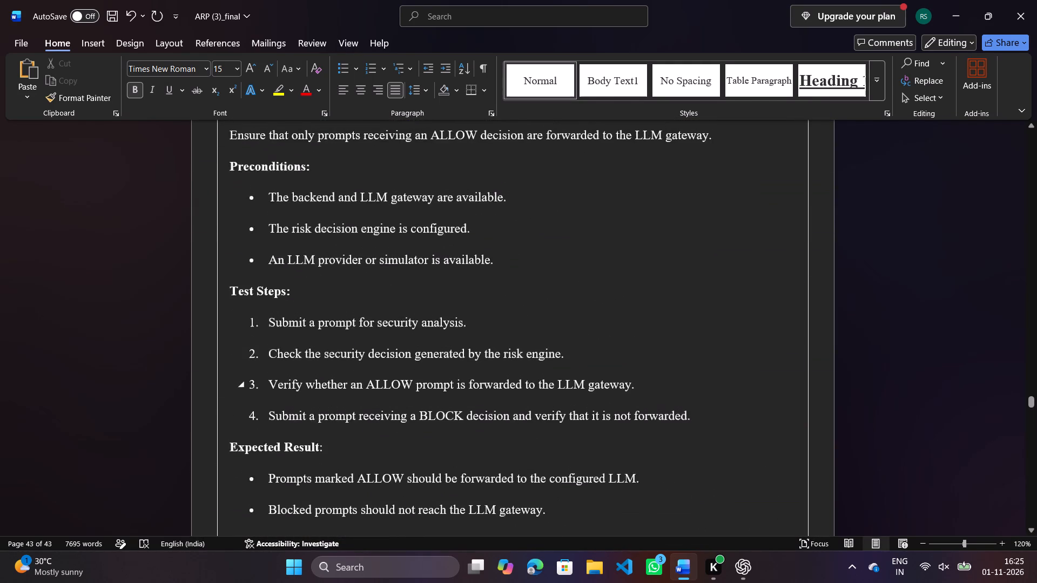
scroll(407, 387, up, 6)
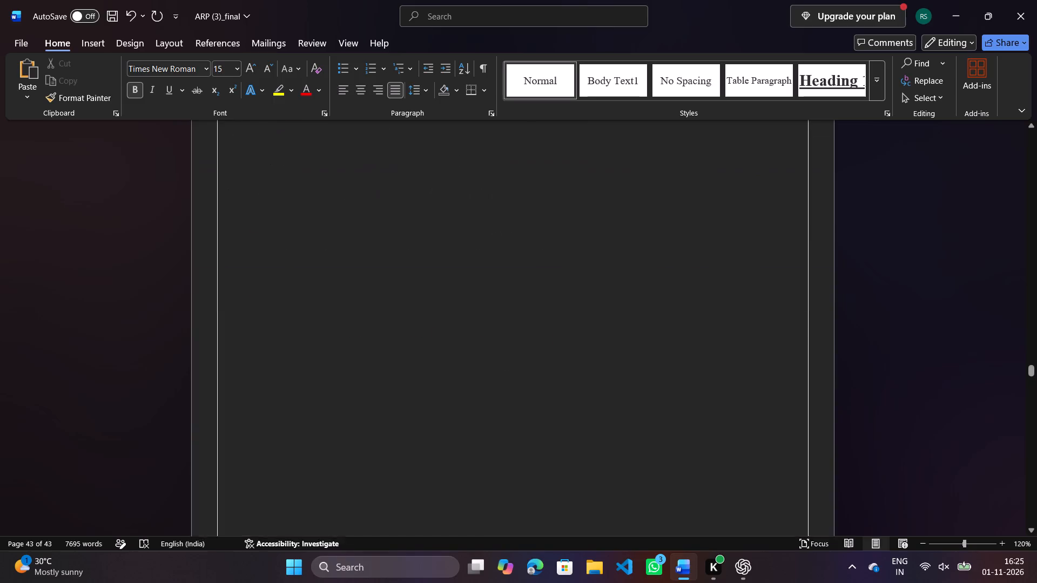
scroll(407, 387, up, 5)
scroll(407, 387, down, 1)
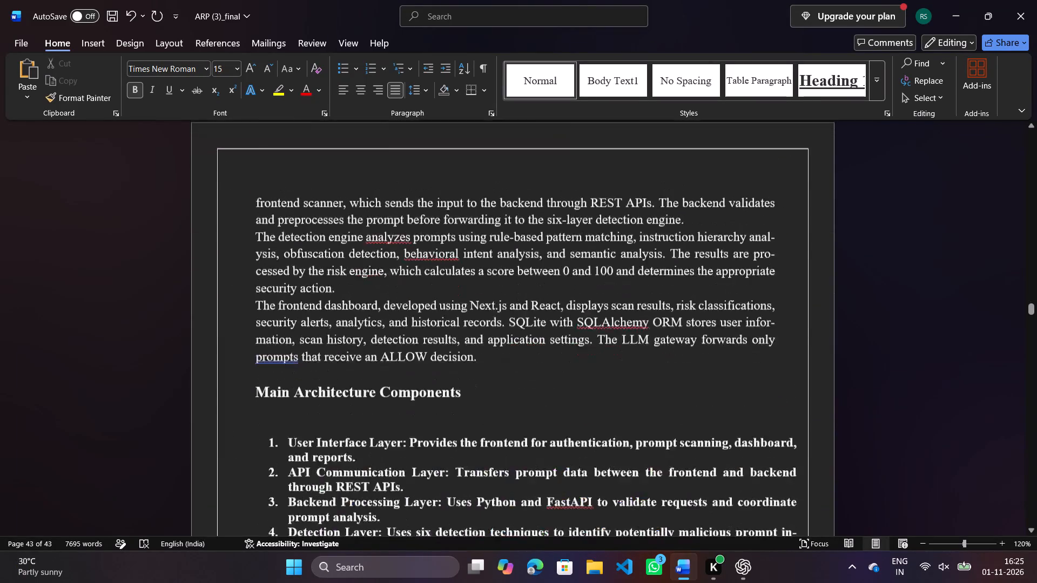
scroll(407, 387, down, 1)
scroll(407, 387, up, 14)
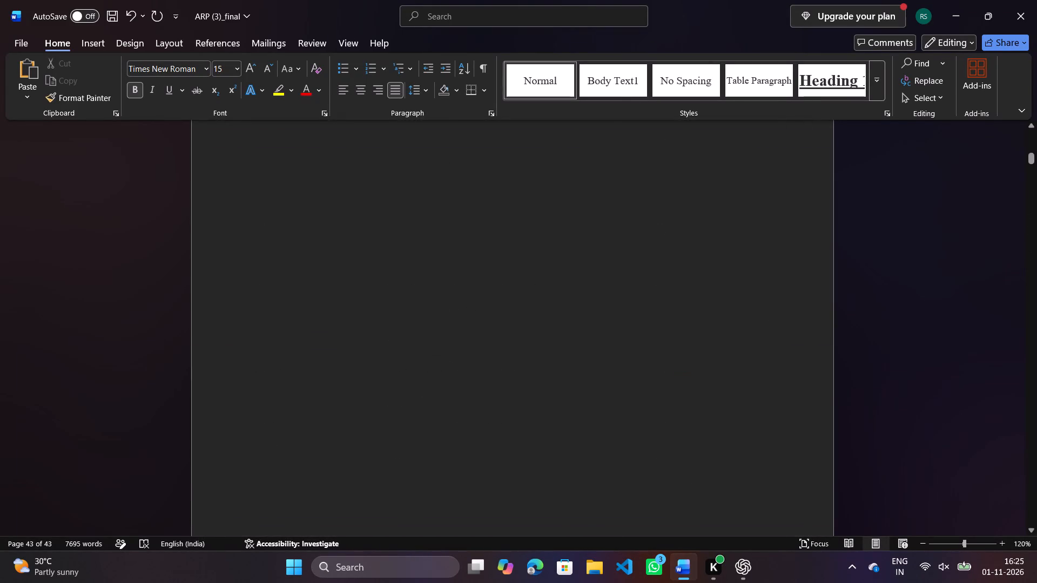
Examine the table of contents, especially the page numbers listed from Chapter 5 through Poster Presentation.
scroll(407, 387, down, 3)
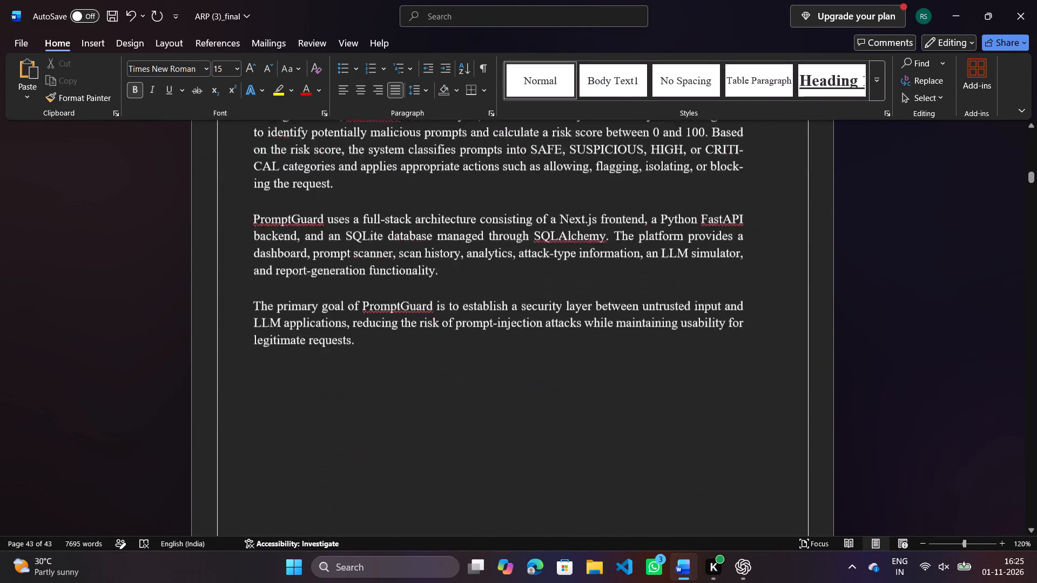
scroll(407, 387, down, 3)
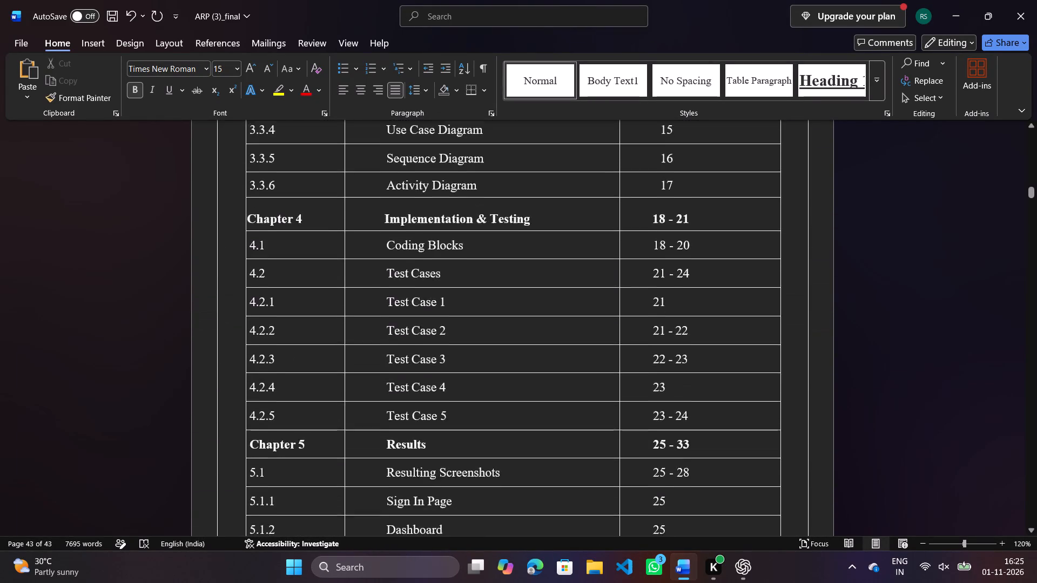
scroll(407, 387, down, 4)
scroll(407, 387, up, 1)
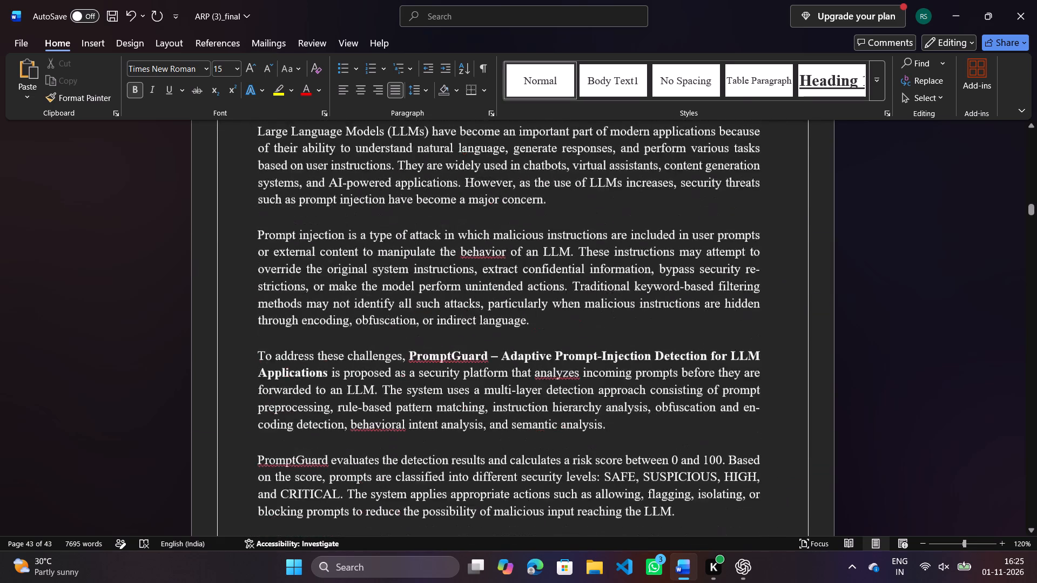
scroll(407, 387, up, 3)
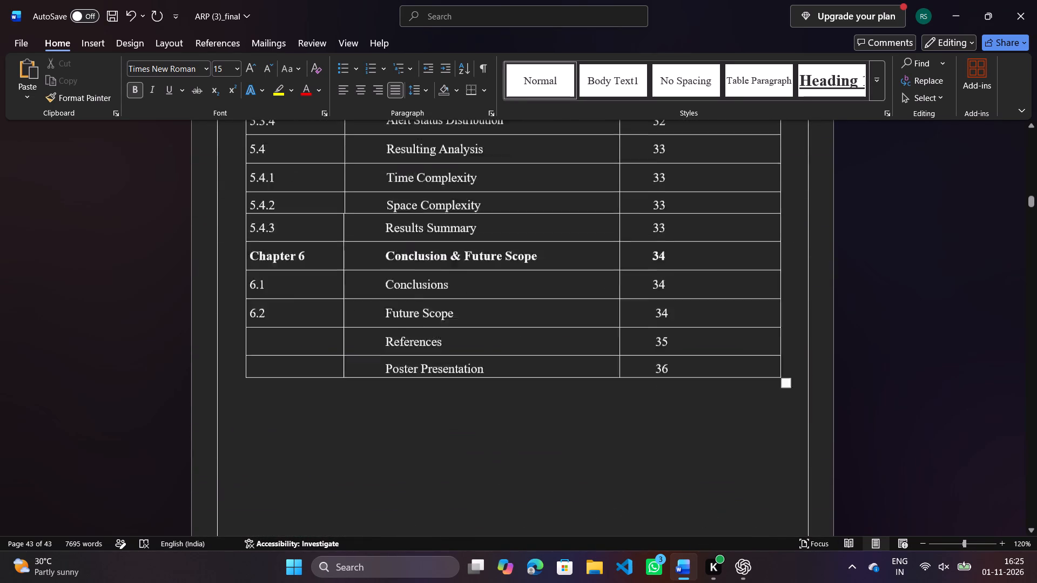
scroll(407, 387, up, 2)
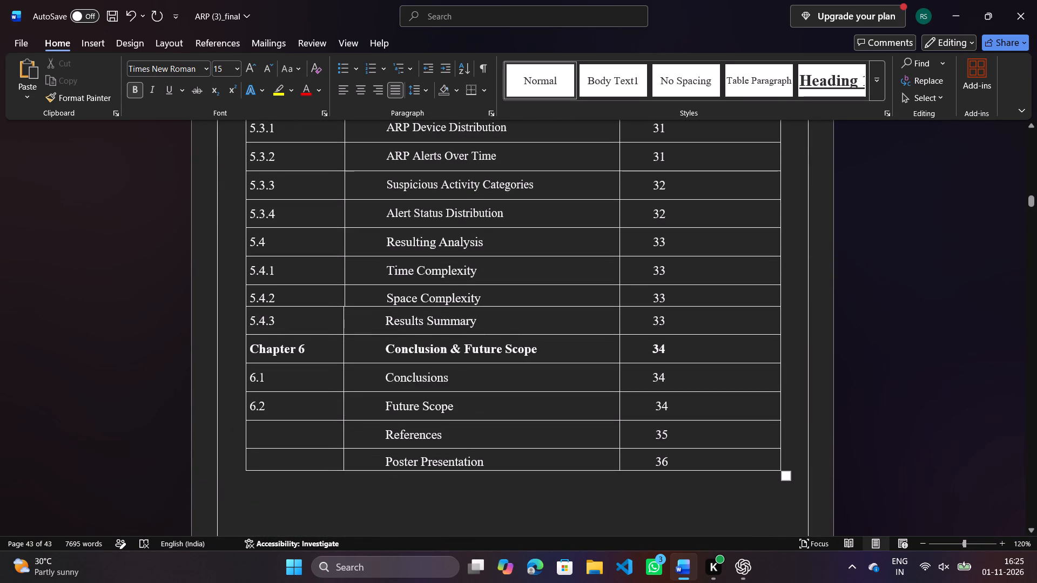
Check the actual page numbers of the poster and references pages at the end of the report.
scroll(407, 387, down, 17)
scroll(407, 387, down, 20)
scroll(407, 387, down, 15)
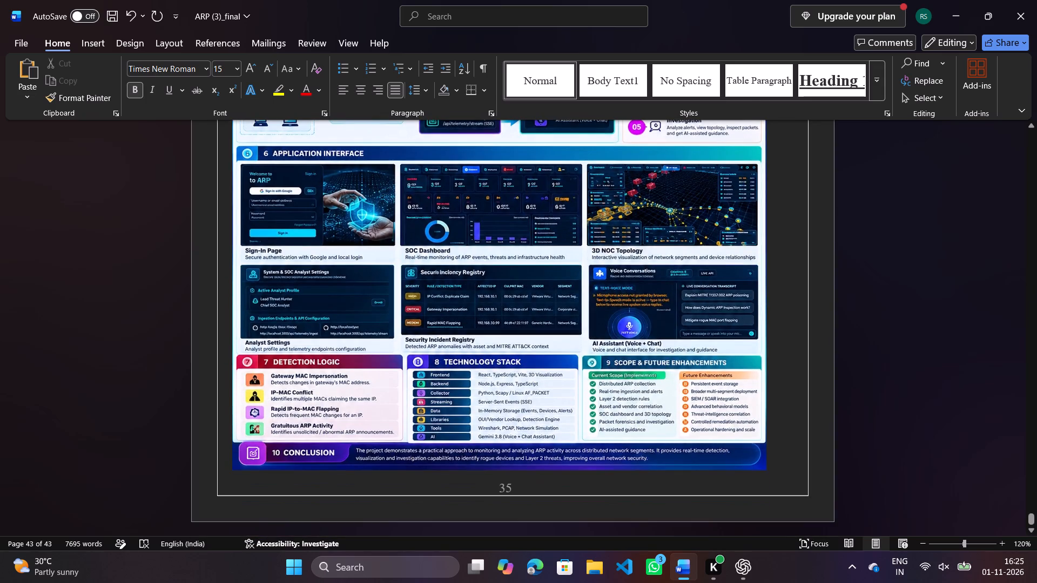
scroll(407, 387, down, 3)
scroll(407, 387, up, 3)
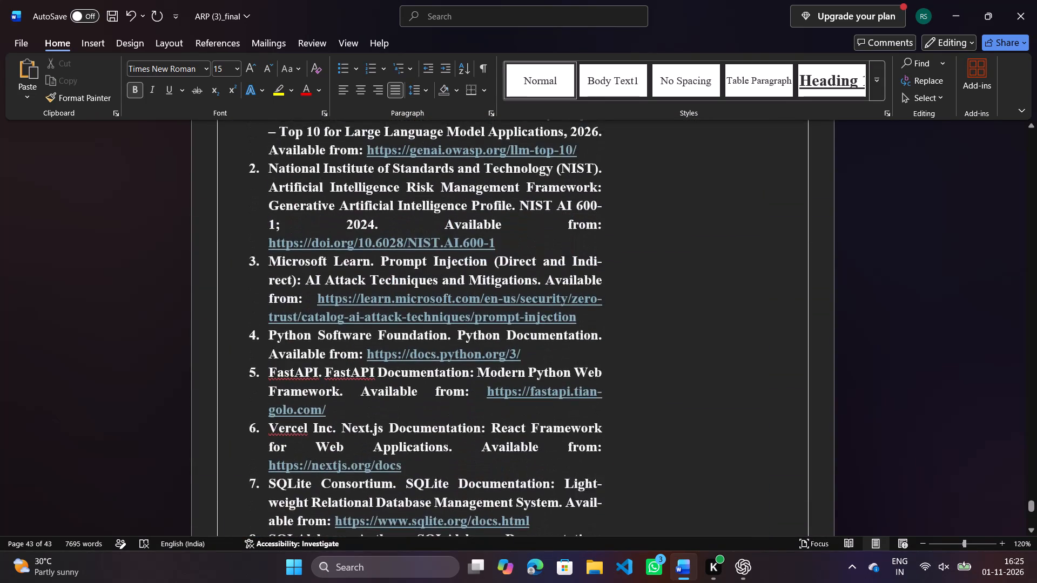
scroll(407, 387, up, 2)
scroll(407, 387, down, 2)
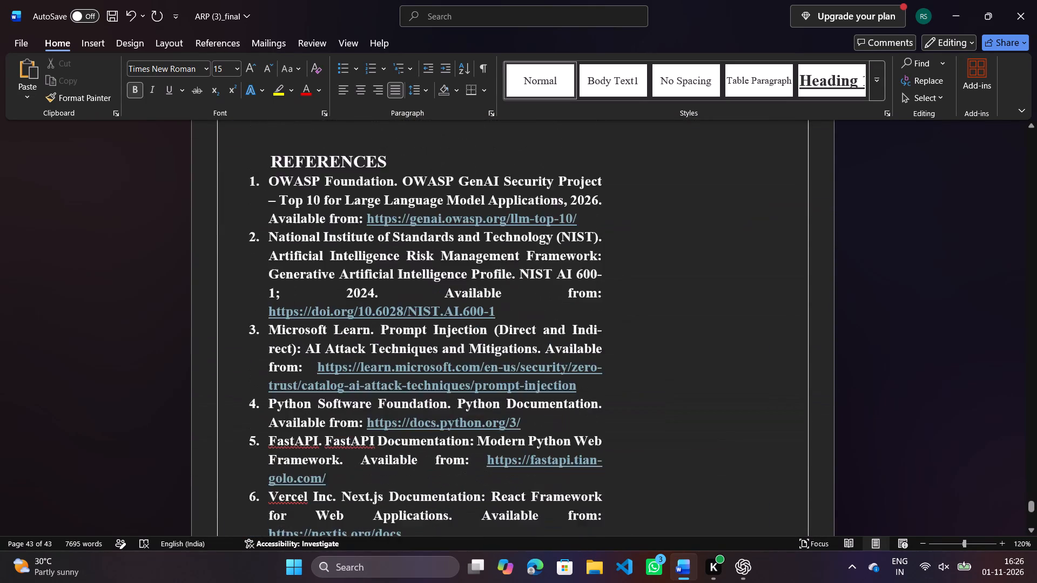
scroll(407, 387, down, 1)
scroll(407, 387, up, 20)
scroll(407, 387, up, 20)
scroll(407, 387, up, 8)
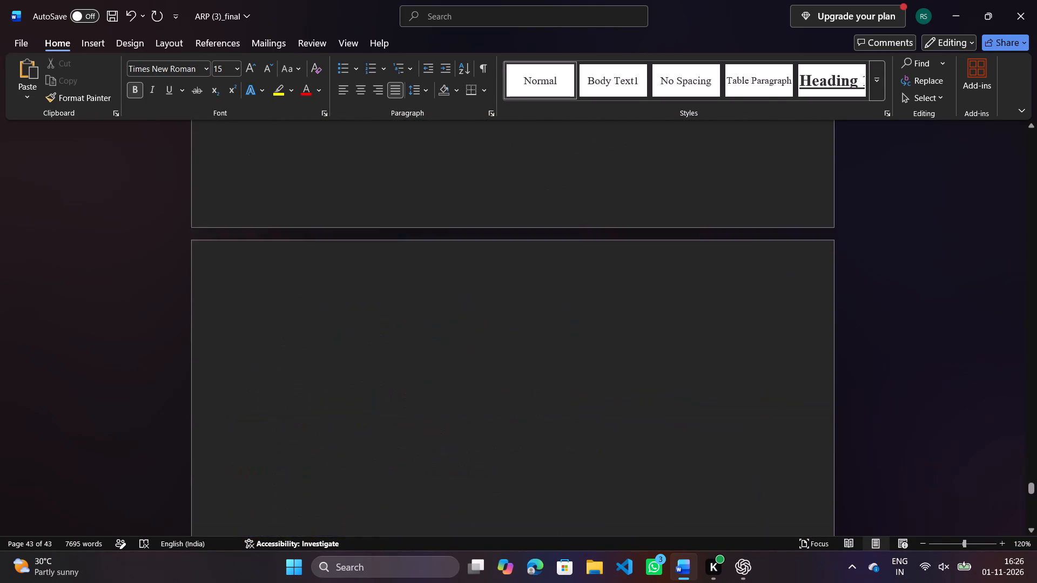
scroll(407, 387, up, 20)
scroll(407, 387, up, 15)
scroll(407, 387, up, 10)
scroll(407, 387, down, 1)
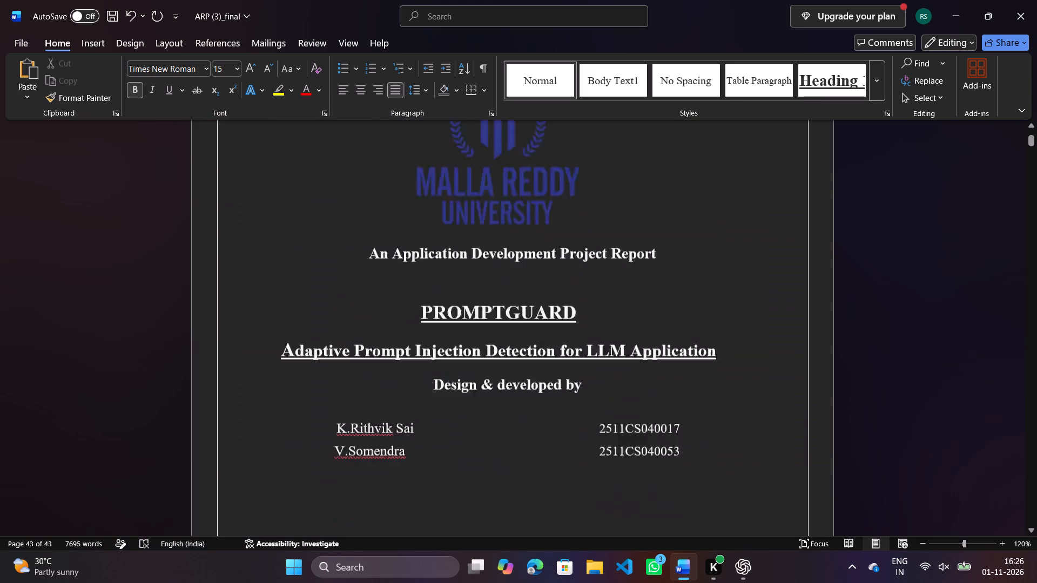
scroll(407, 387, down, 5)
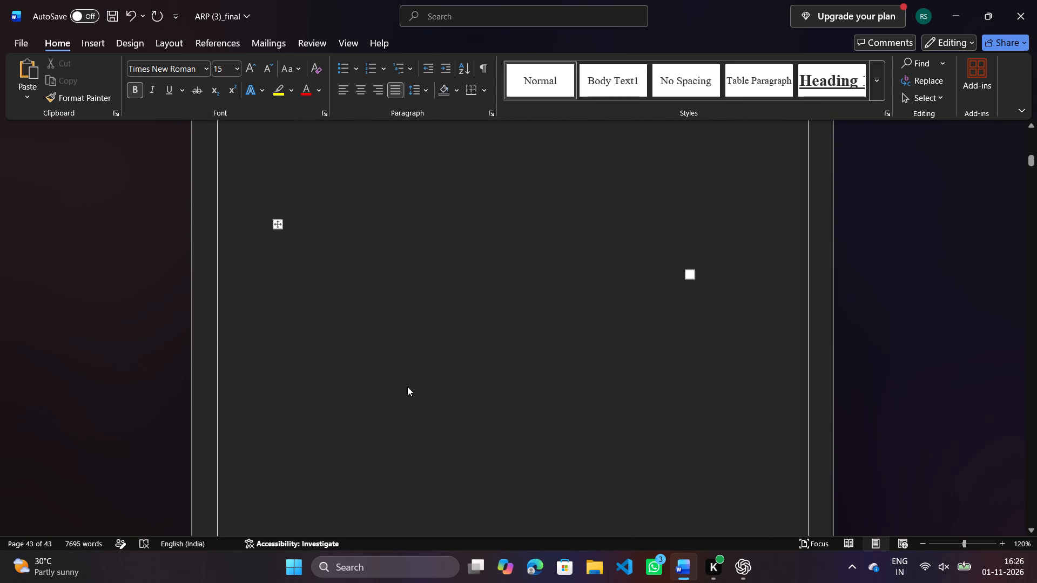
scroll(407, 387, down, 6)
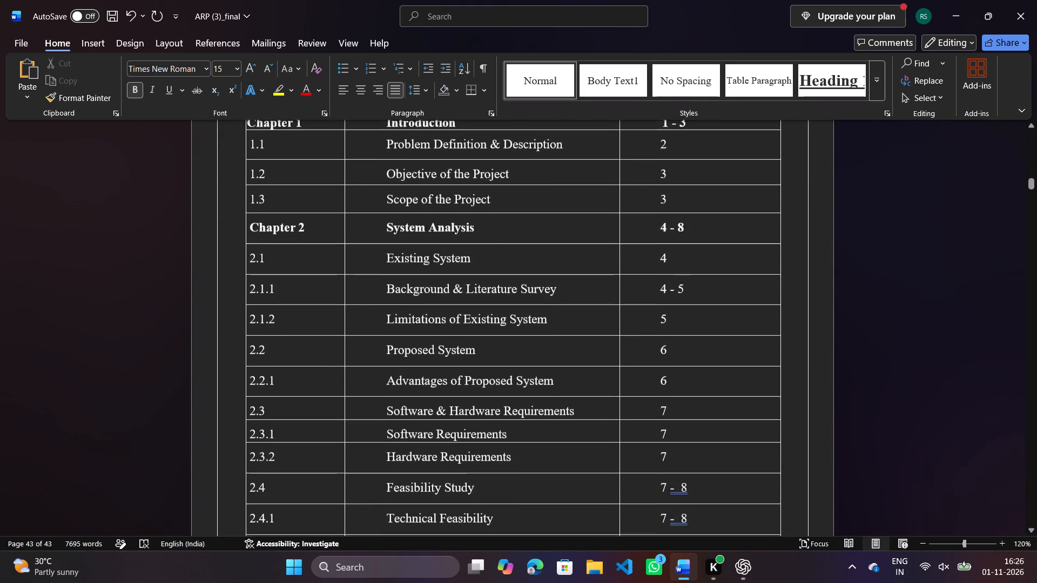
scroll(407, 387, down, 4)
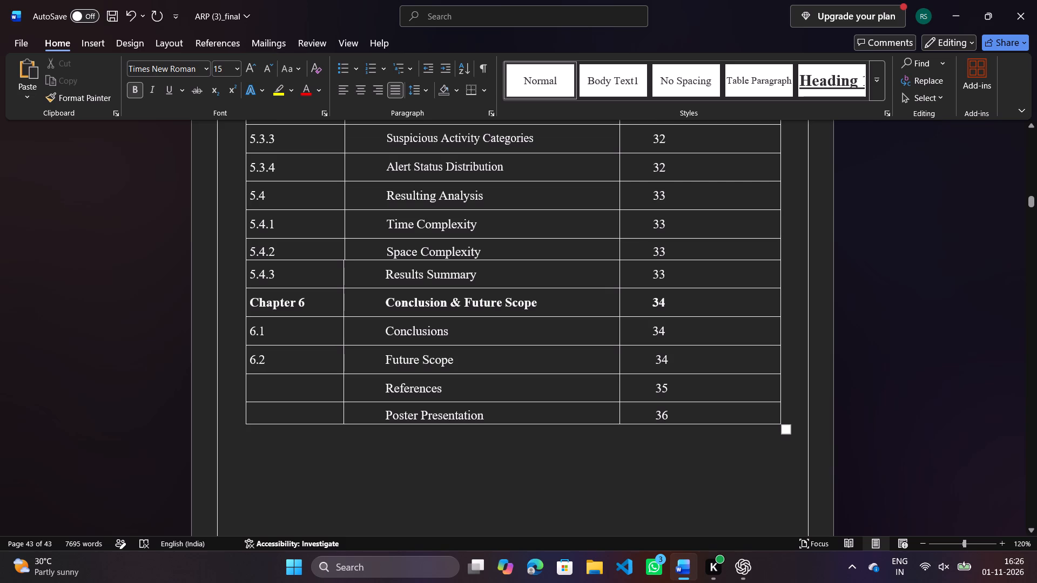
Update the table of contents page numbers to 35 for Poster Presentation and 34 for References.
click(676, 411)
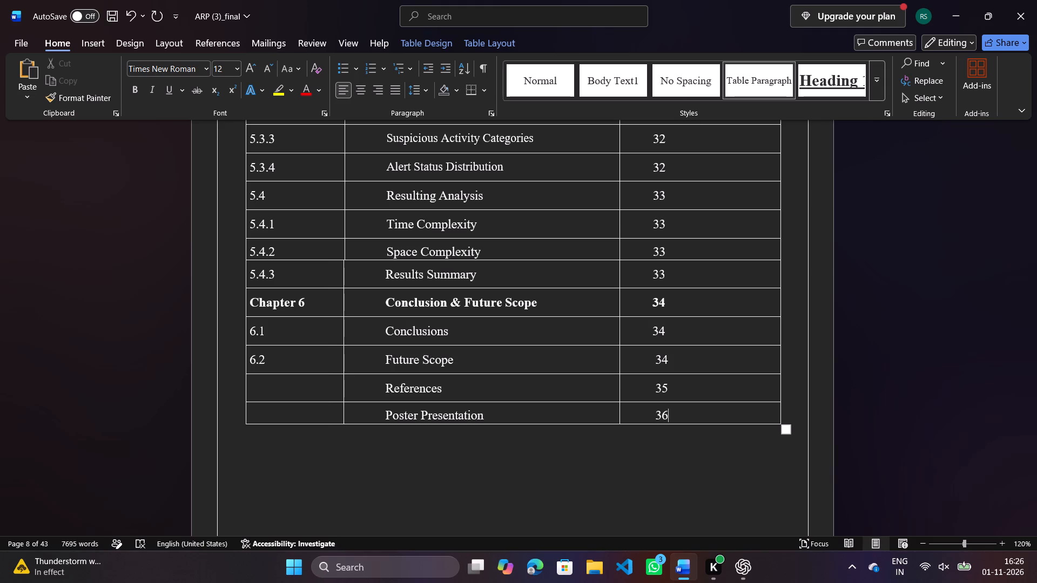
key(BackSpace)
key(5)
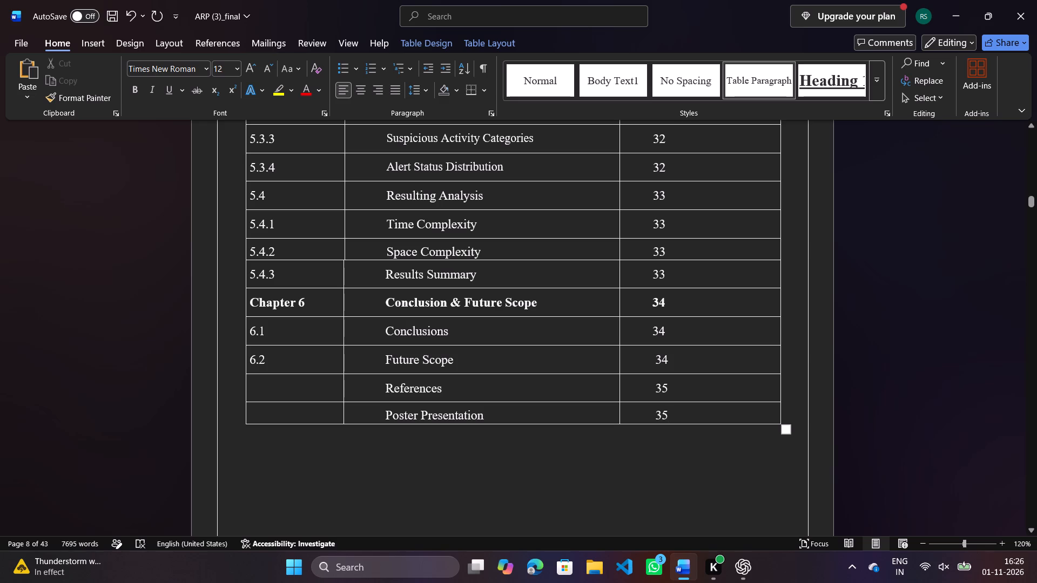
click(671, 386)
key(BackSpace)
key(4)
Check the actual page numbers of the References, Chapter 6 and section 5.4 pages near the end of the report.
scroll(671, 386, down, 20)
scroll(671, 386, down, 10)
scroll(671, 386, down, 16)
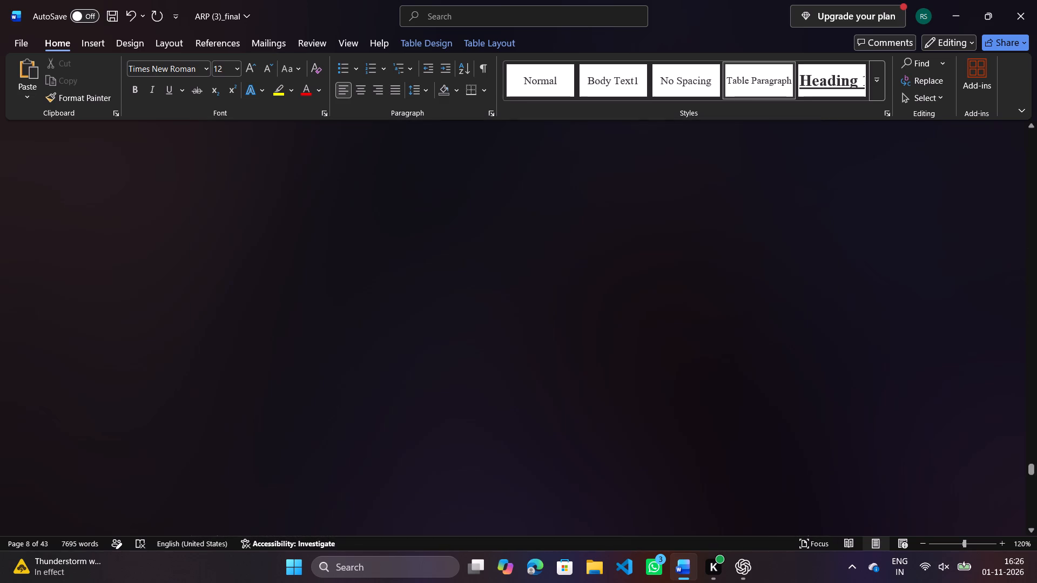
scroll(671, 386, down, 9)
scroll(671, 386, up, 4)
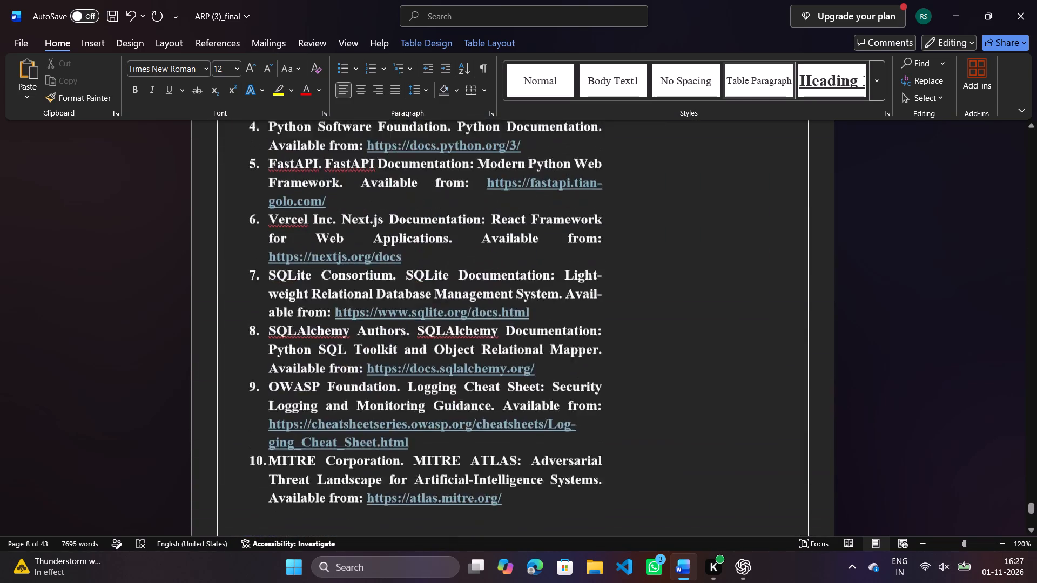
scroll(671, 386, up, 3)
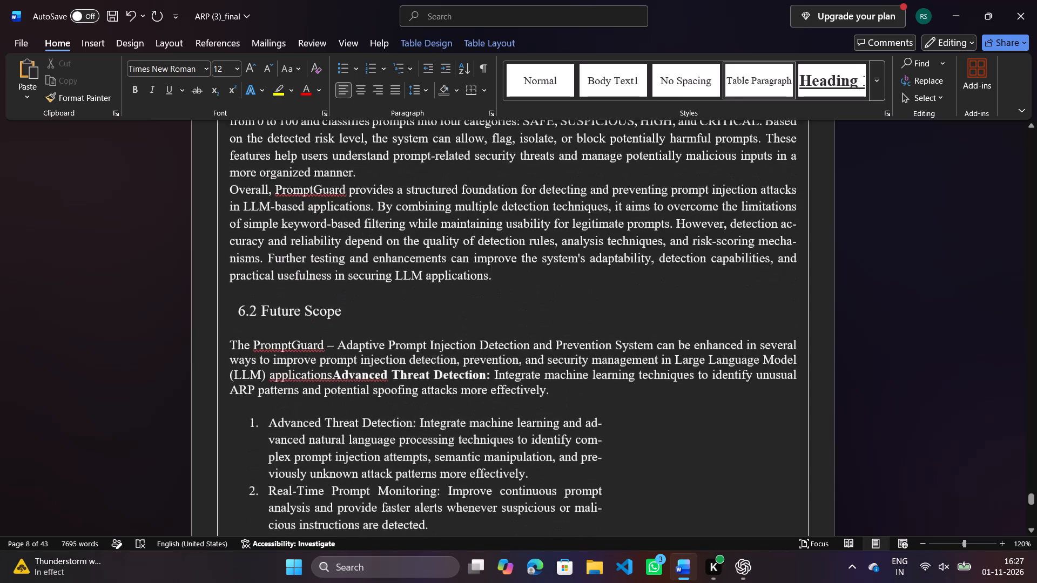
scroll(671, 386, up, 3)
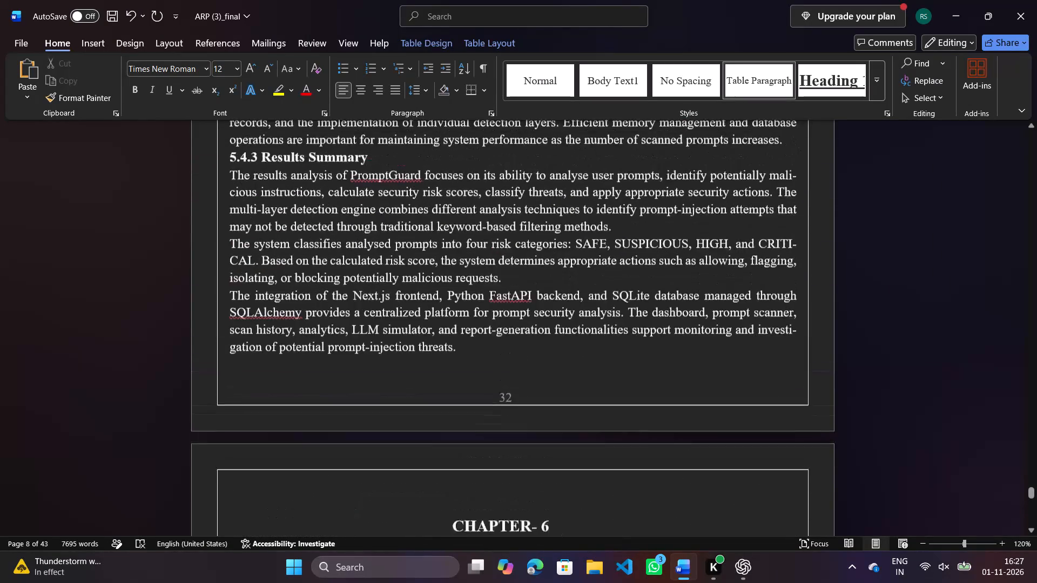
scroll(671, 386, up, 3)
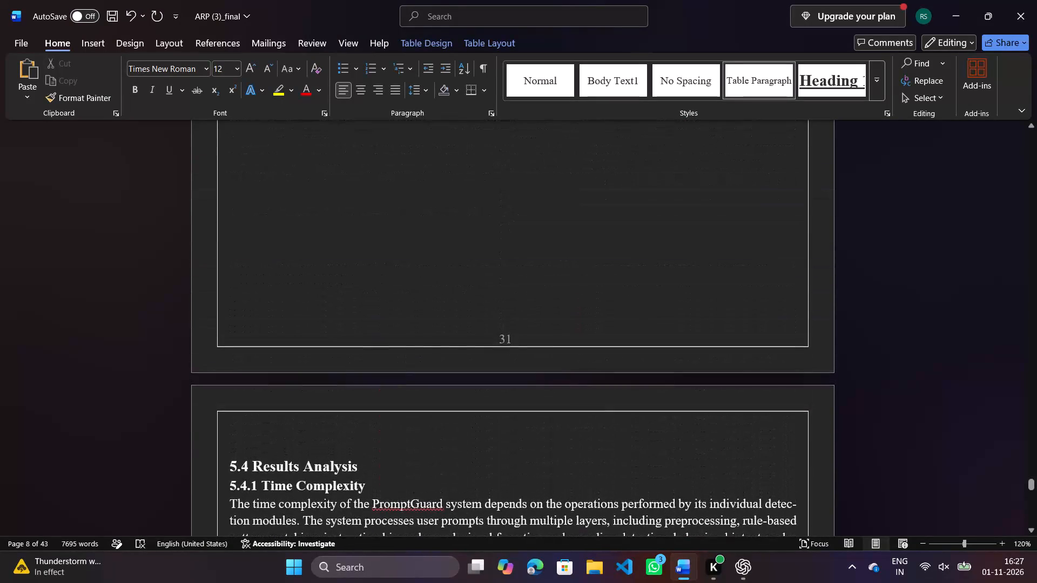
scroll(671, 386, up, 20)
scroll(671, 386, up, 20)
scroll(671, 386, up, 19)
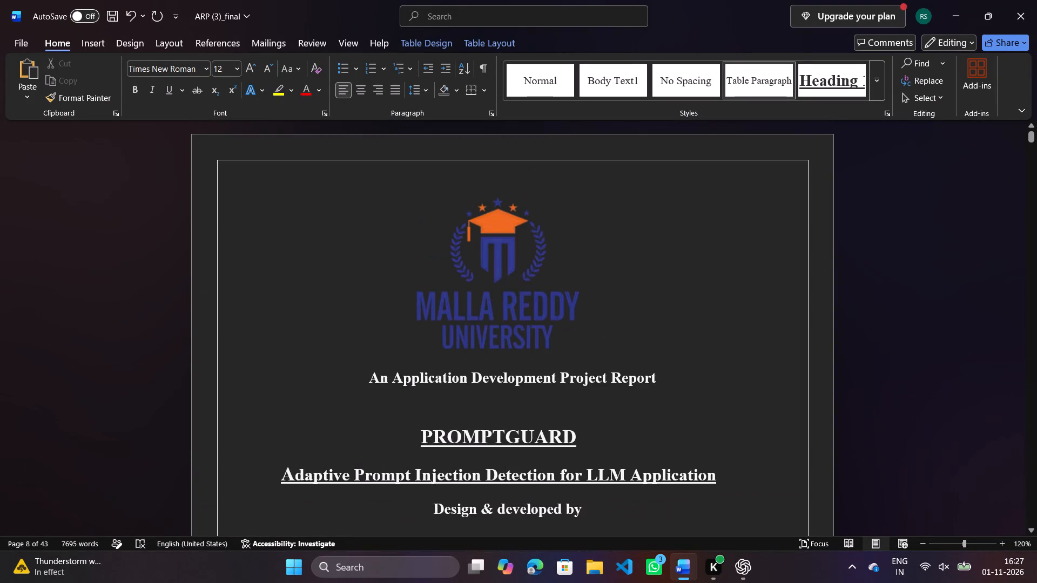
In the table of contents, set the page numbers of Future Scope, Conclusions and the Chapter 6 heading row to 33.
scroll(671, 386, up, 1)
scroll(671, 386, down, 5)
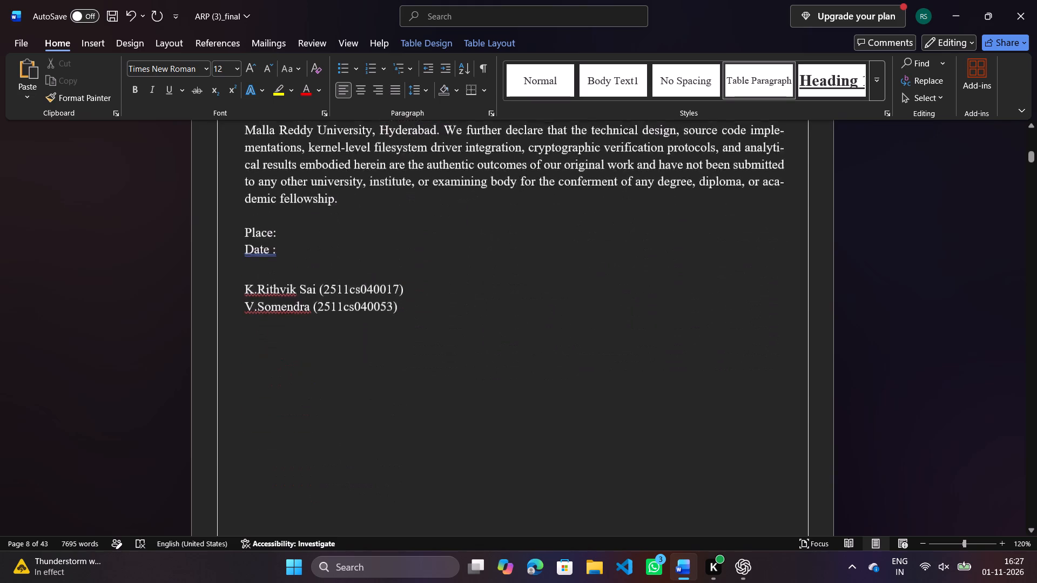
scroll(671, 386, down, 5)
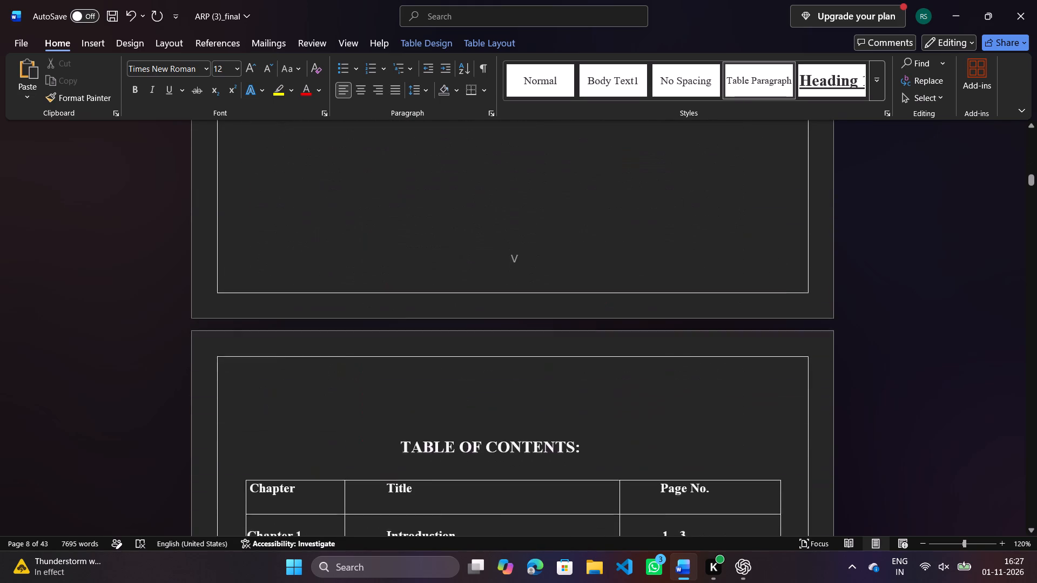
scroll(671, 386, down, 4)
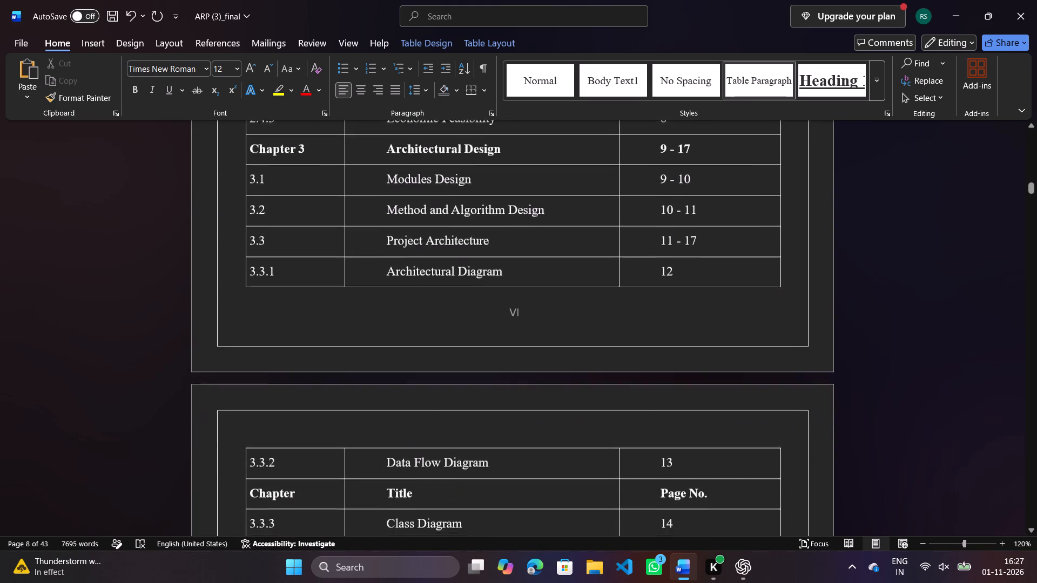
scroll(671, 386, down, 3)
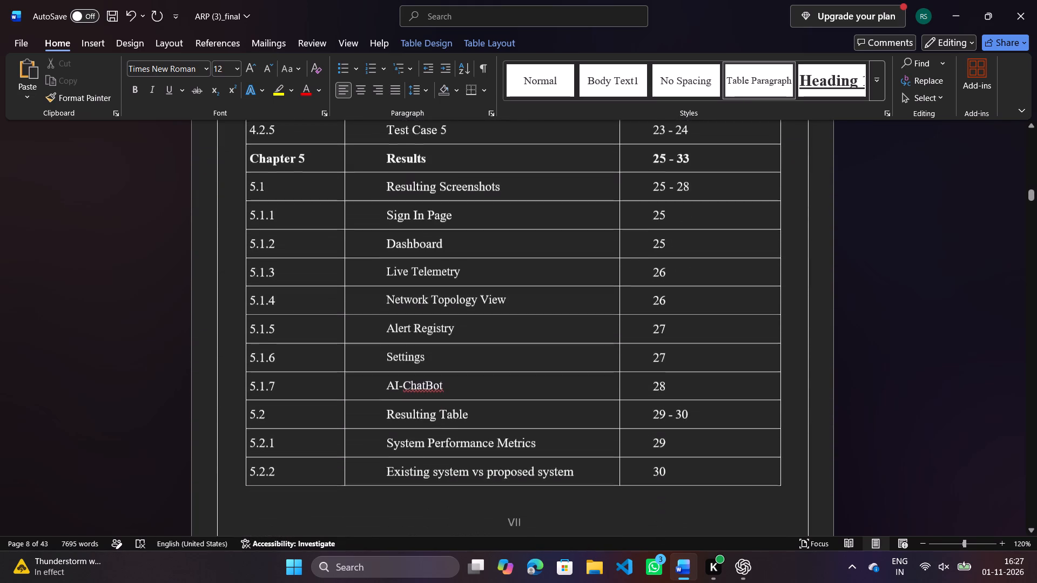
scroll(671, 386, down, 2)
scroll(671, 386, up, 1)
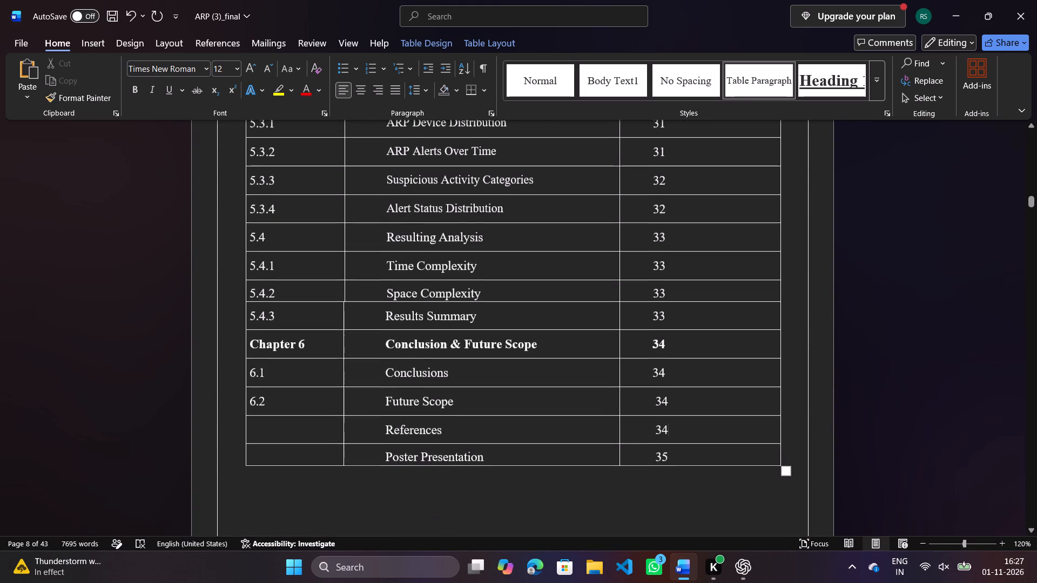
click(702, 405)
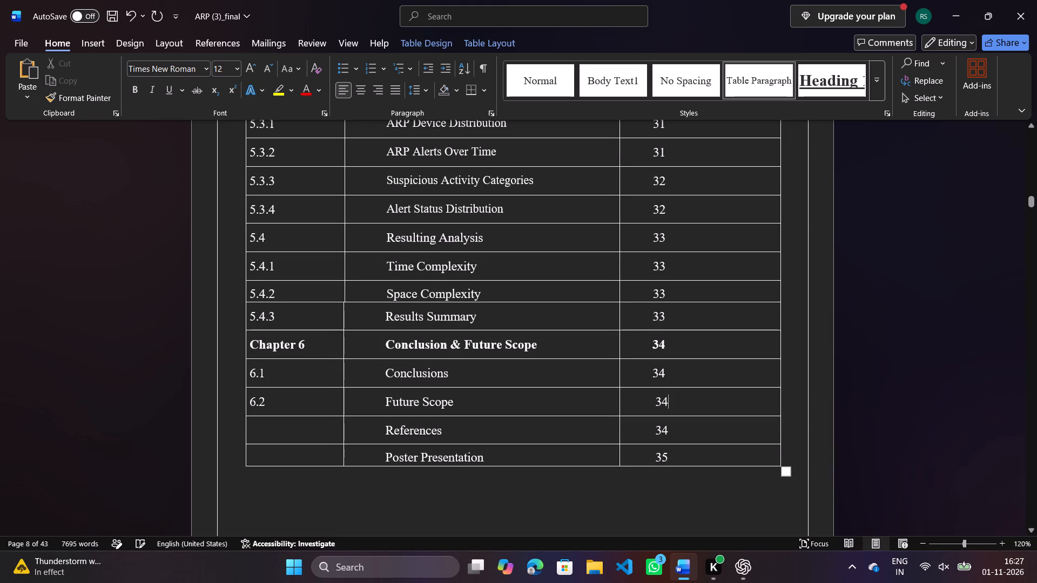
key(BackSpace)
key(3)
click(682, 374)
key(BackSpace)
key(3)
click(689, 340)
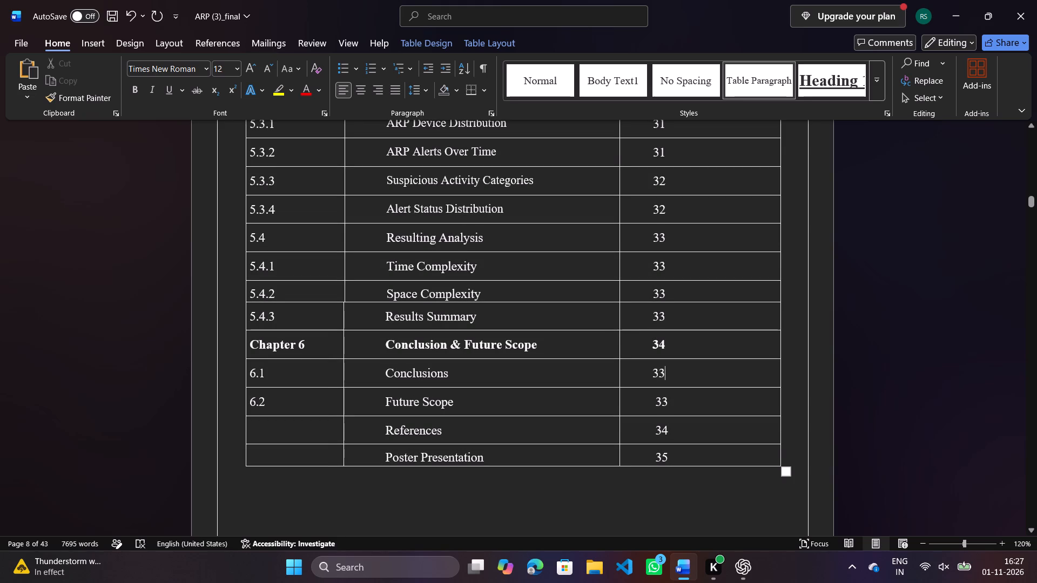
key(BackSpace)
key(3)
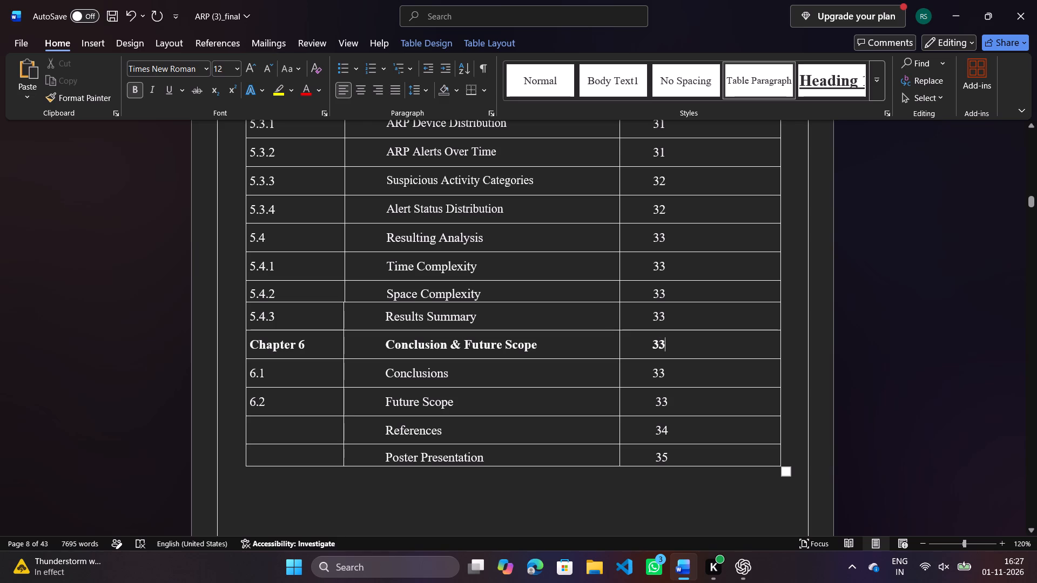
Set the contents page numbers of Results Summary, Space Complexity, Time Complexity and Resulting Analysis (5.4 to 5.4.3) to 32.
click(681, 311)
key(BackSpace)
key(2)
click(698, 293)
key(BackSpace)
key(2)
click(688, 267)
key(BackSpace)
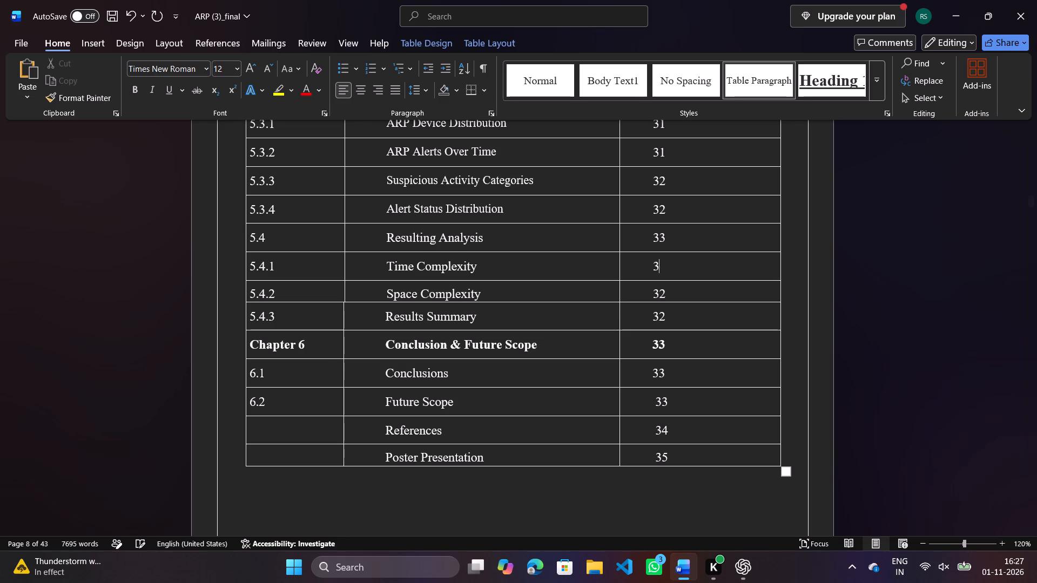
key(2)
click(688, 241)
key(BackSpace)
key(2)
key(BackSpace)
key(BackSpace)
key(2)
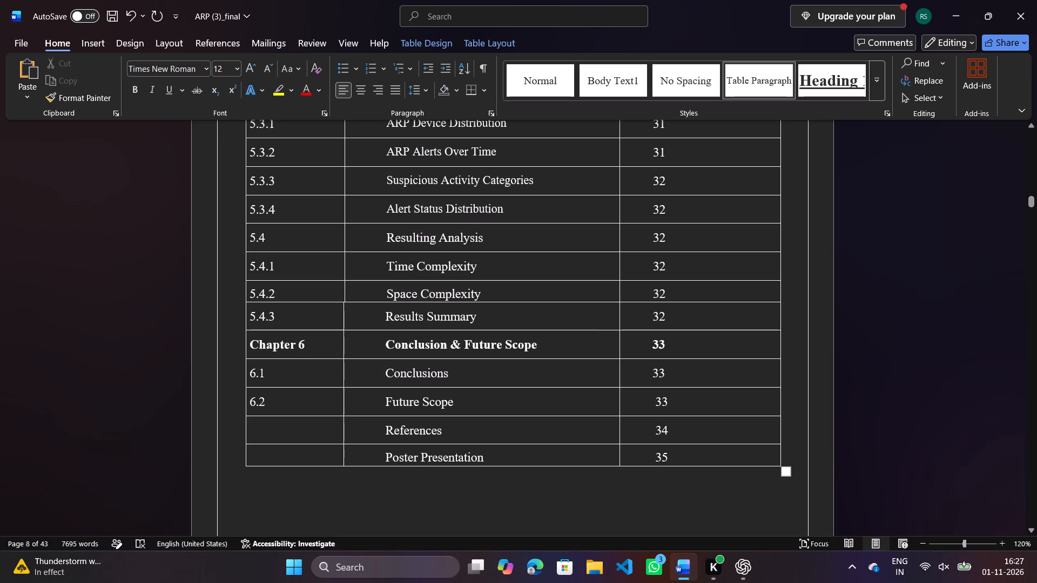
Check the actual page numbers of the 5.3 Resulting Graphs subsections and section 5.4 in the report body.
click(671, 210)
scroll(671, 210, up, 1)
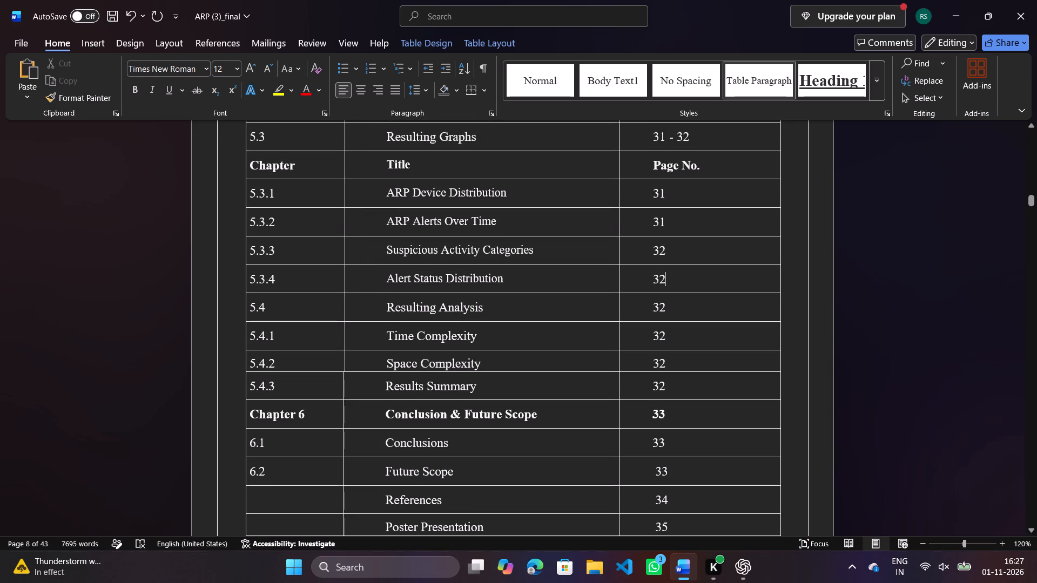
drag(1032, 202, 1036, 442)
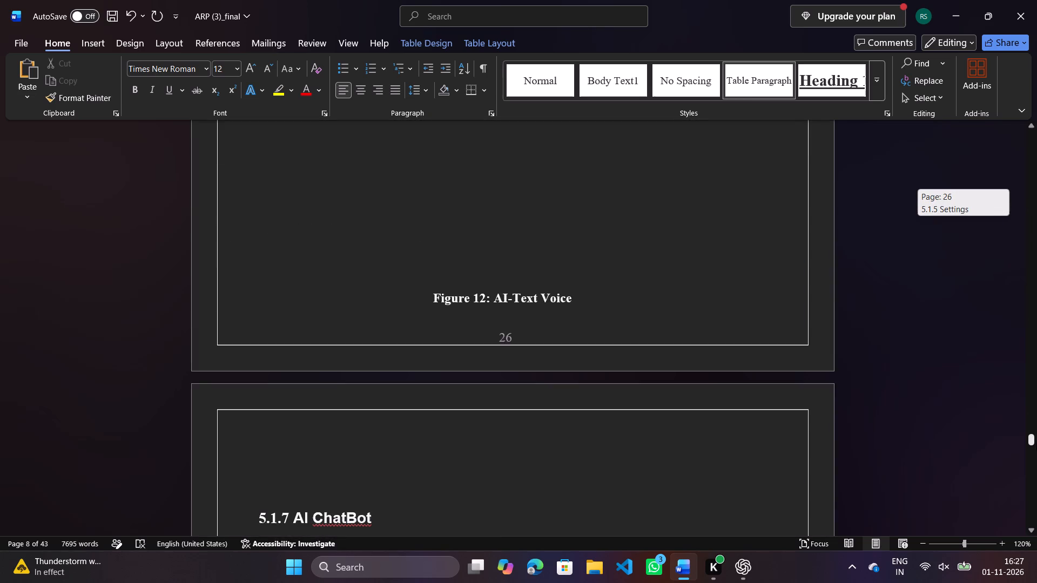
drag(1036, 442, 1019, 467)
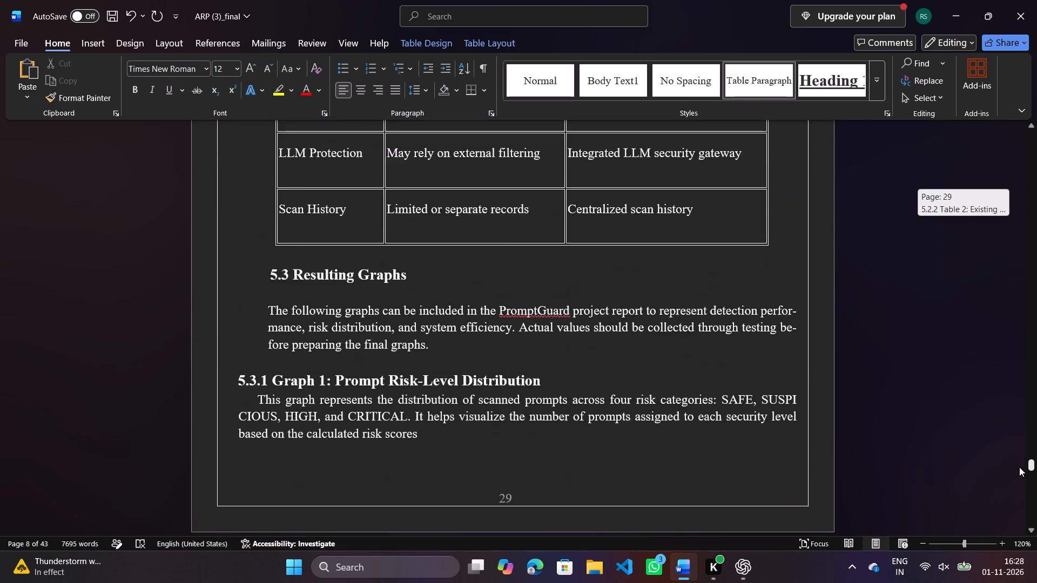
drag(1019, 467, 1025, 477)
scroll(933, 430, down, 3)
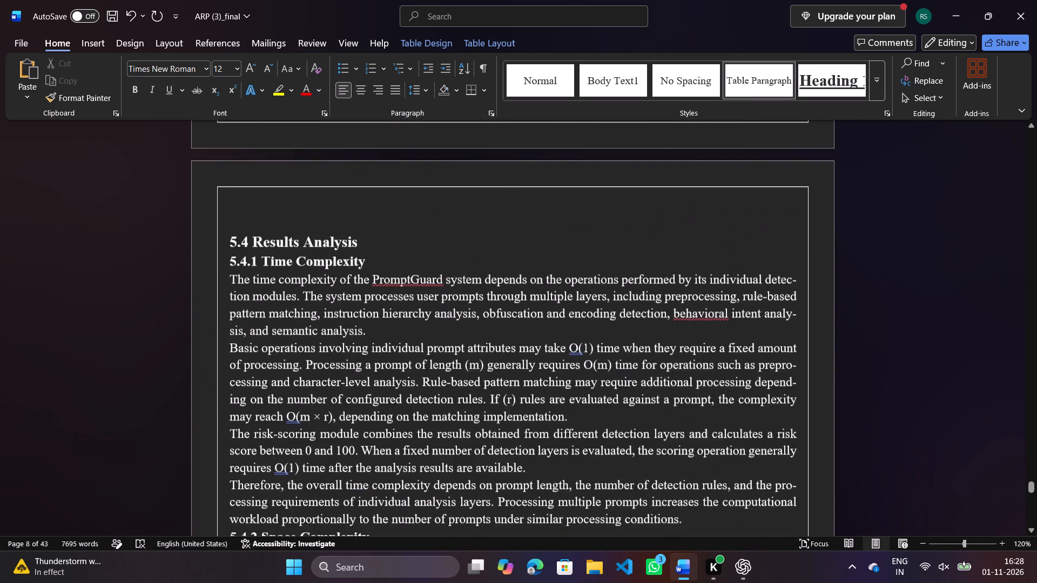
scroll(933, 430, up, 1)
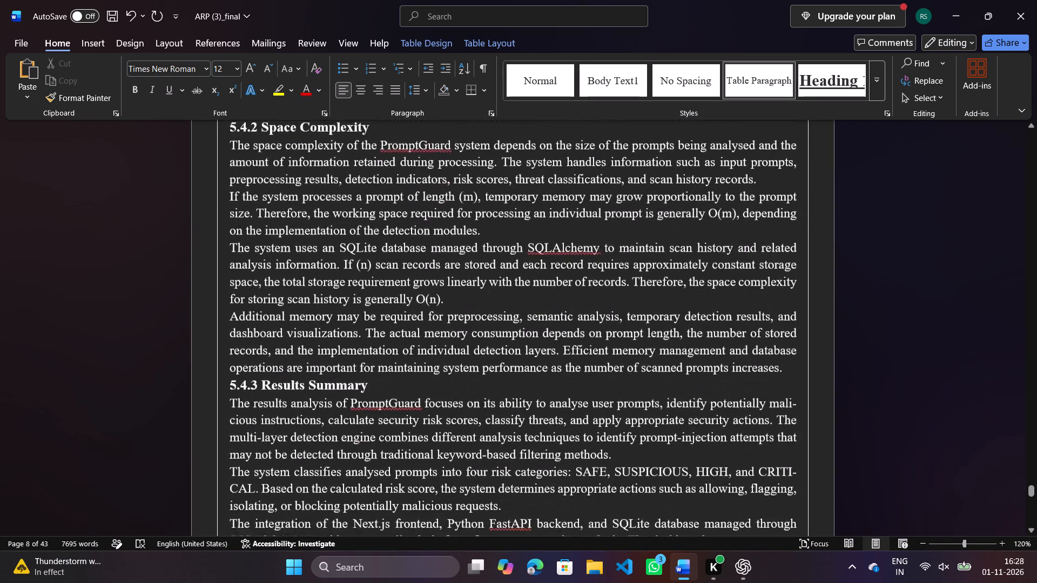
scroll(933, 430, up, 1)
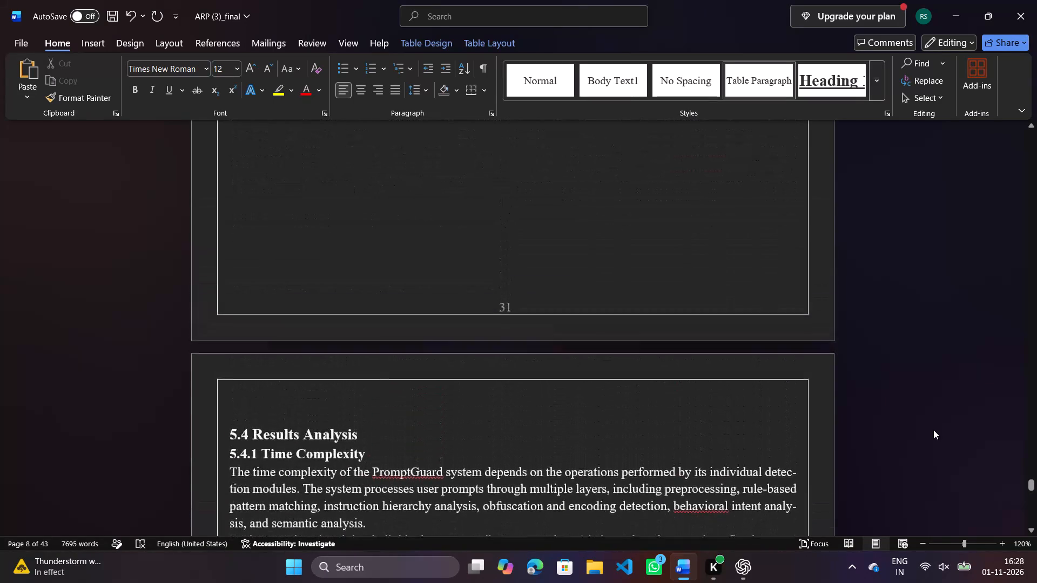
scroll(933, 430, up, 1)
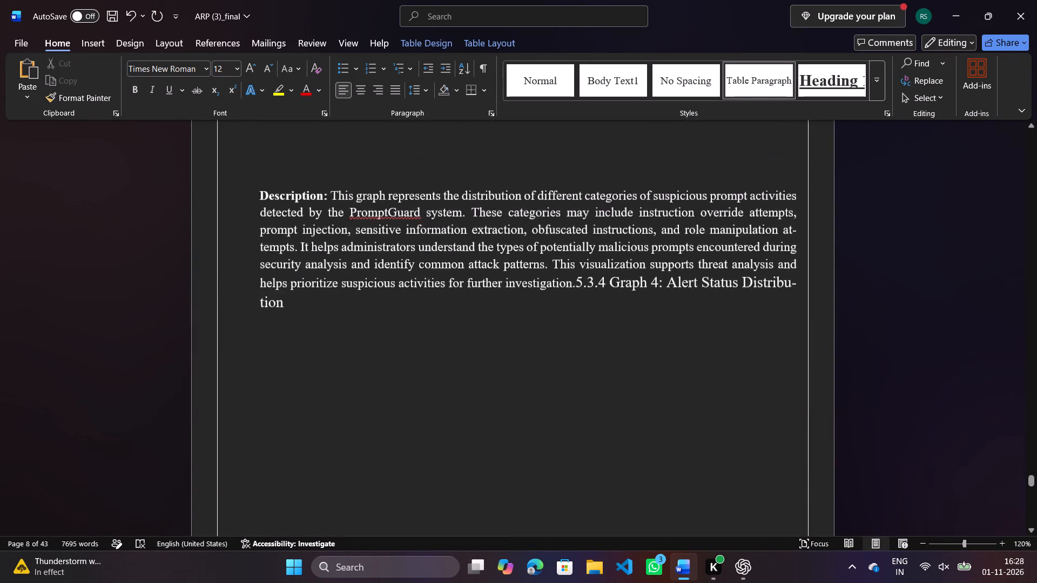
scroll(933, 430, up, 3)
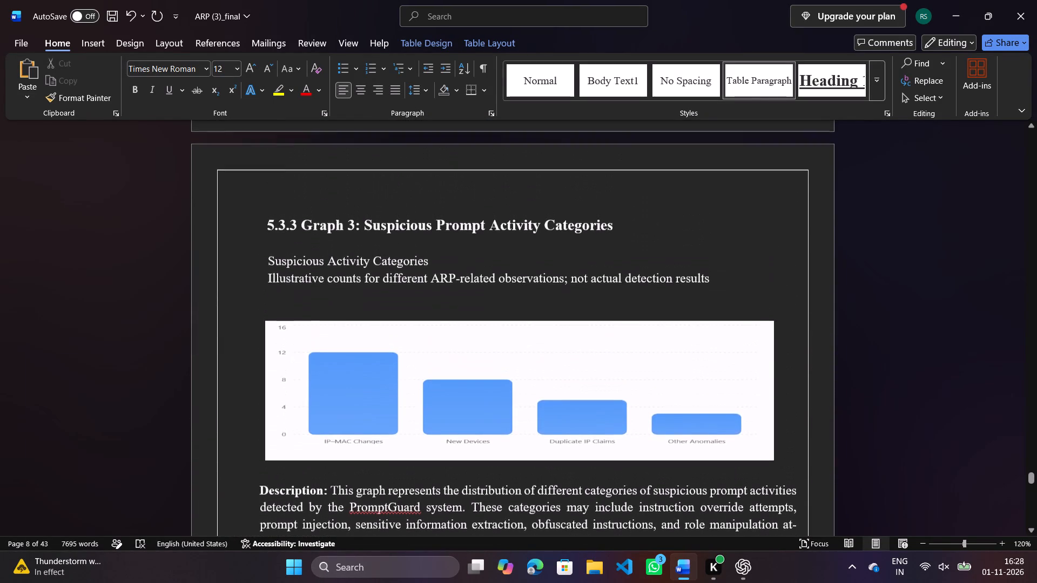
scroll(933, 430, down, 2)
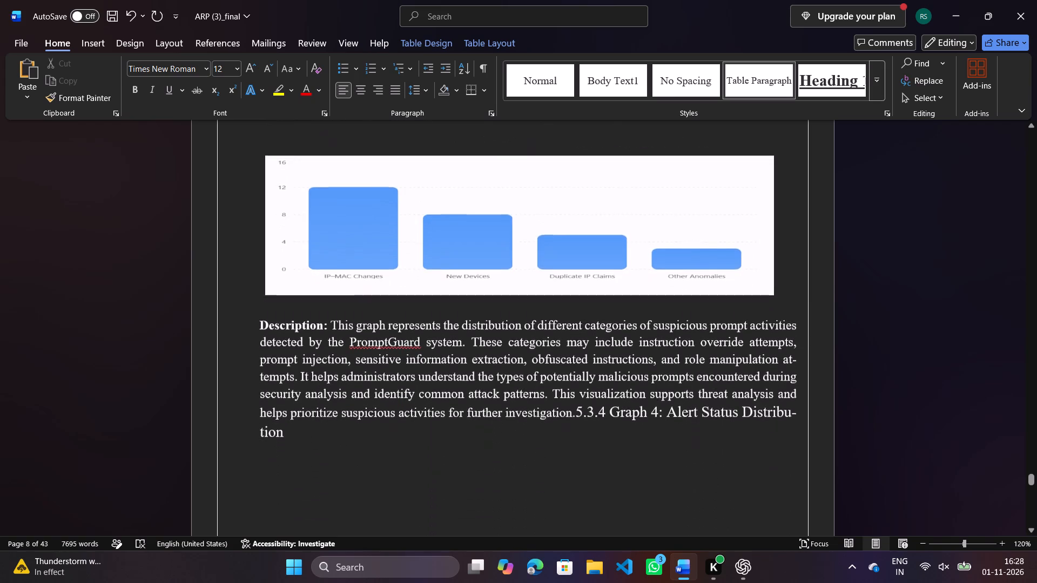
scroll(933, 430, down, 1)
scroll(933, 430, up, 5)
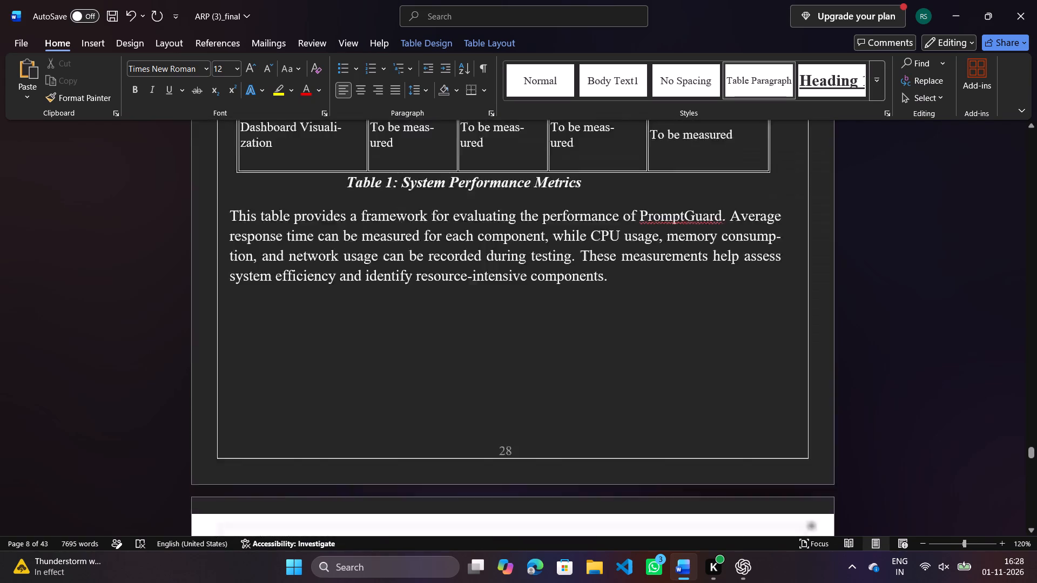
Return to the table of contents and examine the page numbers listed for section 5.3 through Poster Presentation.
scroll(933, 430, up, 20)
scroll(933, 430, up, 20)
scroll(933, 430, up, 20)
scroll(933, 430, down, 4)
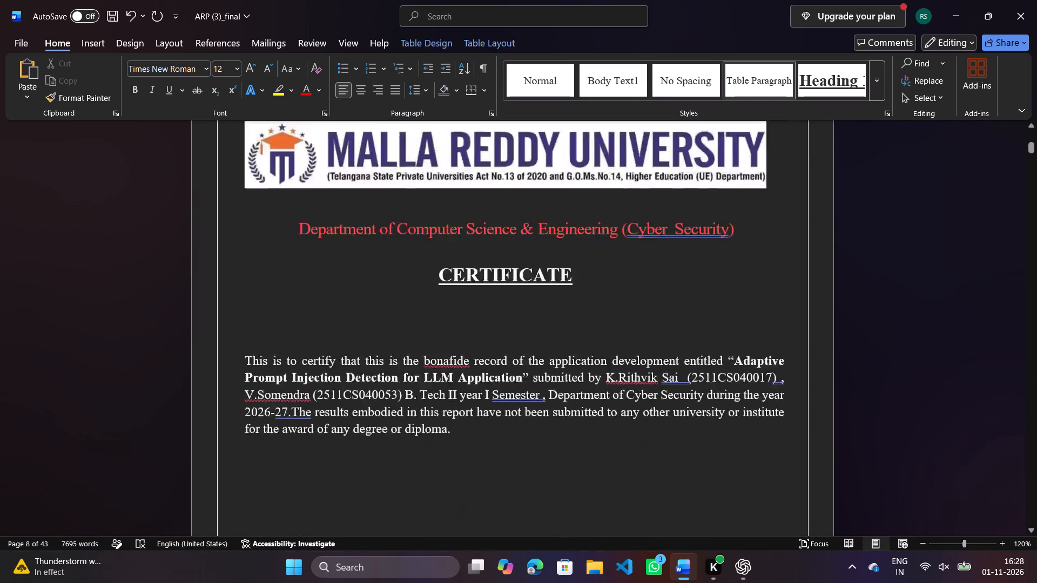
scroll(933, 430, down, 2)
scroll(933, 430, up, 1)
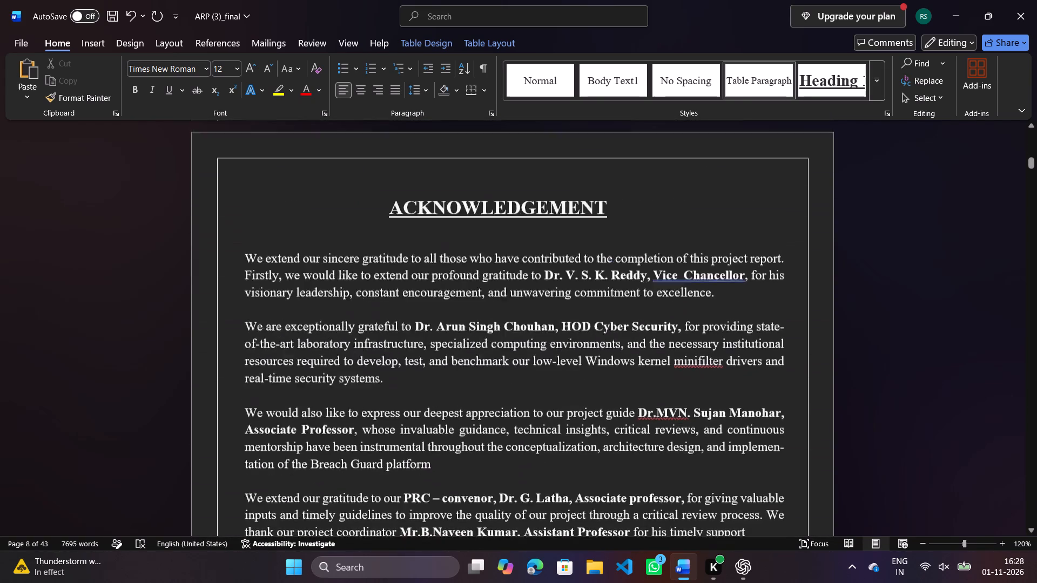
scroll(933, 430, up, 1)
scroll(933, 430, down, 1)
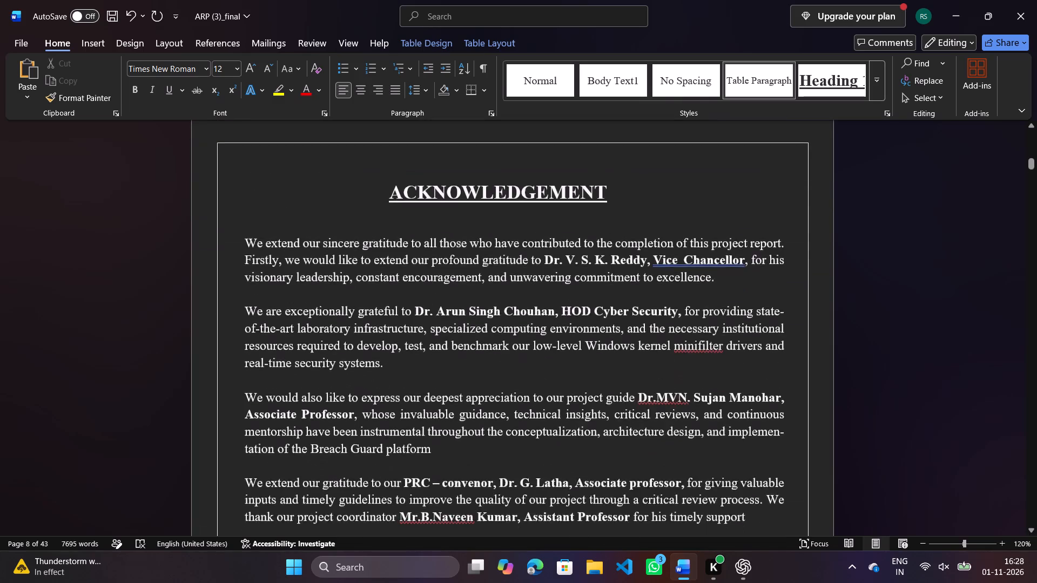
scroll(933, 430, down, 4)
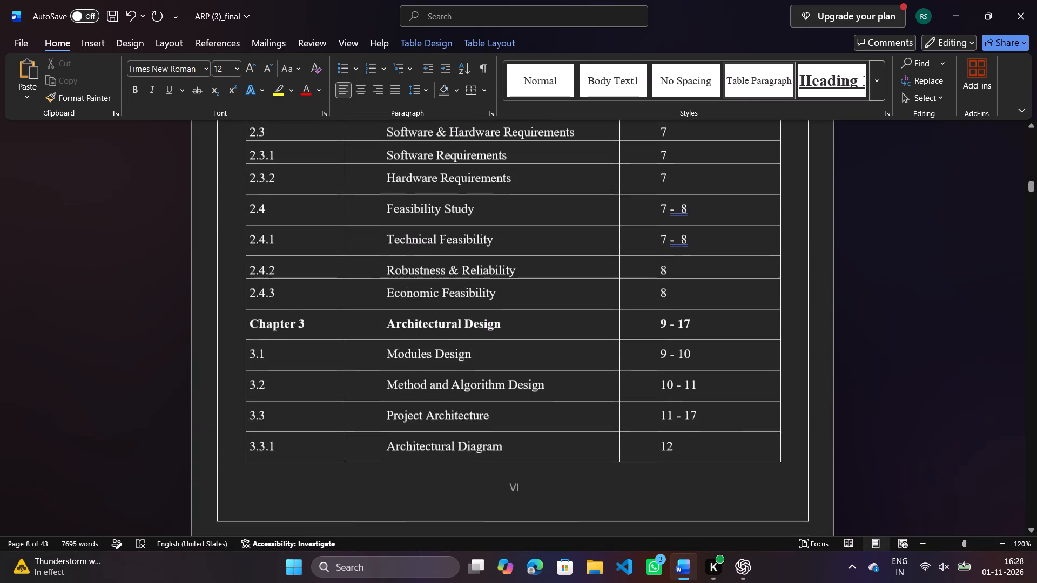
scroll(727, 443, down, 1)
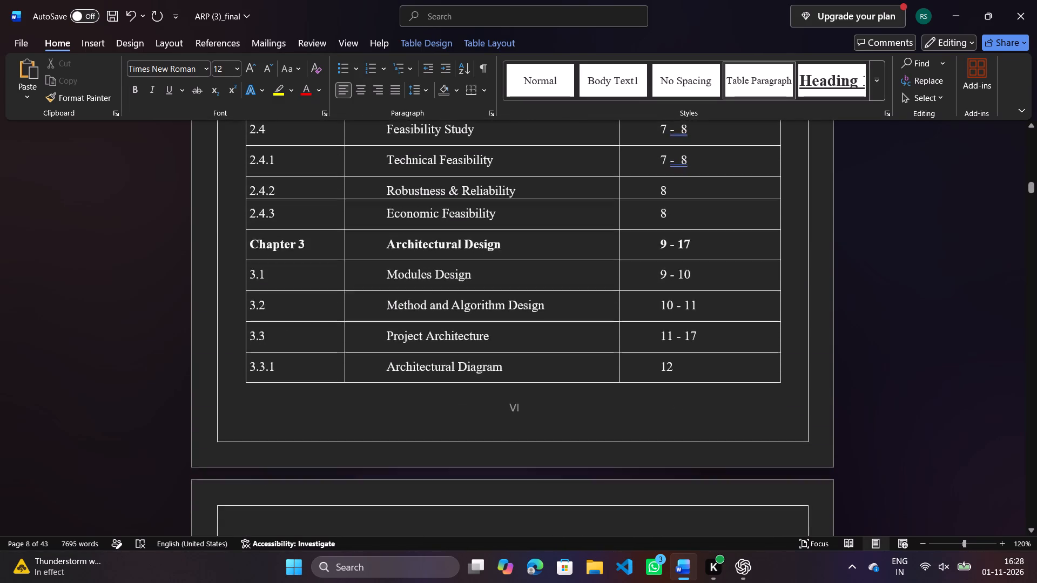
scroll(727, 443, down, 3)
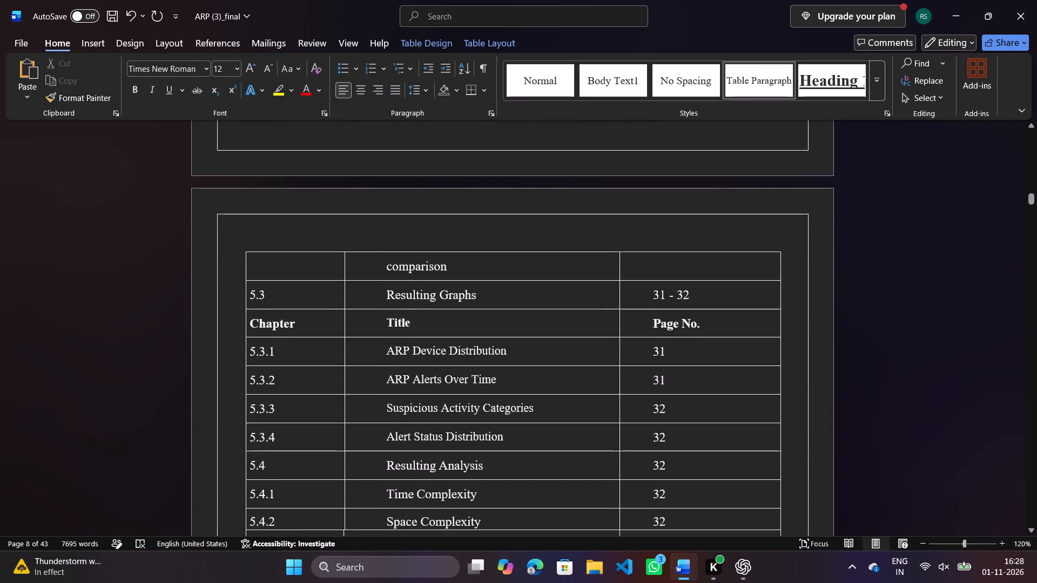
scroll(727, 443, down, 2)
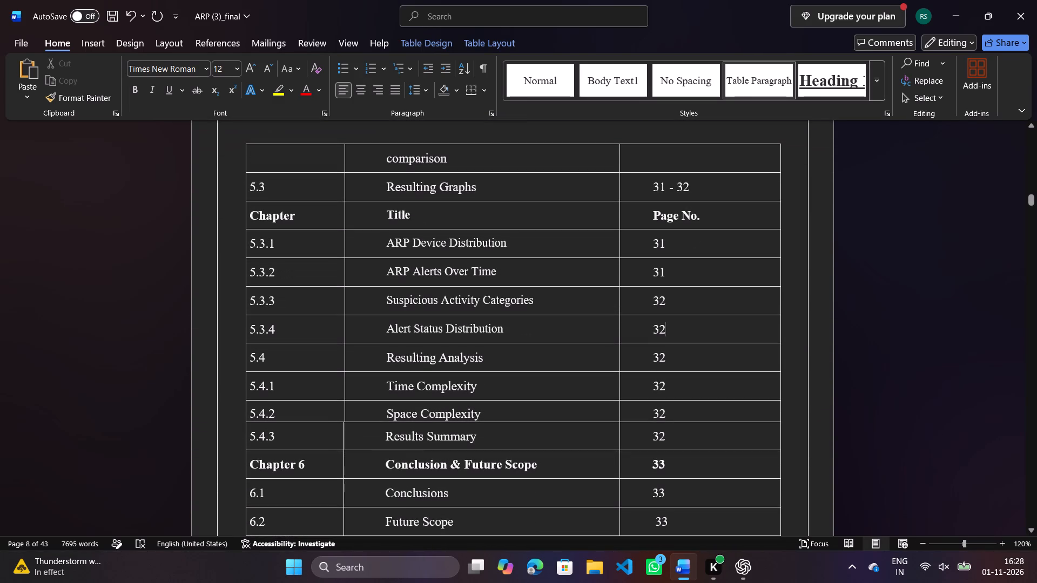
scroll(727, 443, down, 2)
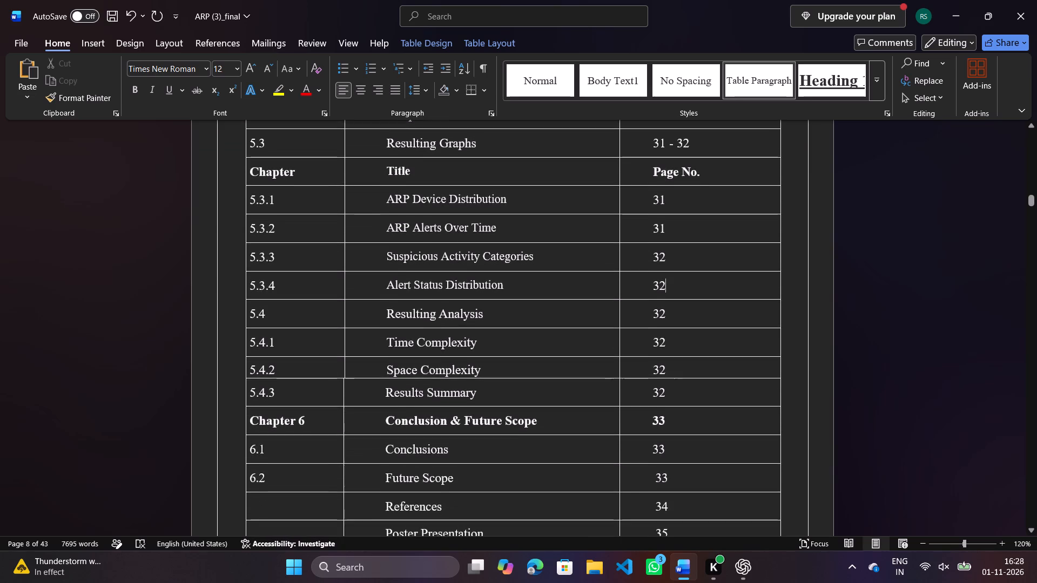
scroll(727, 443, down, 1)
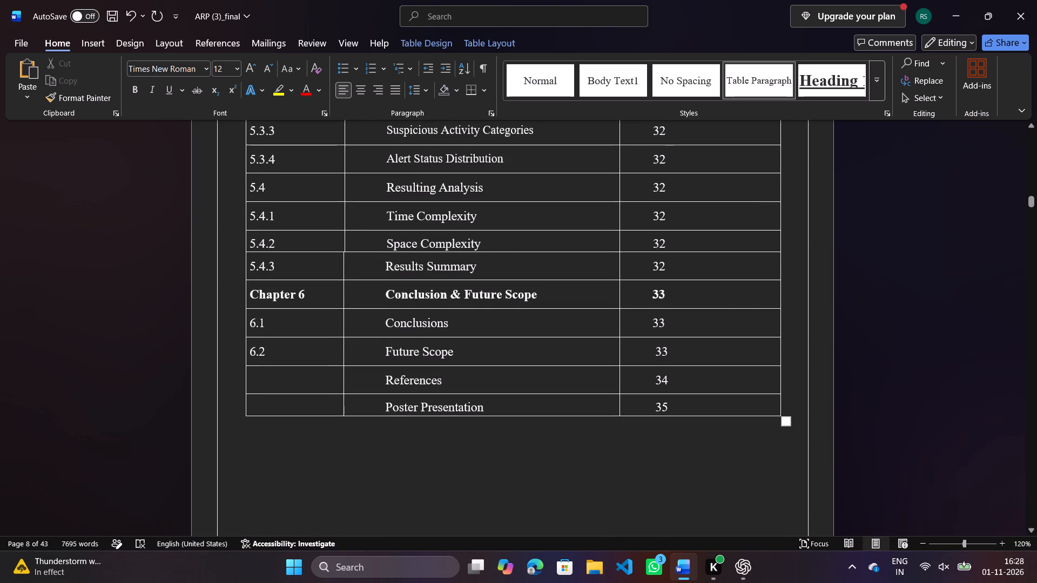
scroll(645, 365, up, 1)
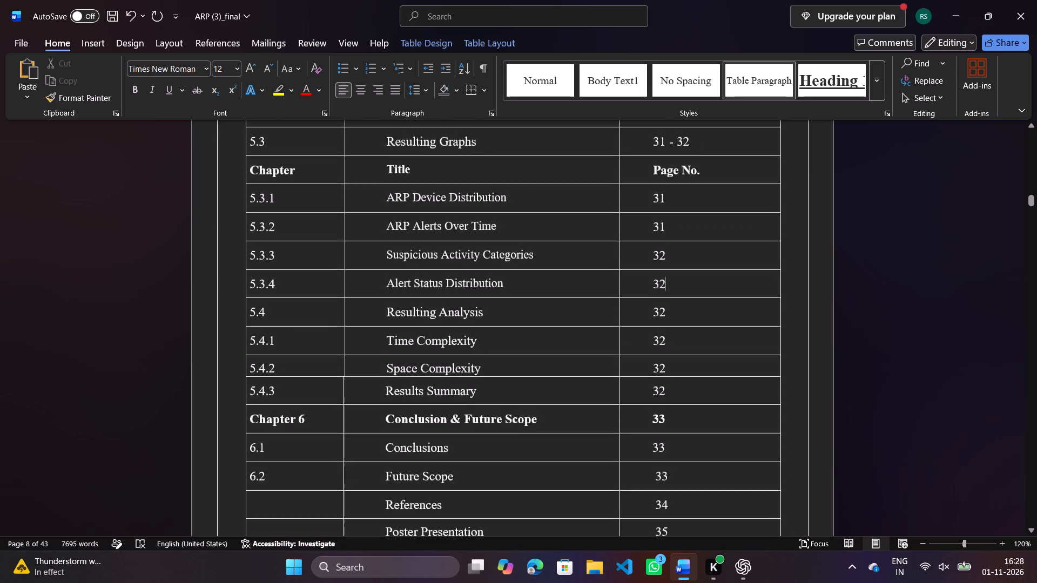
scroll(645, 365, up, 1)
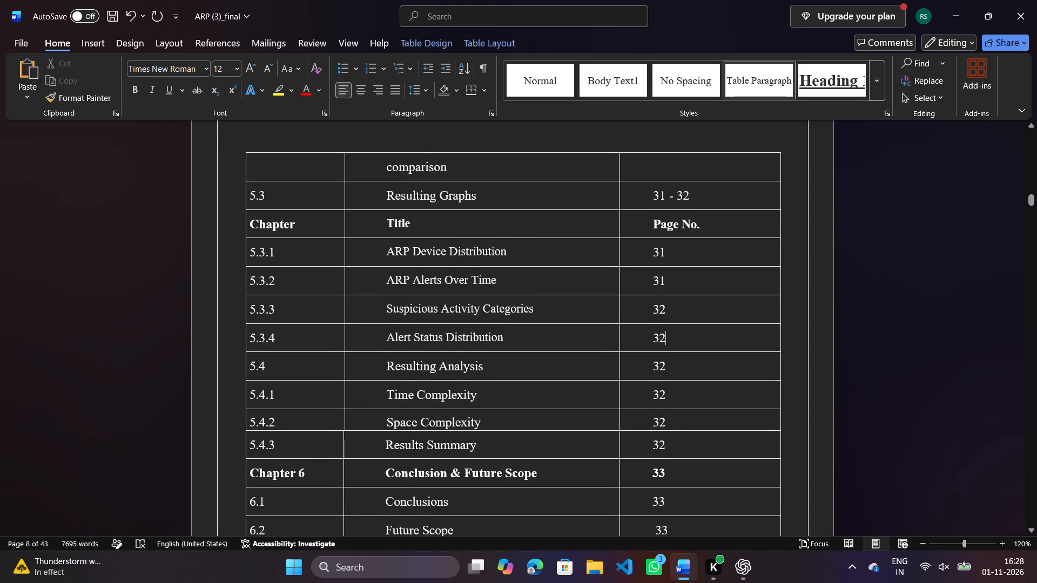
scroll(645, 365, up, 2)
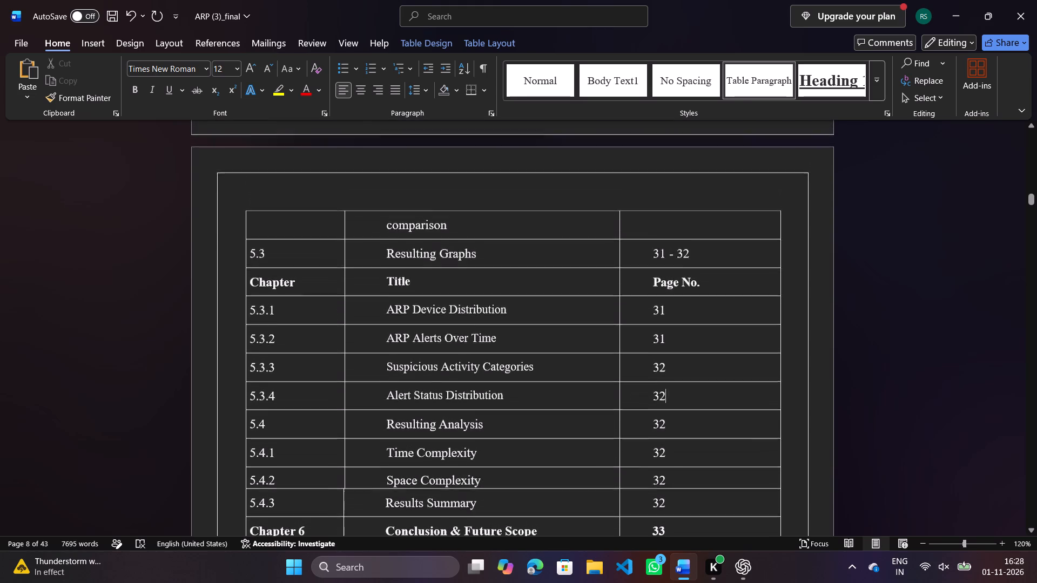
scroll(645, 365, up, 2)
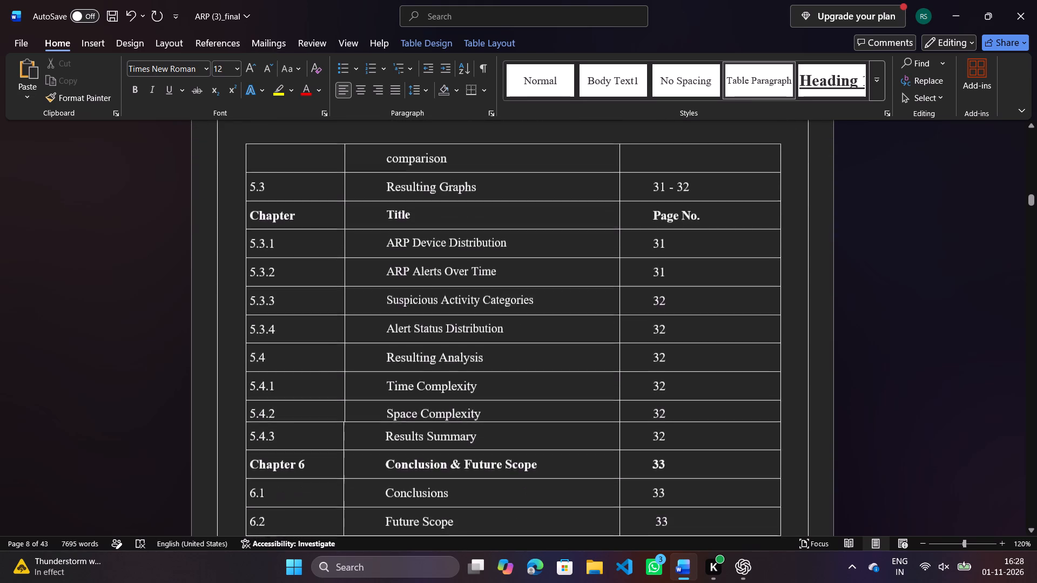
Review the page numbers listed in the table of contents from Chapter 1 through the Chapter 5 and 6 entries.
scroll(645, 365, up, 1)
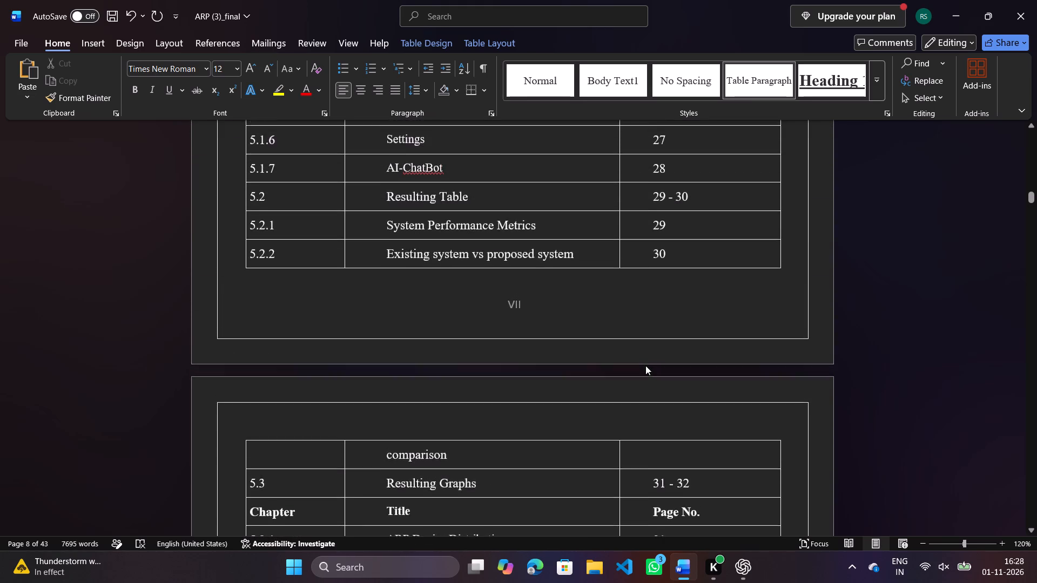
scroll(645, 365, up, 2)
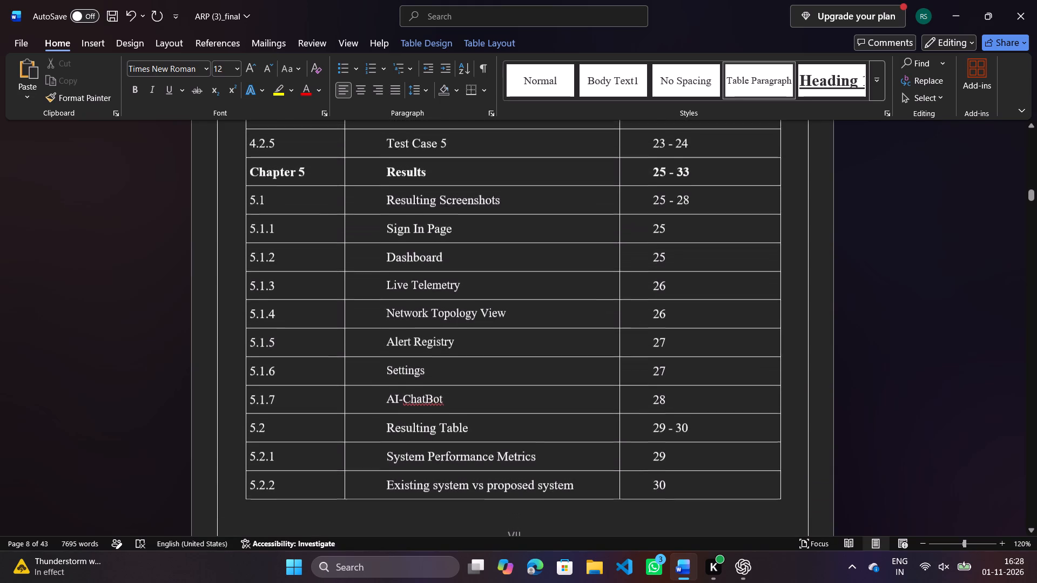
scroll(645, 365, up, 9)
scroll(645, 365, down, 2)
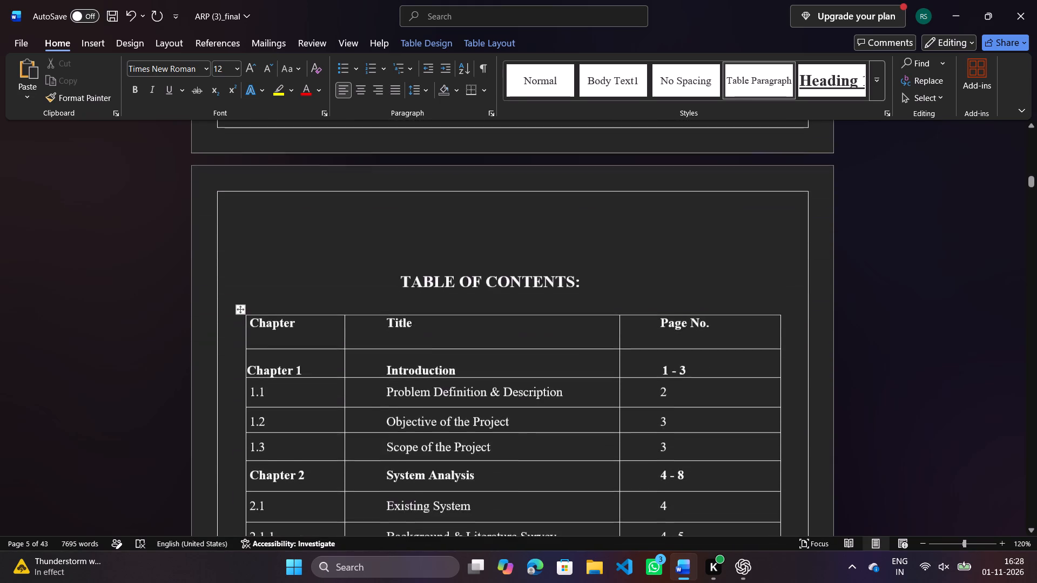
scroll(645, 365, down, 3)
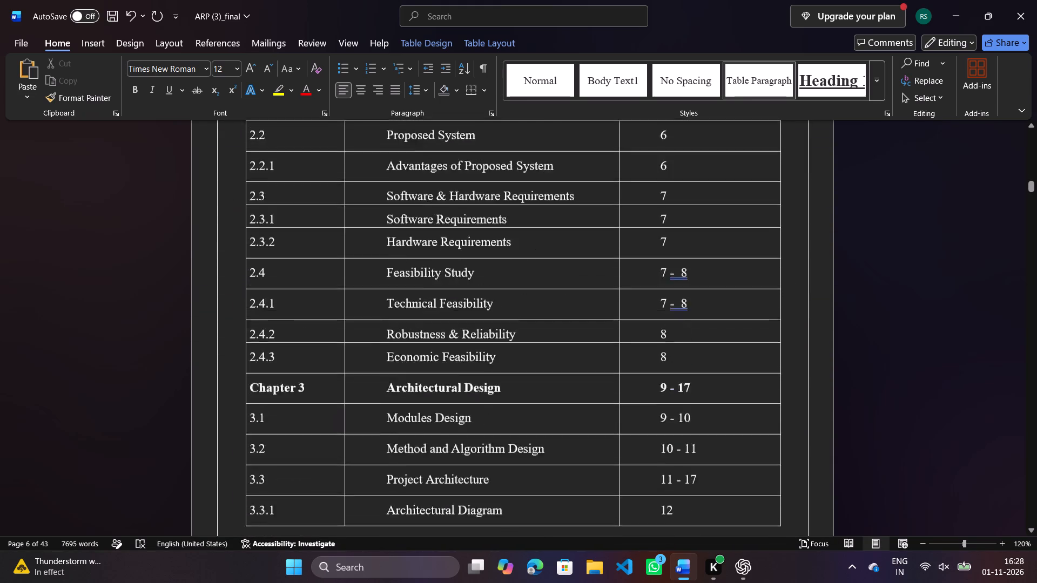
scroll(645, 365, down, 2)
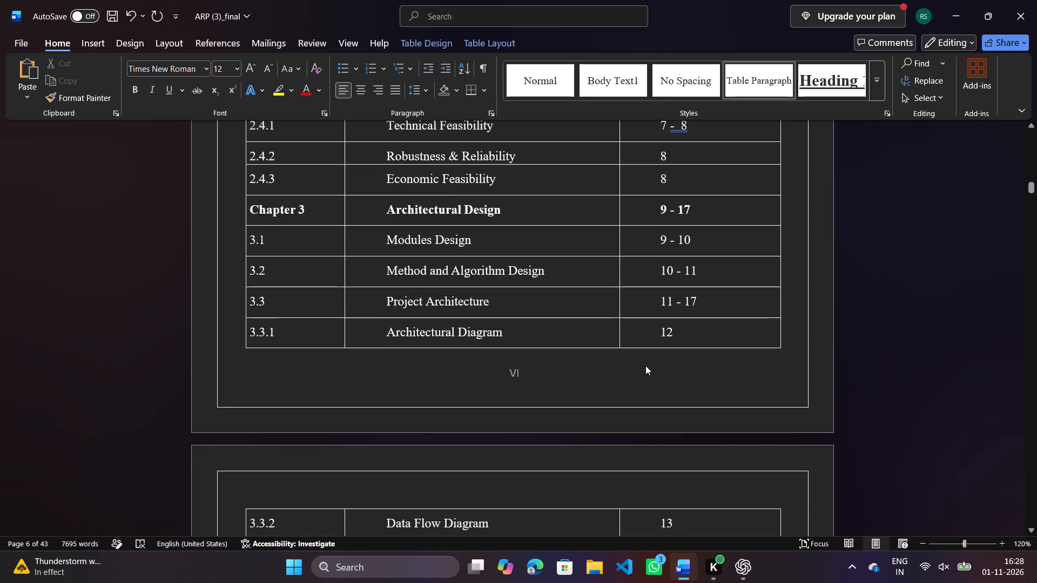
scroll(645, 365, down, 4)
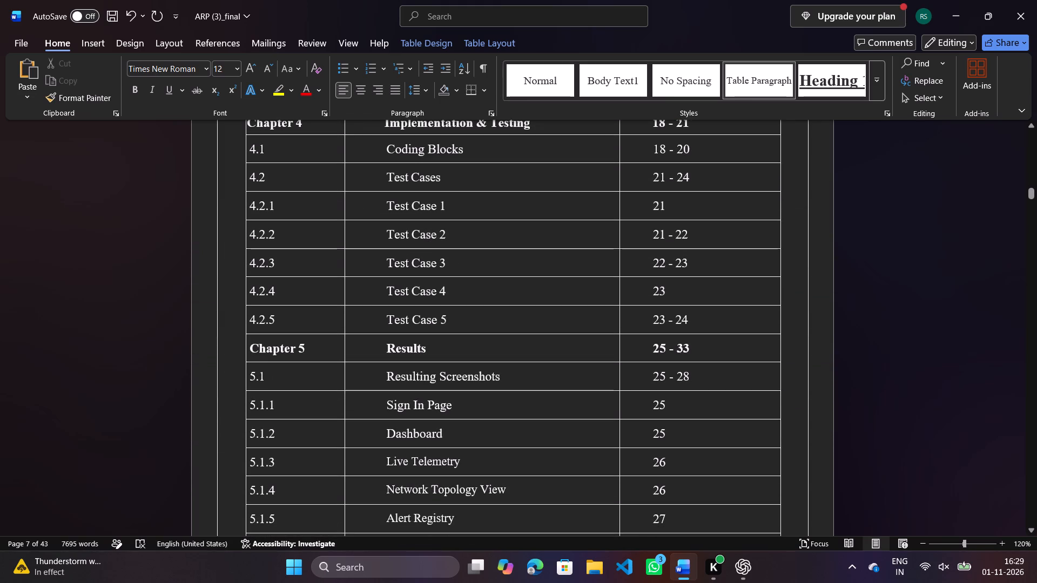
scroll(645, 365, right, 1)
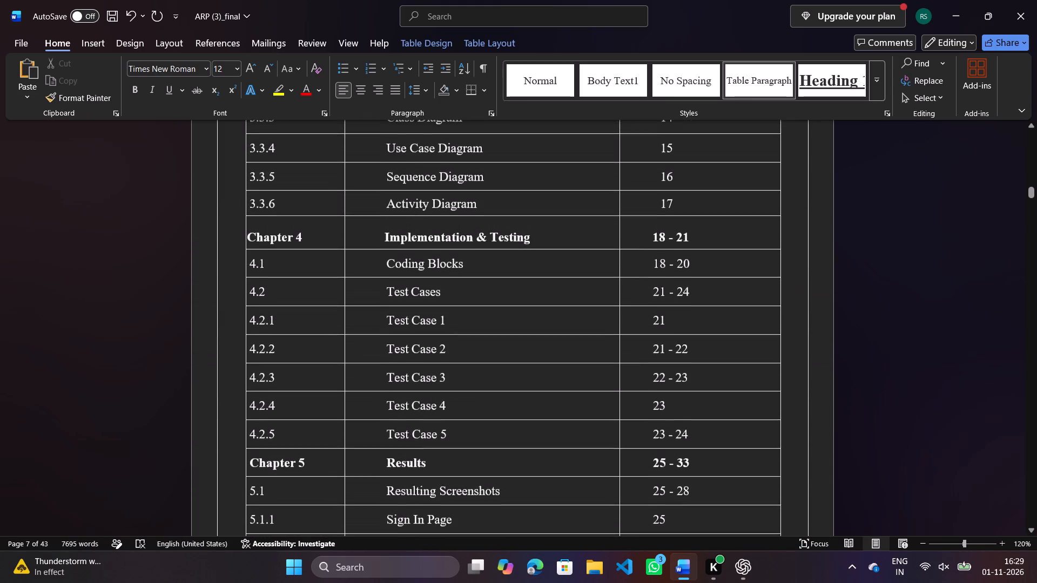
scroll(645, 365, right, 1)
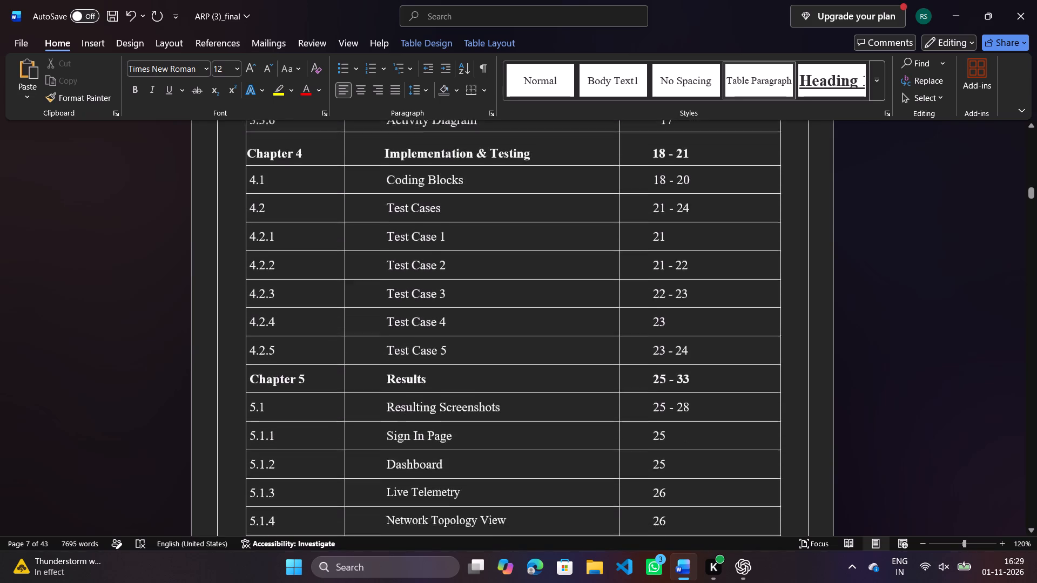
scroll(645, 365, right, 1)
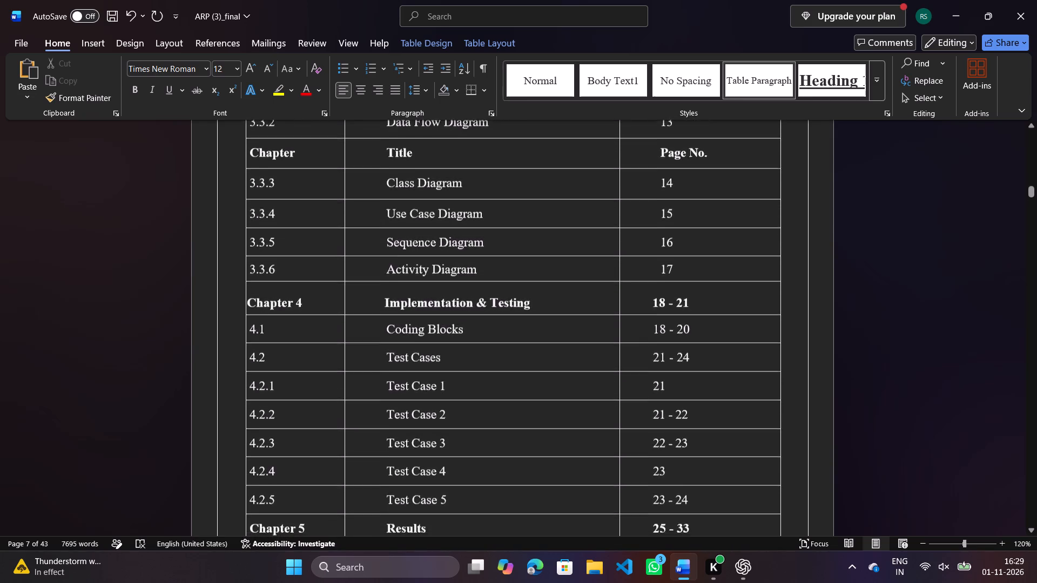
scroll(645, 365, right, 1)
scroll(645, 365, down, 1)
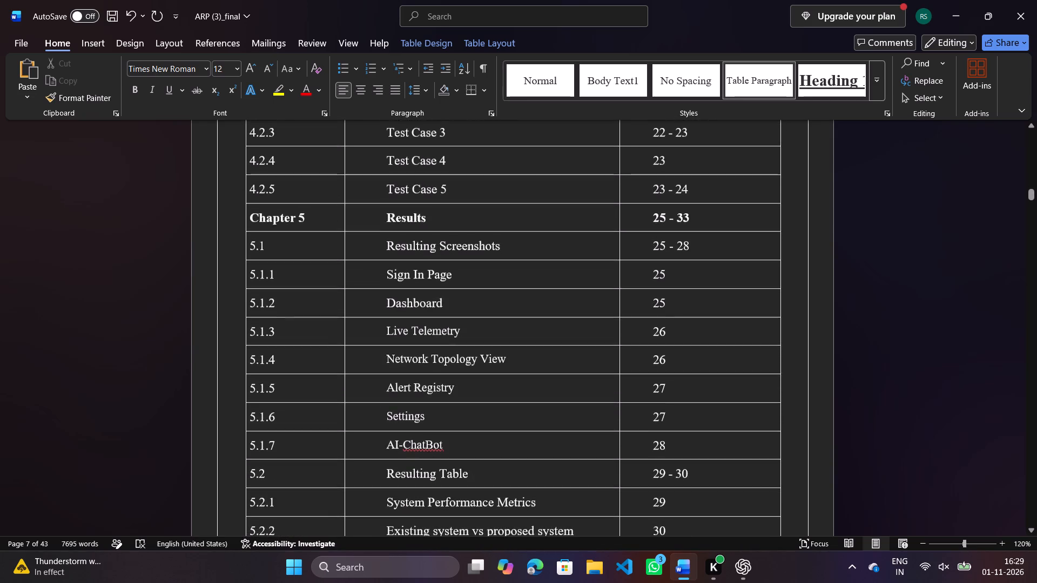
scroll(645, 365, down, 6)
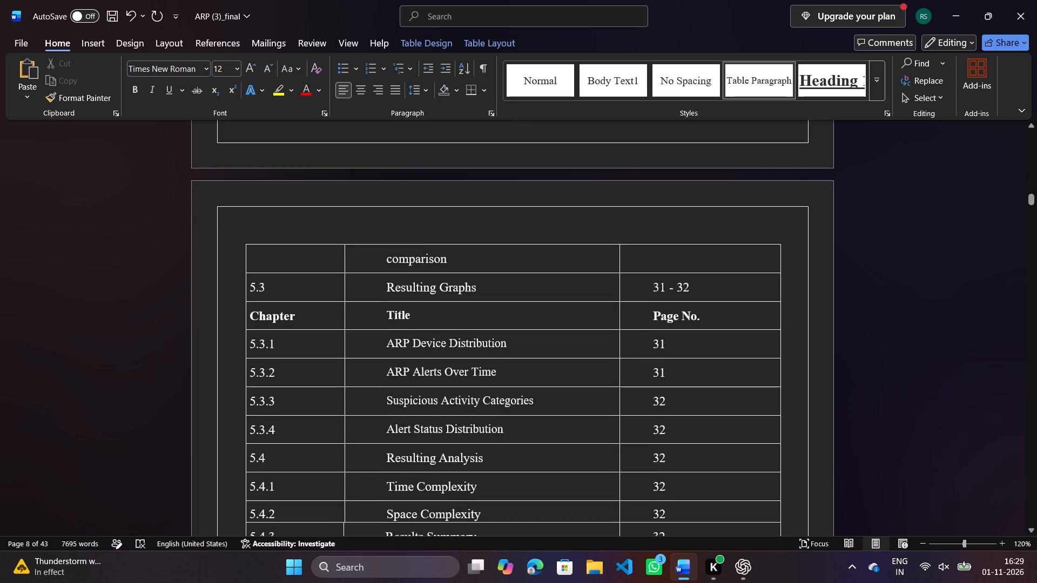
scroll(645, 365, down, 1)
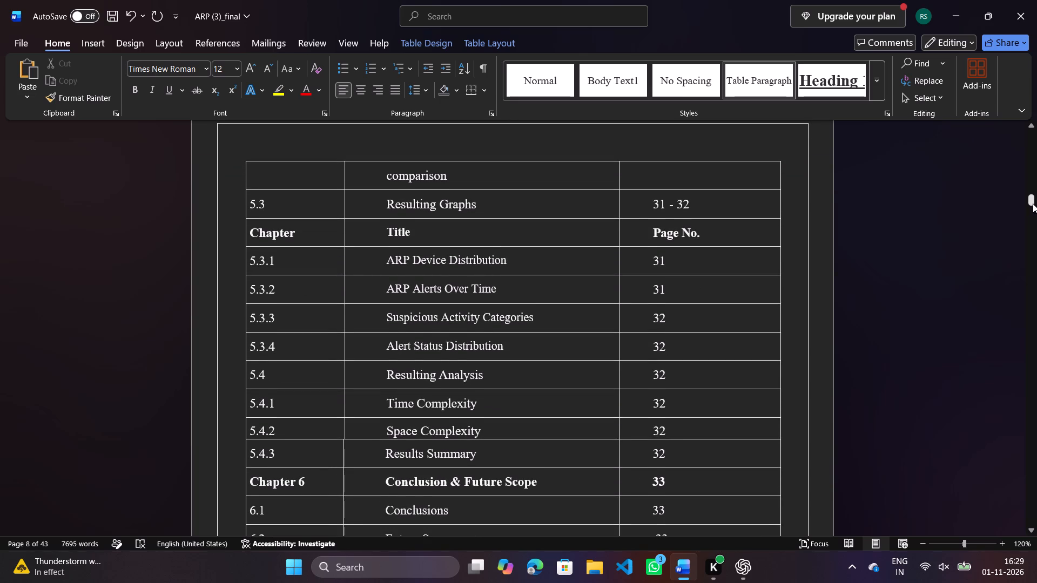
Examine the report body pages from Table 1: System Performance Metrics through the 5.3.2 Graph 2 section.
drag(1033, 204, 1029, 413)
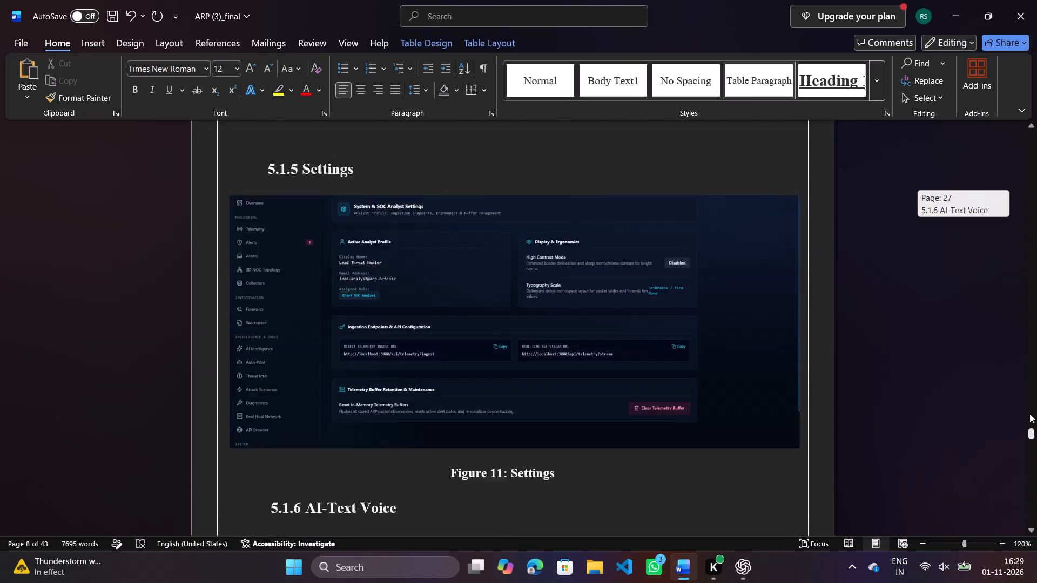
drag(1029, 413, 1031, 477)
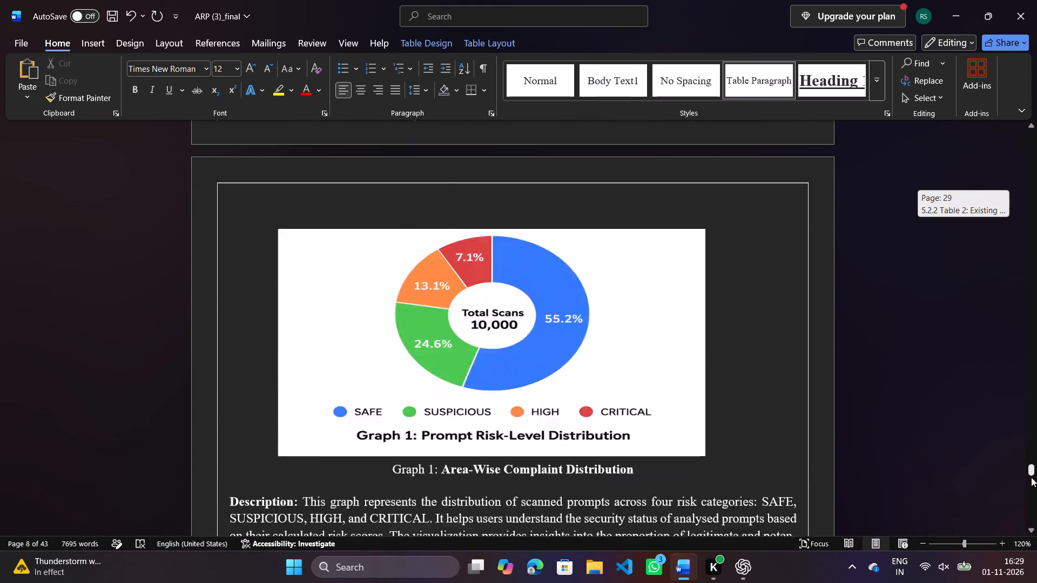
drag(1031, 477, 1031, 479)
scroll(954, 382, up, 3)
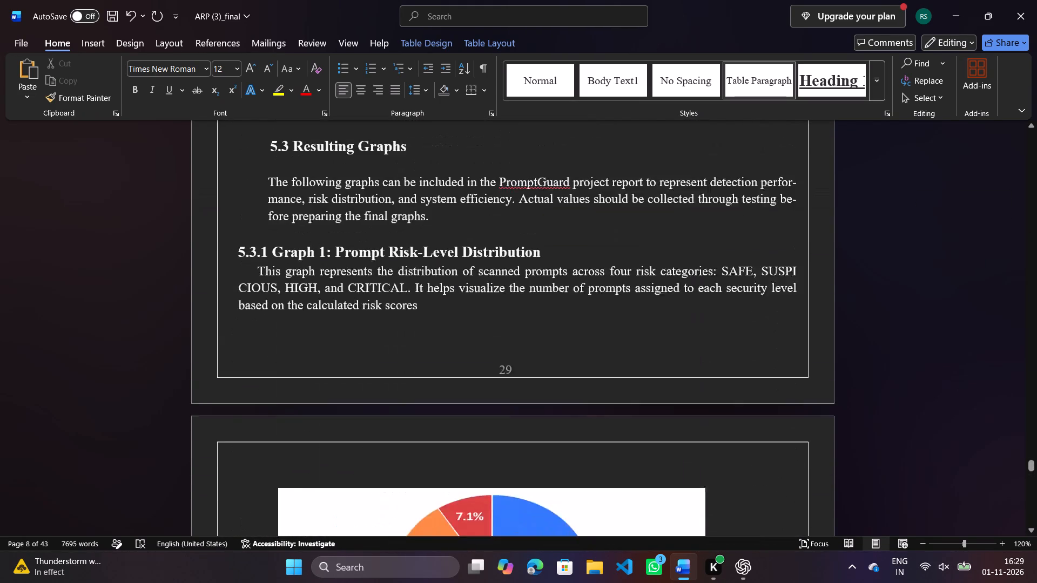
scroll(954, 382, up, 3)
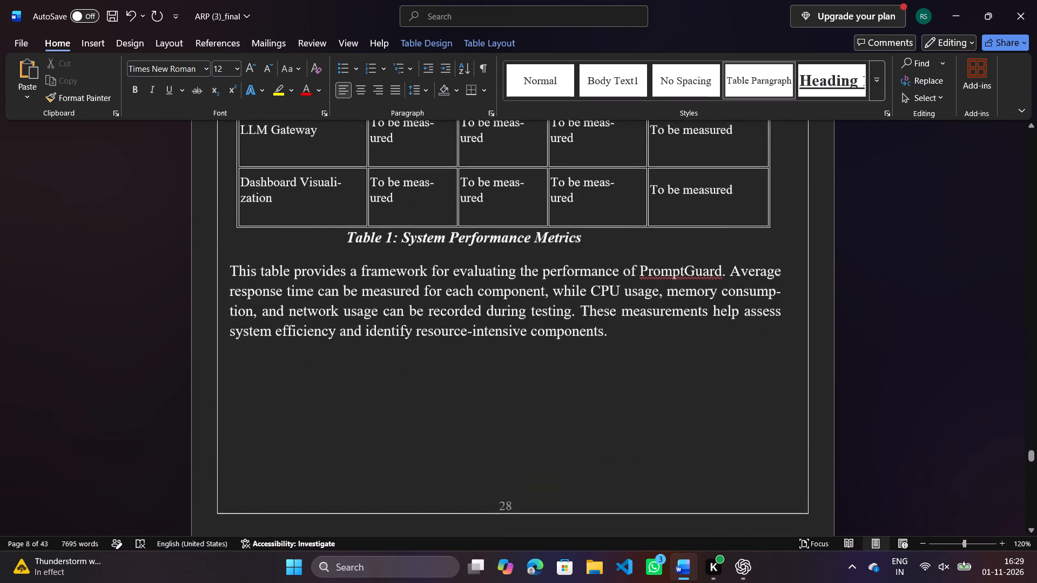
scroll(954, 382, up, 2)
scroll(954, 382, down, 2)
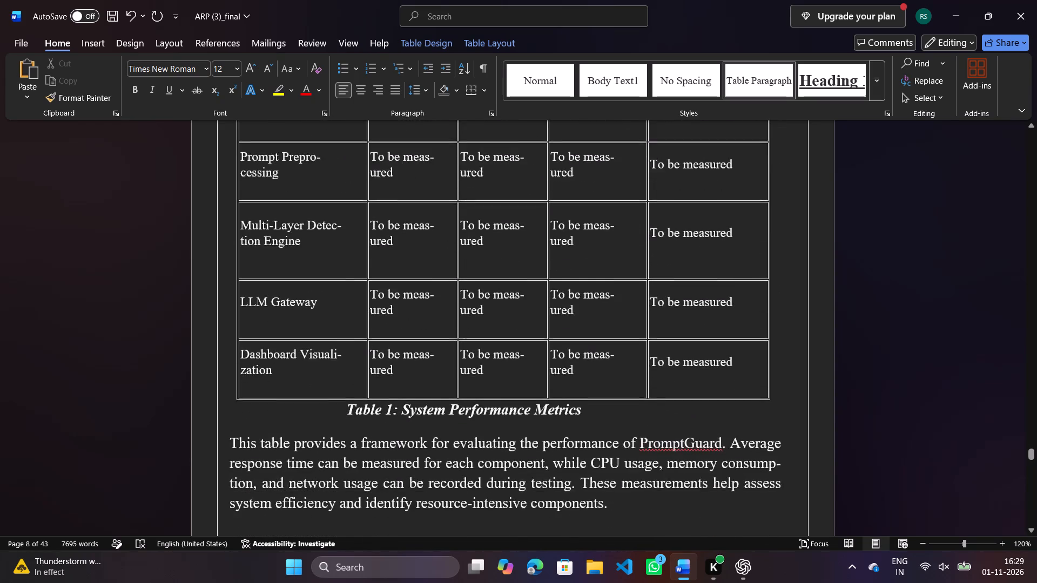
scroll(954, 382, down, 2)
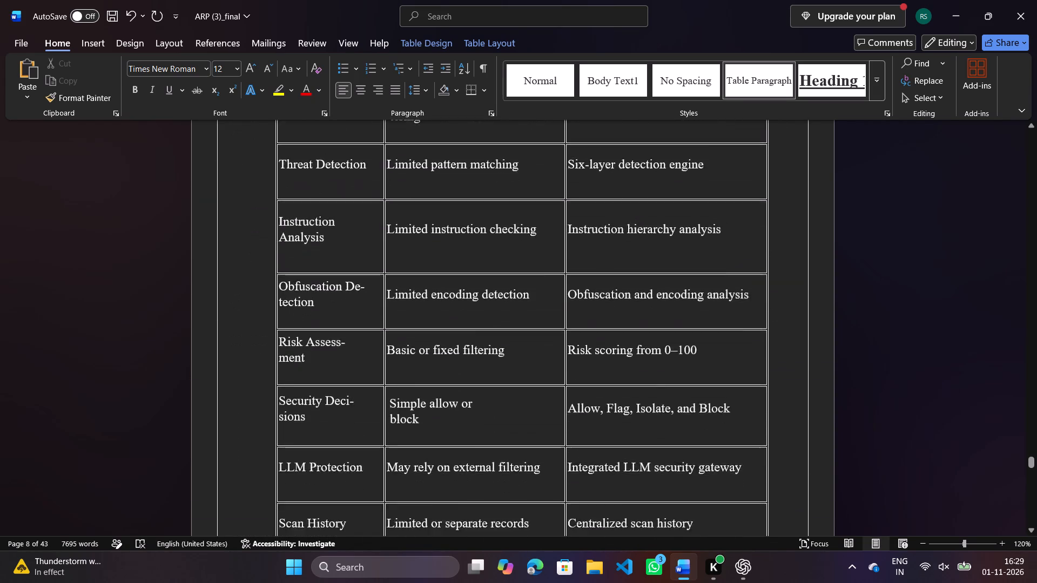
scroll(954, 382, down, 6)
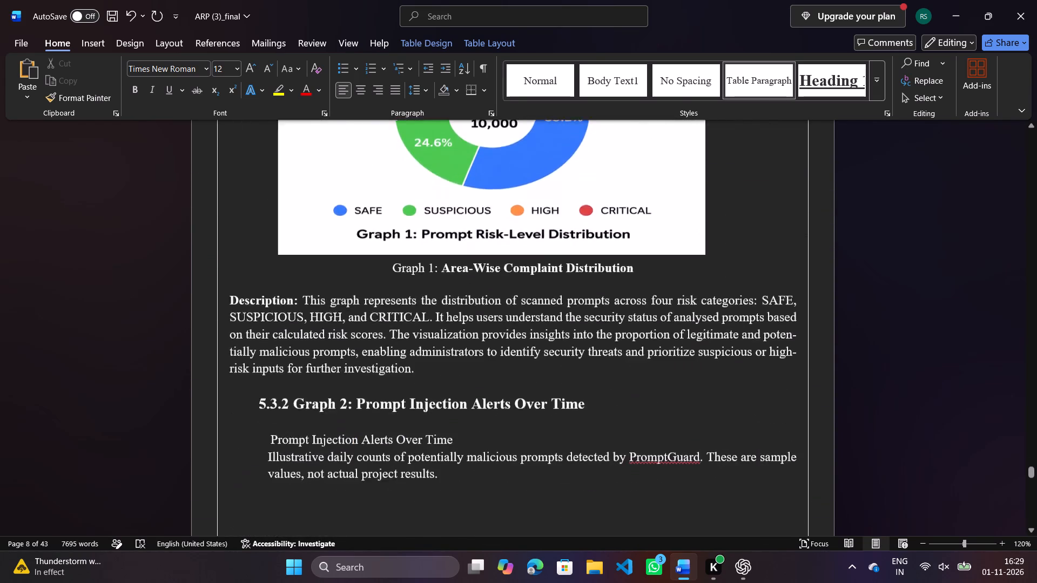
scroll(954, 382, down, 2)
Recheck the headings and page numbers of Table 5.2.2, 5.3 Resulting Graphs, 5.3.1 and 5.3.2 in the report body.
scroll(954, 382, up, 1)
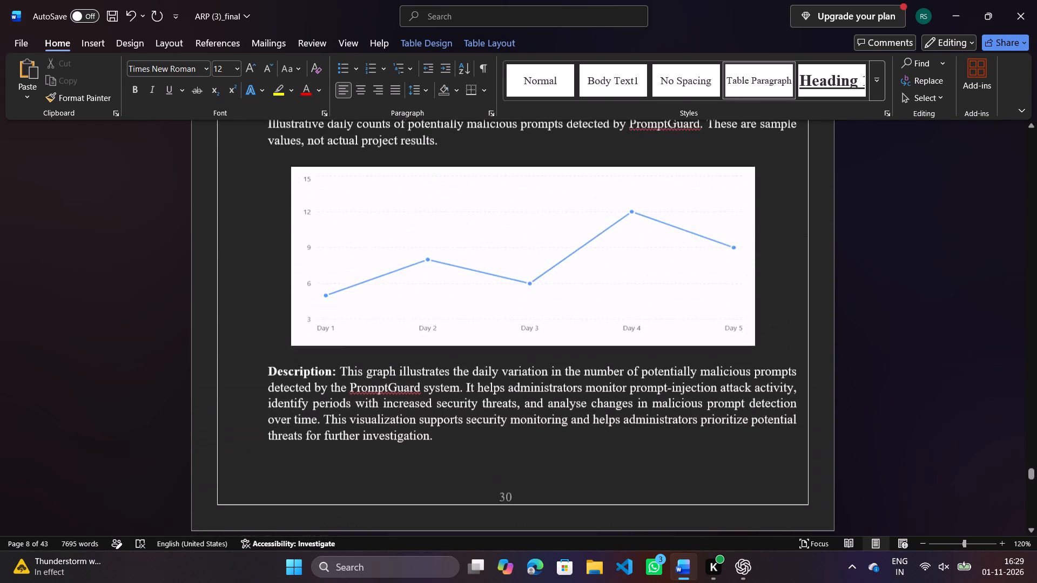
scroll(954, 382, up, 3)
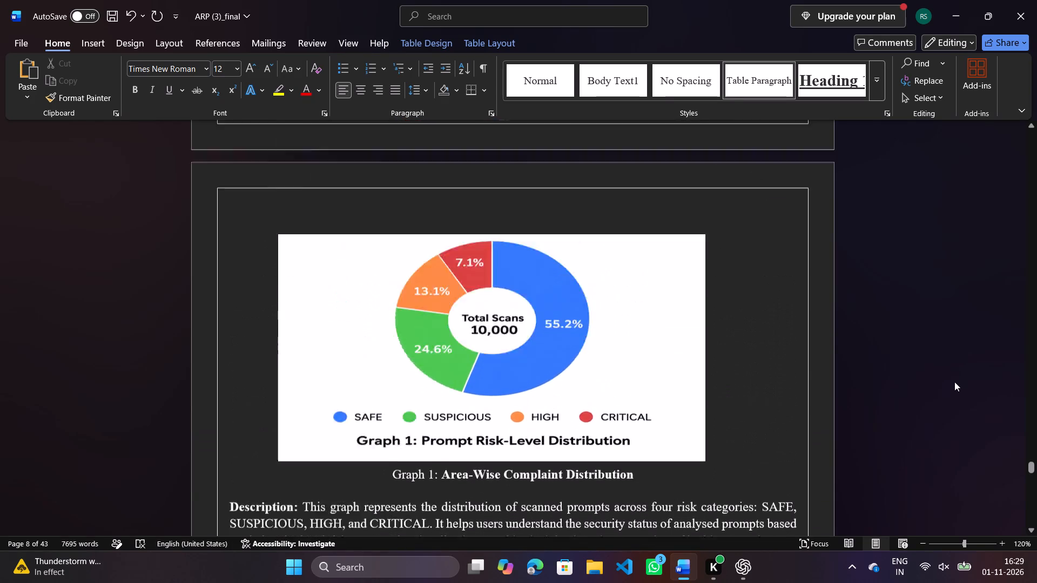
scroll(954, 382, up, 1)
scroll(954, 382, down, 1)
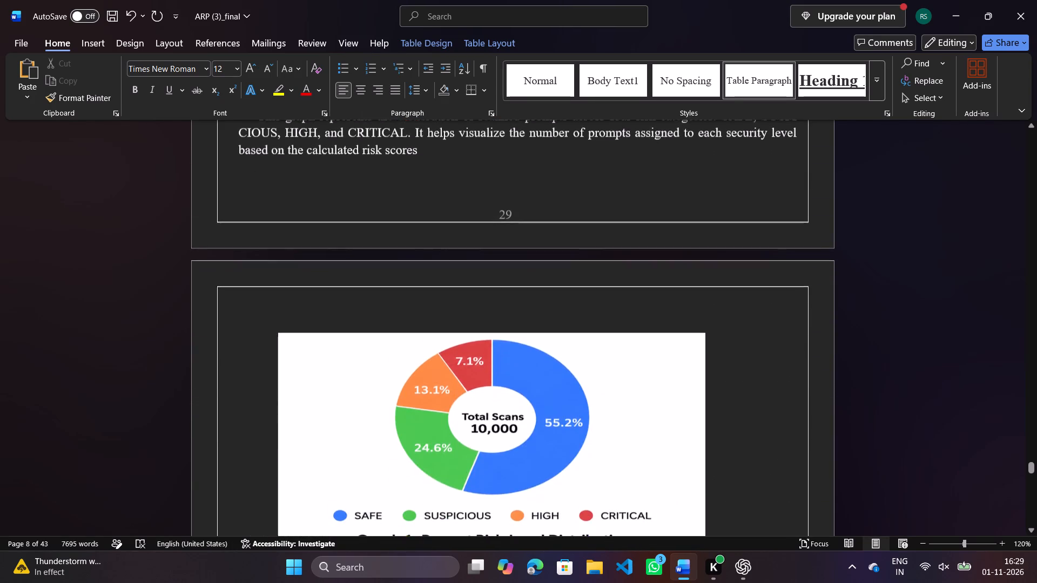
scroll(954, 382, up, 1)
scroll(954, 382, down, 1)
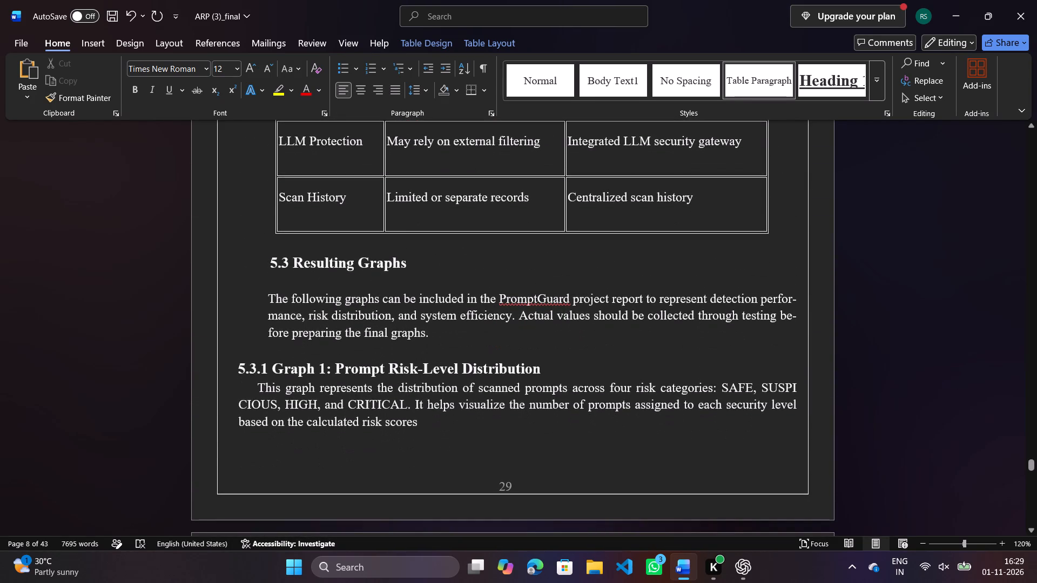
click(502, 337)
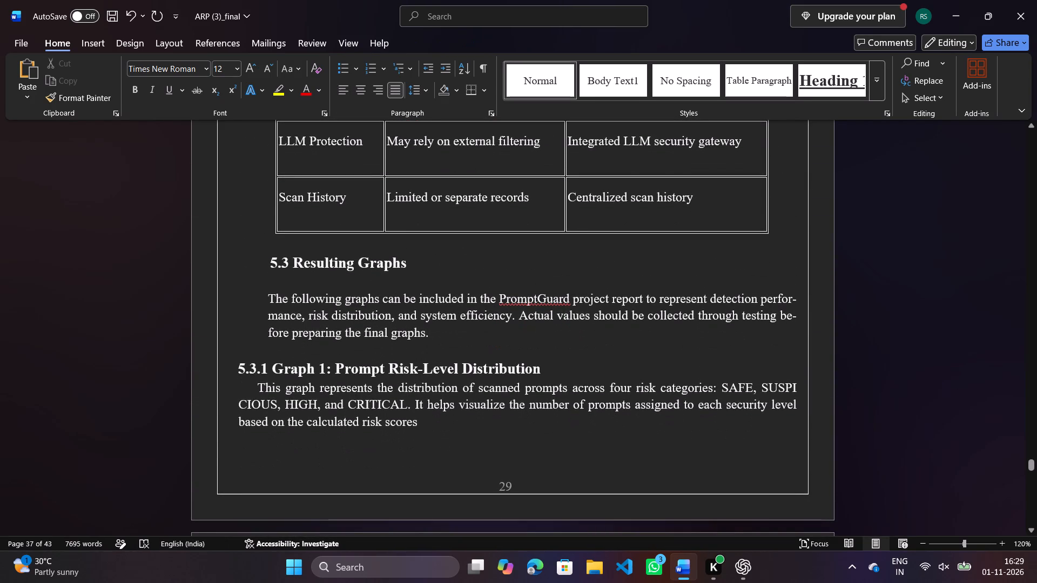
scroll(452, 263, up, 2)
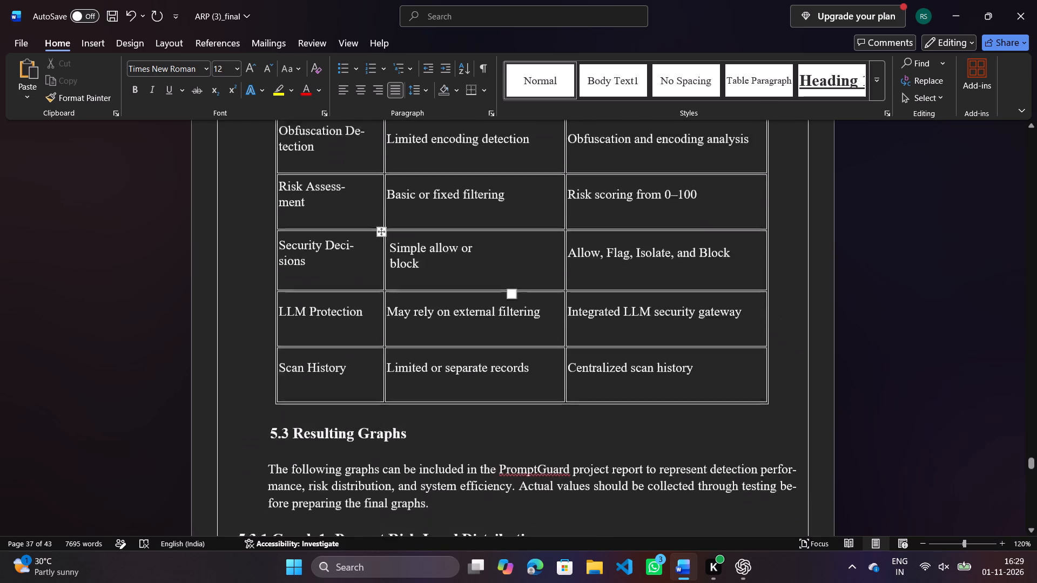
scroll(452, 263, up, 3)
scroll(452, 263, down, 1)
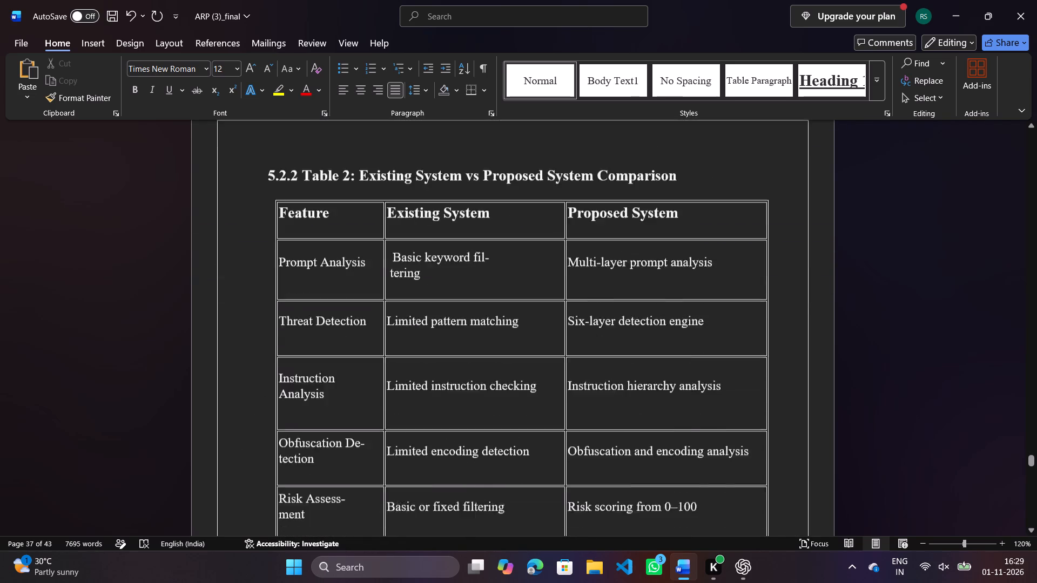
scroll(452, 263, down, 2)
scroll(421, 286, up, 1)
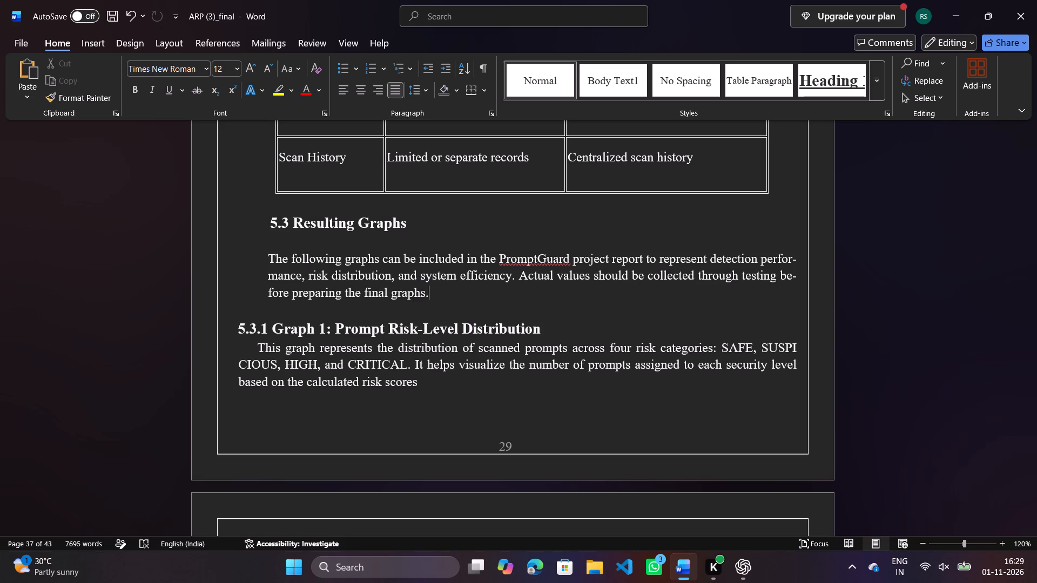
scroll(421, 286, down, 4)
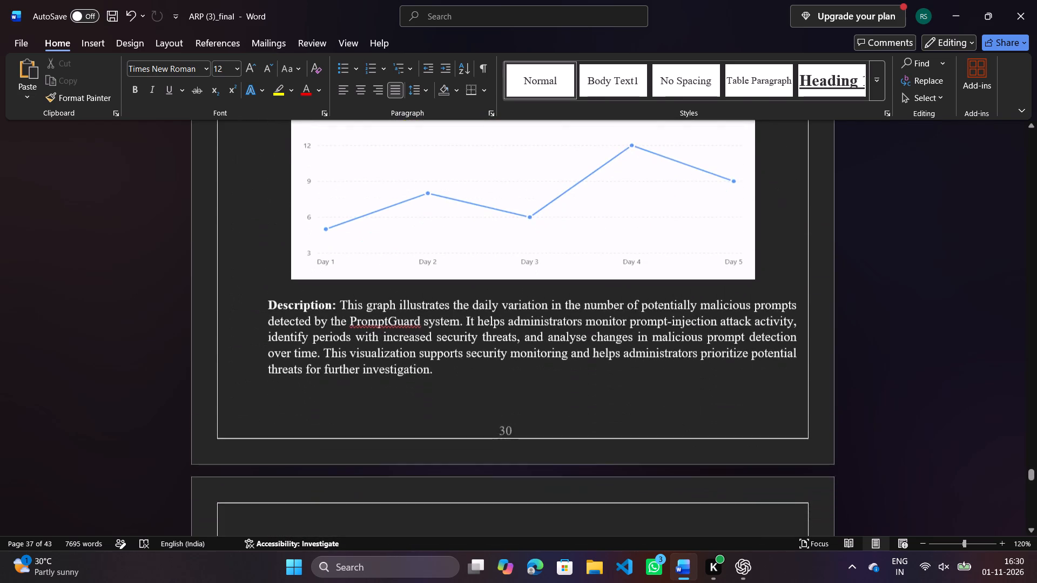
scroll(421, 286, up, 1)
scroll(421, 286, down, 1)
scroll(421, 286, up, 1)
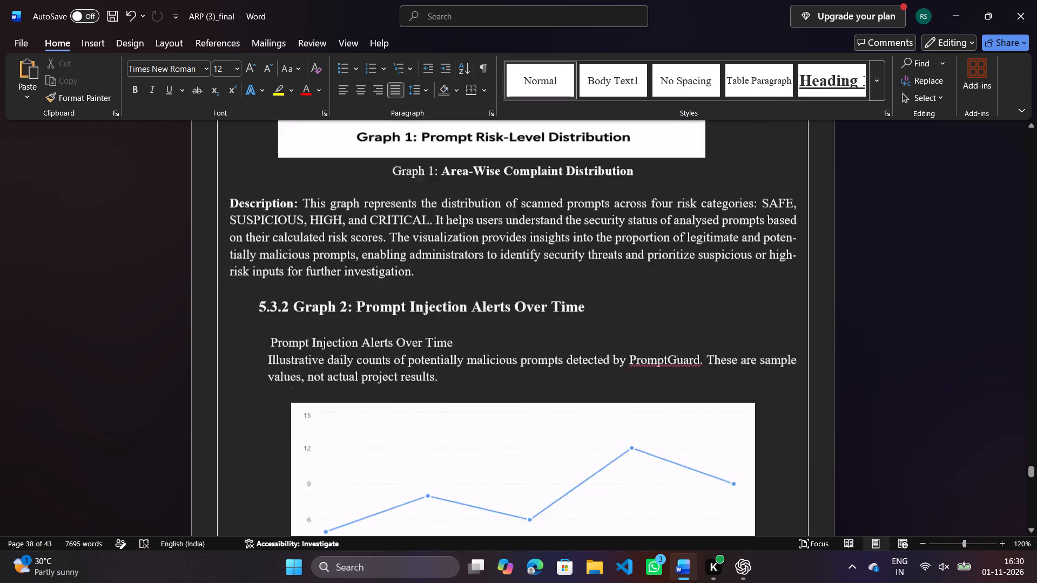
scroll(421, 286, up, 2)
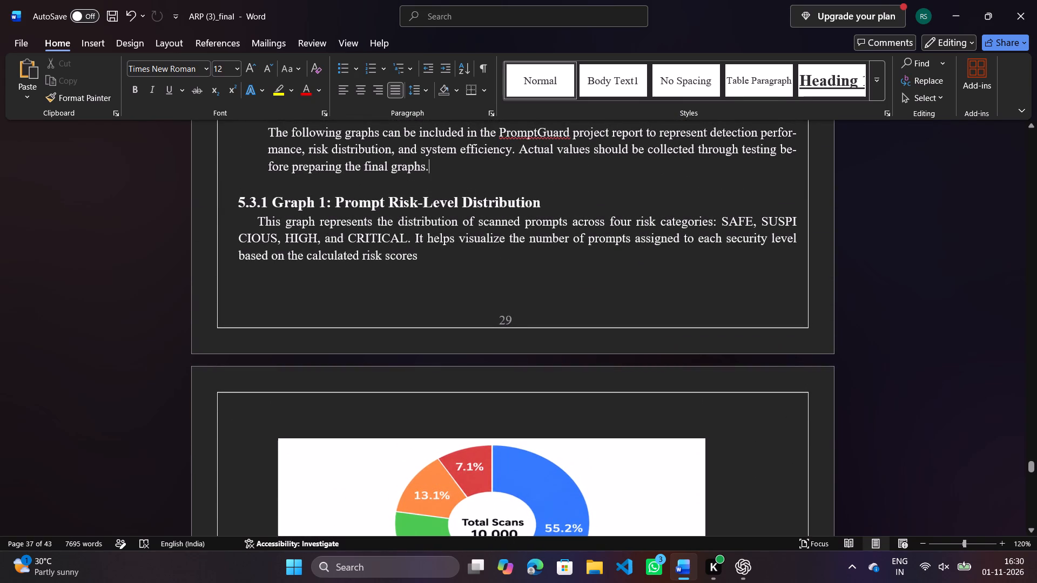
scroll(418, 274, up, 1)
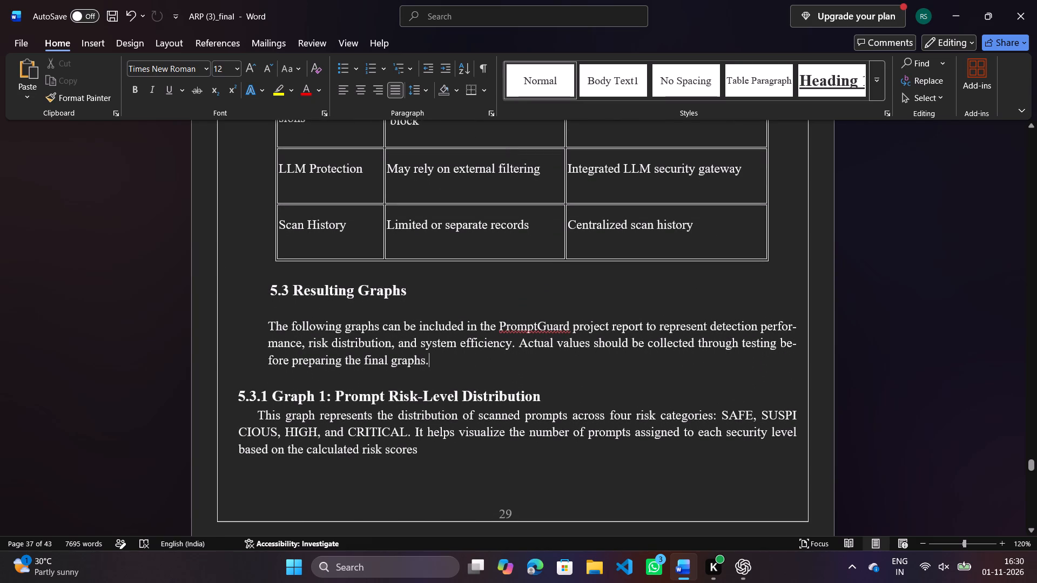
Copy the title "Prompt Risk-Level Distribution" from the 5.3.1 Graph 1 heading in the report body.
click(542, 392)
drag(335, 394, 560, 387)
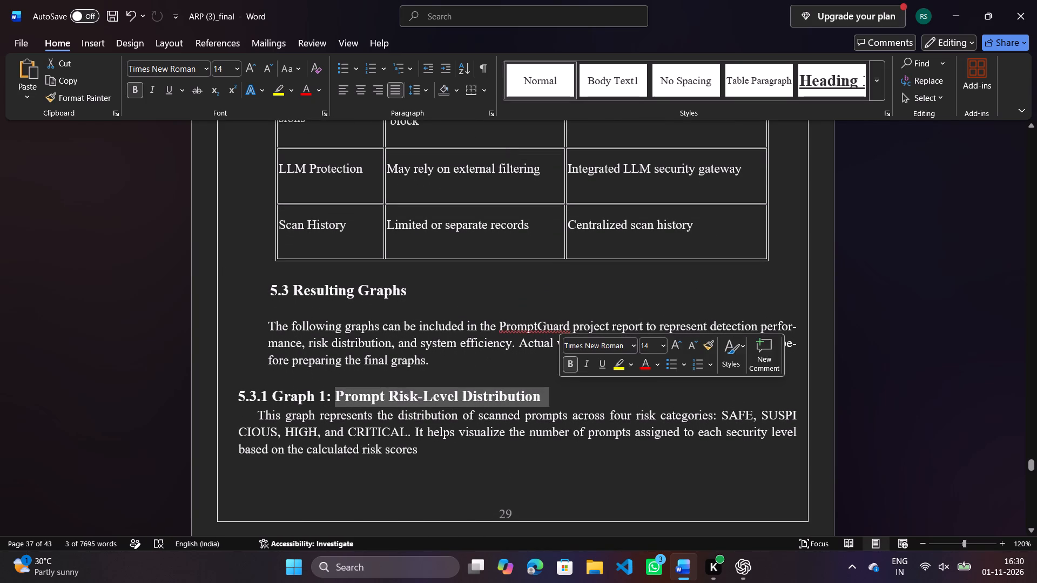
key(super+v)
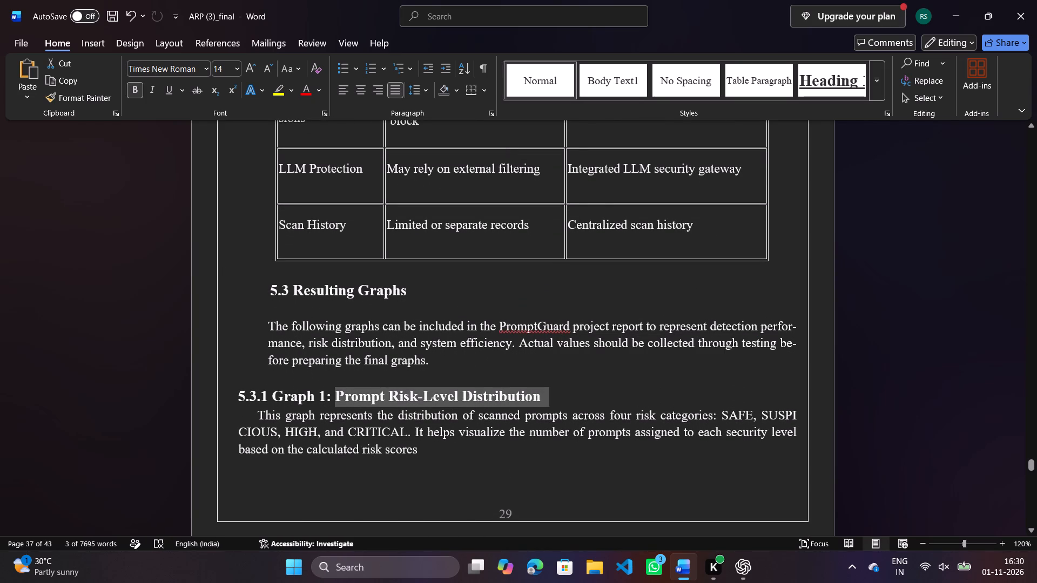
click(543, 391)
drag(543, 391, 361, 397)
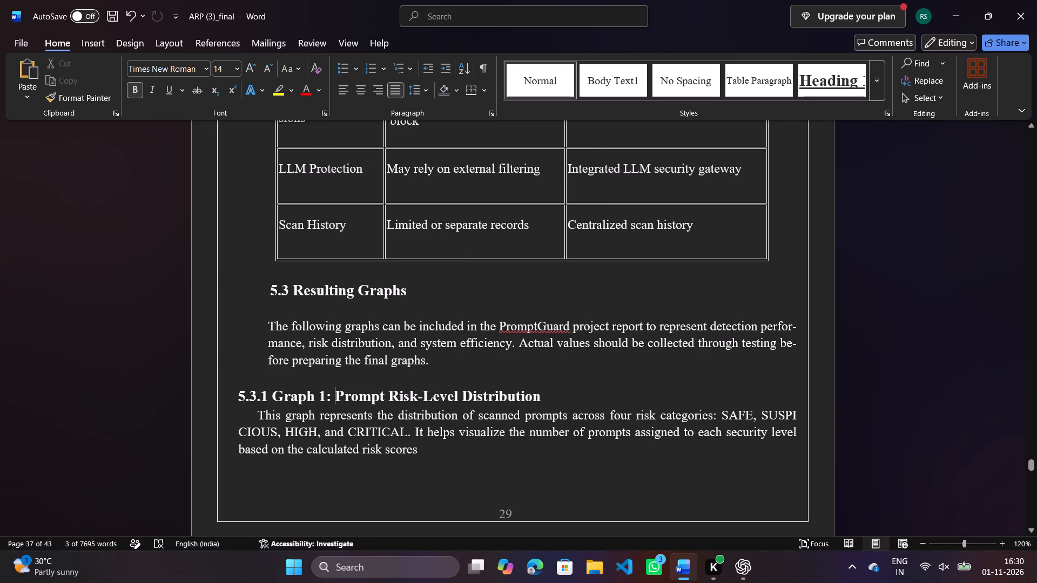
drag(334, 394, 562, 396)
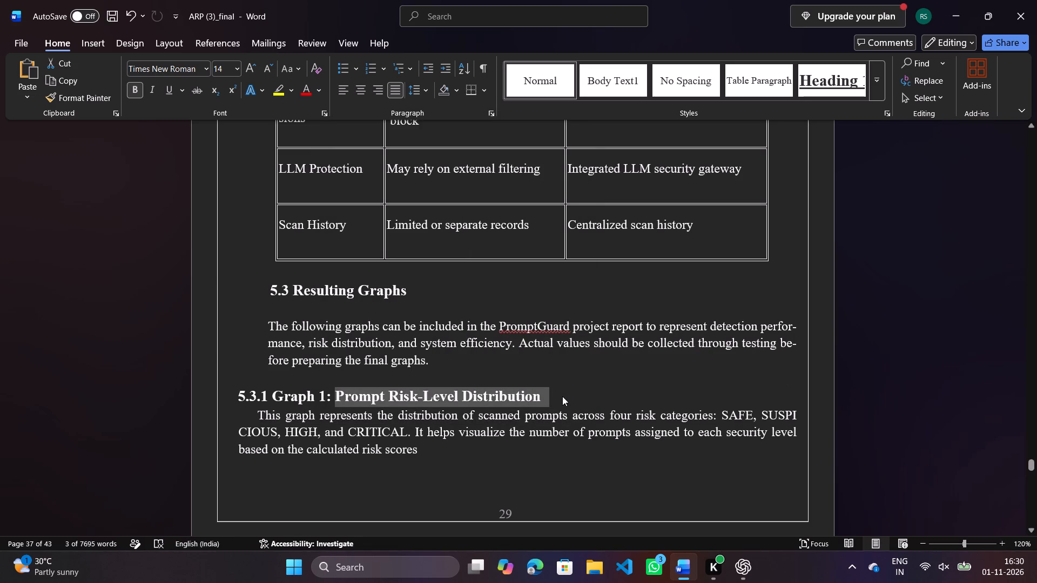
key(ctrl+c)
Copy the title "Prompt Injection Alerts Over Time" from the 5.3.2 Graph 2 heading.
scroll(538, 443, down, 1)
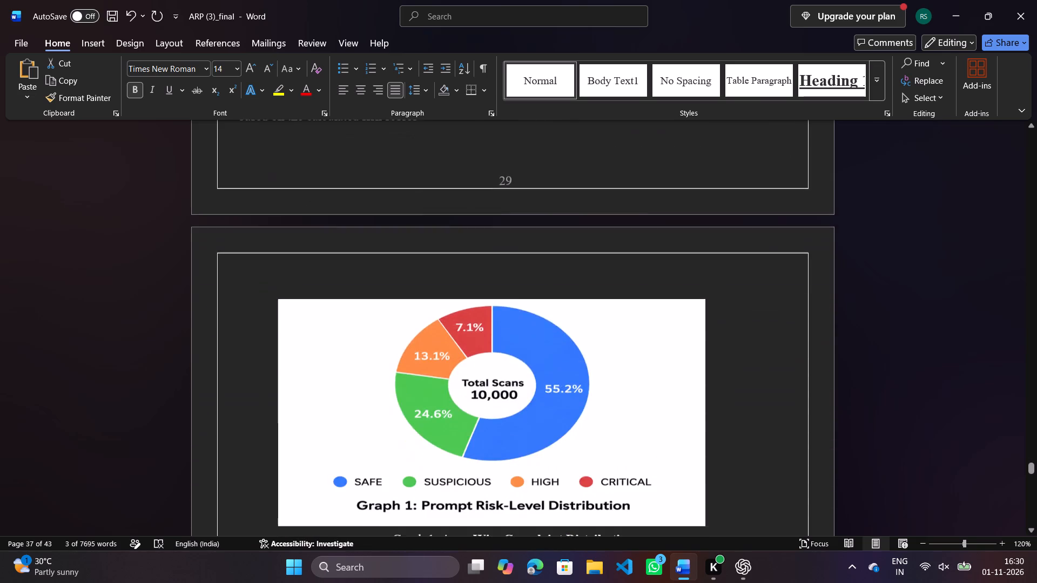
scroll(538, 443, down, 2)
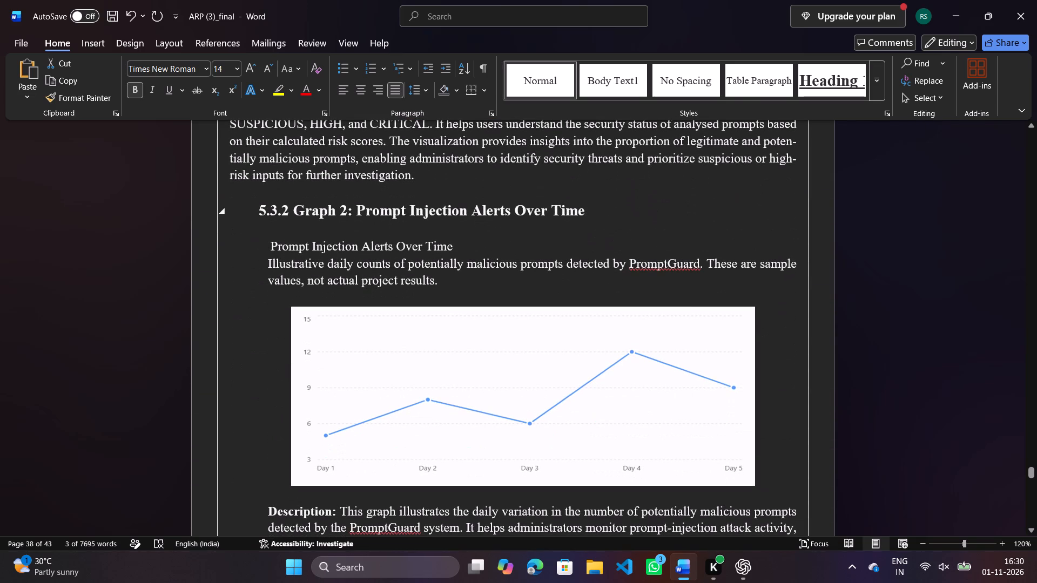
drag(585, 211, 366, 202)
key(ctrl+c)
Go to the 5.3.3 Graph 3 heading, "Suspicious Prompt Activity Categories", in the report body.
scroll(408, 272, down, 1)
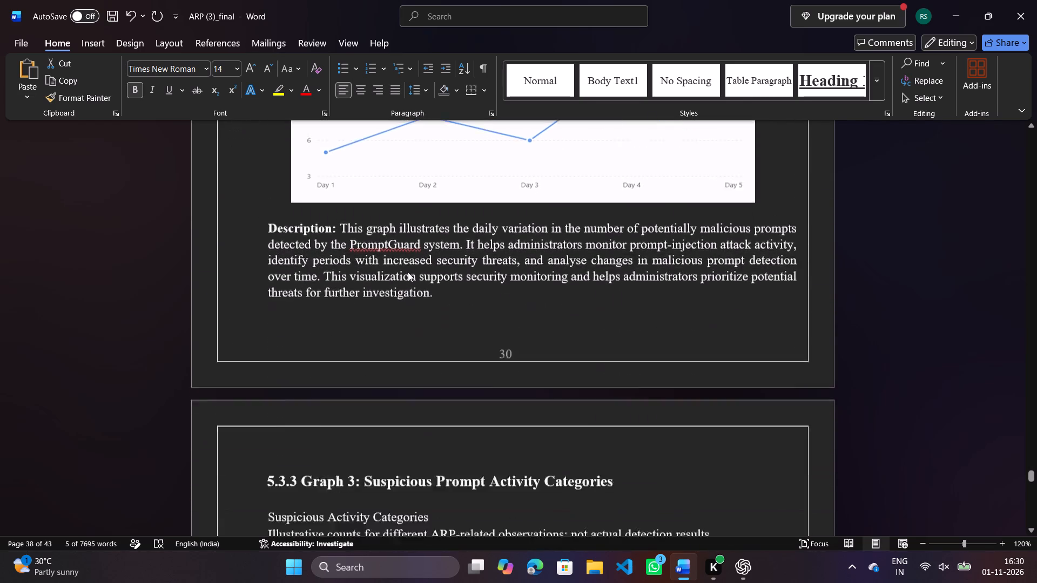
scroll(408, 272, down, 1)
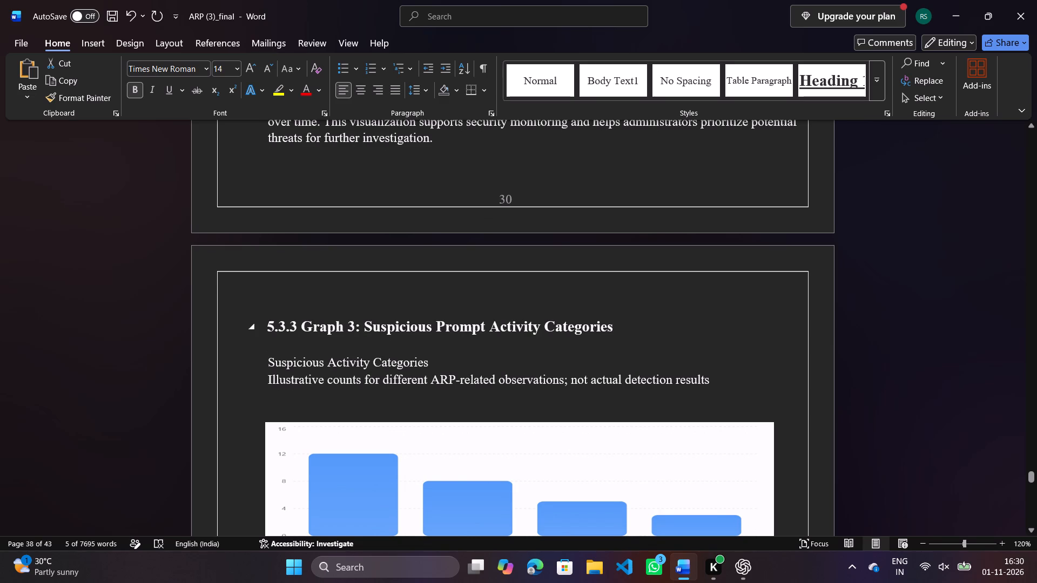
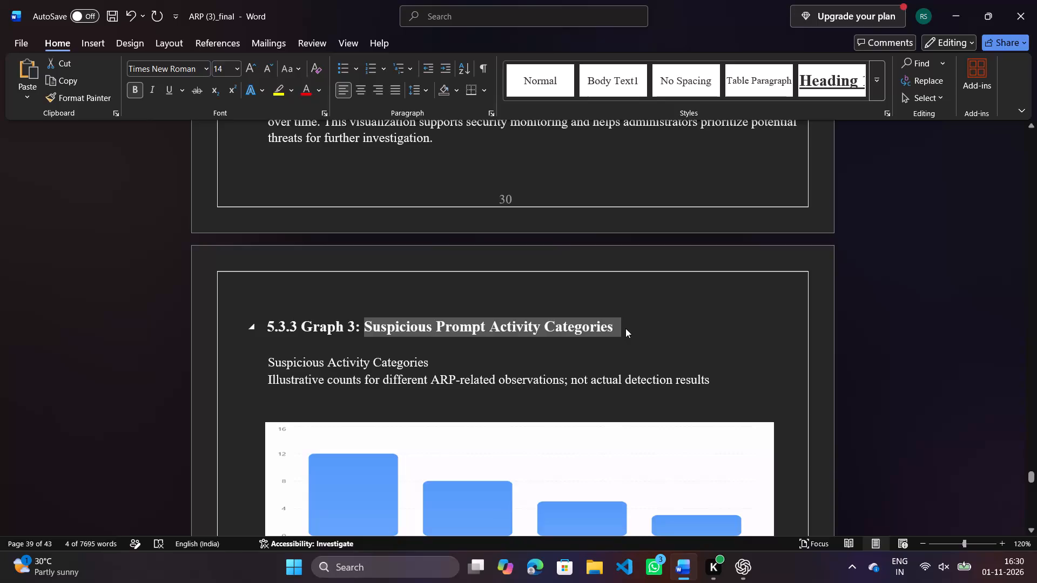
Review the section 5.3.3 graph page and the start of section 5.4 Results Analysis.
scroll(625, 328, down, 1)
click(578, 330)
scroll(578, 330, down, 1)
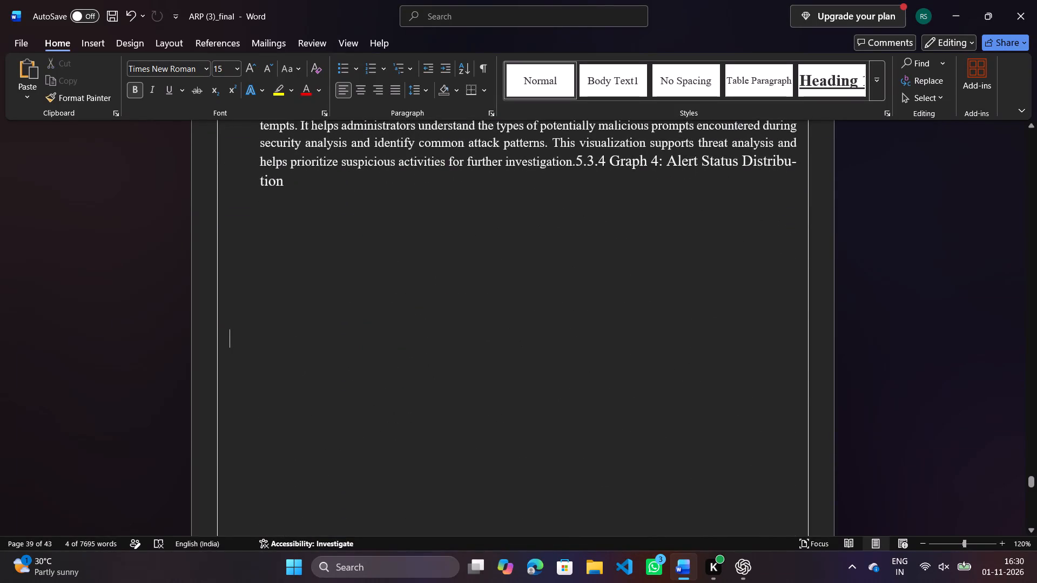
scroll(578, 330, down, 2)
scroll(578, 330, up, 2)
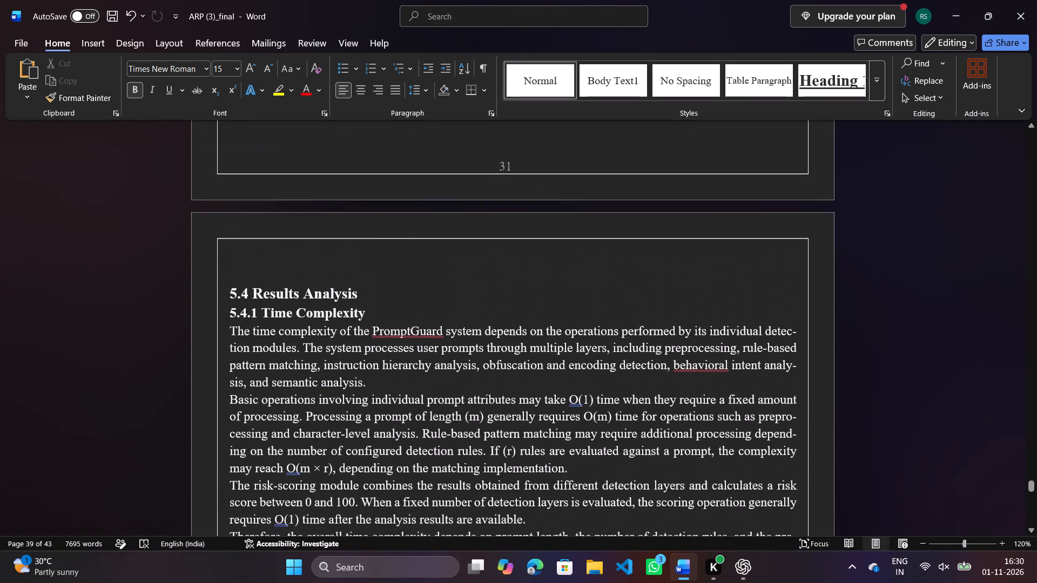
scroll(578, 330, up, 2)
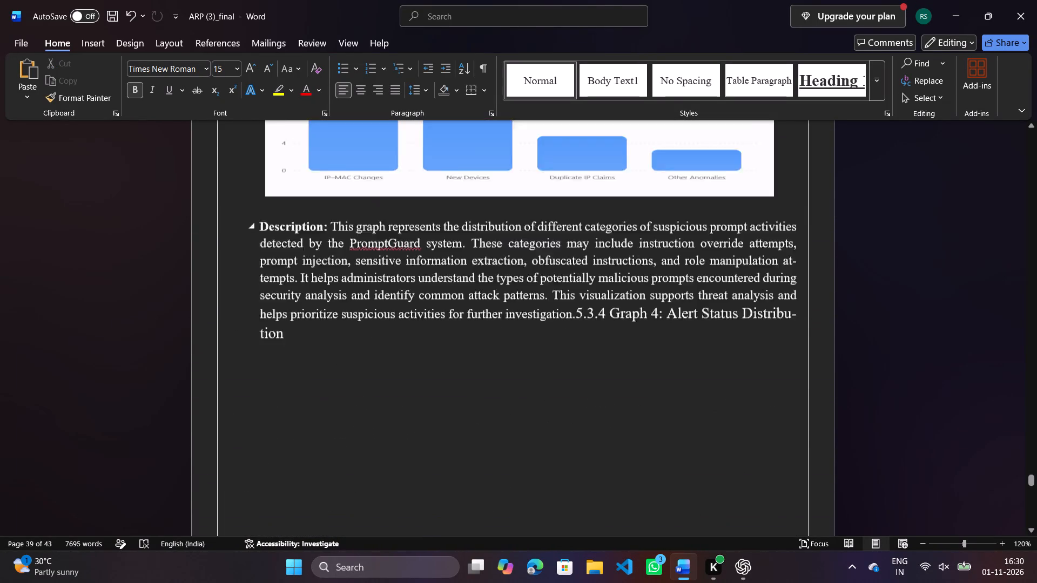
scroll(578, 330, up, 3)
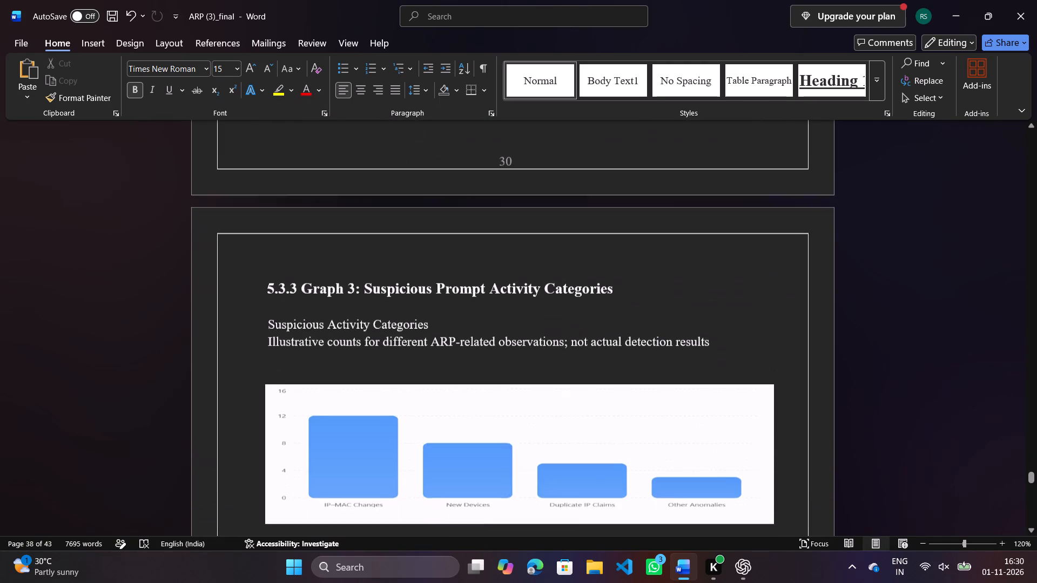
Replace the 5.3.1 title in the table of contents with the copied heading "Prompt Risk-Level Distribution".
scroll(578, 330, up, 20)
scroll(578, 330, up, 4)
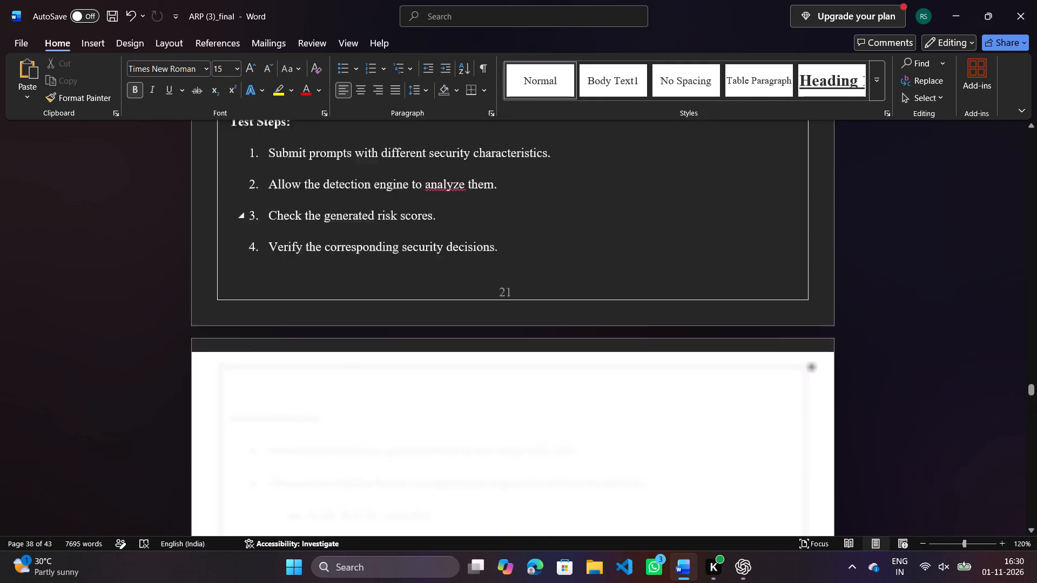
scroll(578, 330, up, 6)
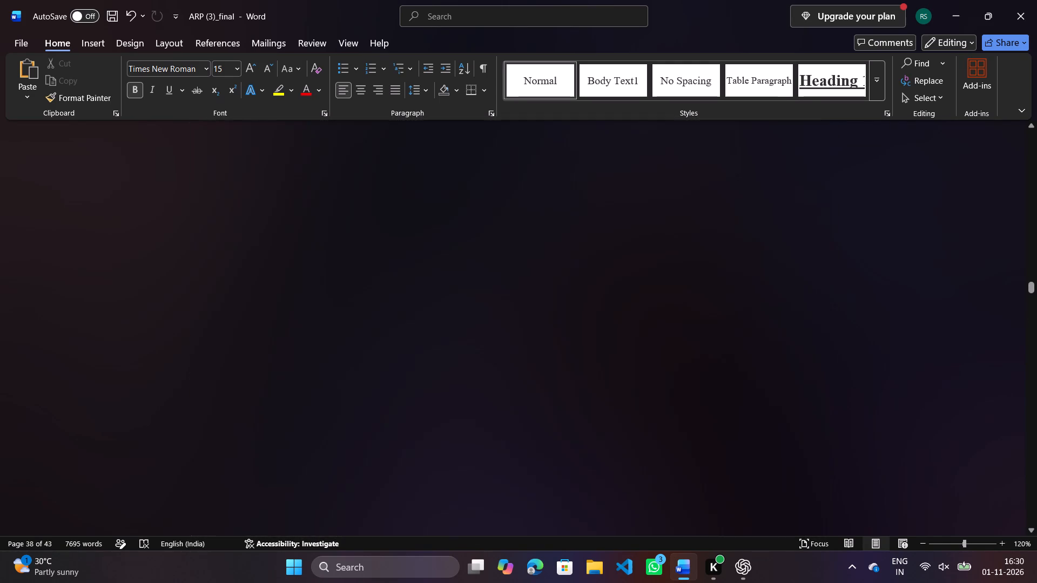
scroll(578, 330, up, 7)
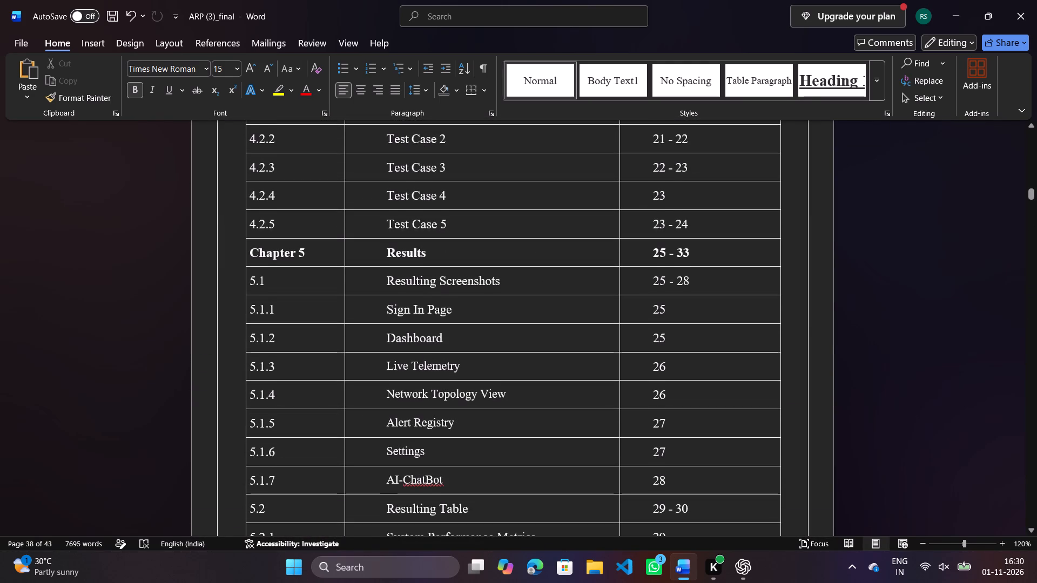
scroll(578, 330, down, 2)
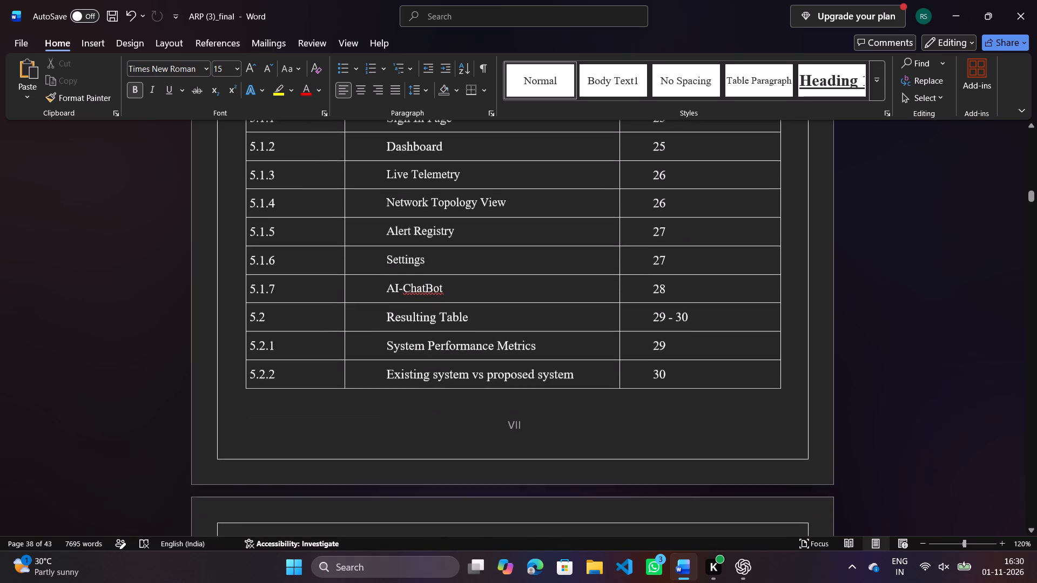
scroll(578, 330, down, 2)
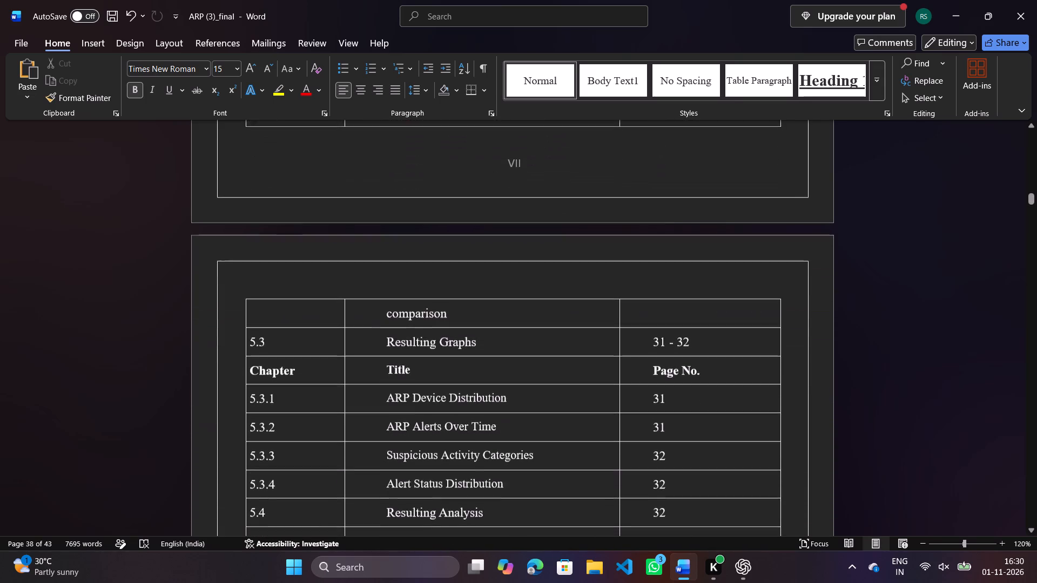
scroll(578, 330, down, 1)
click(517, 378)
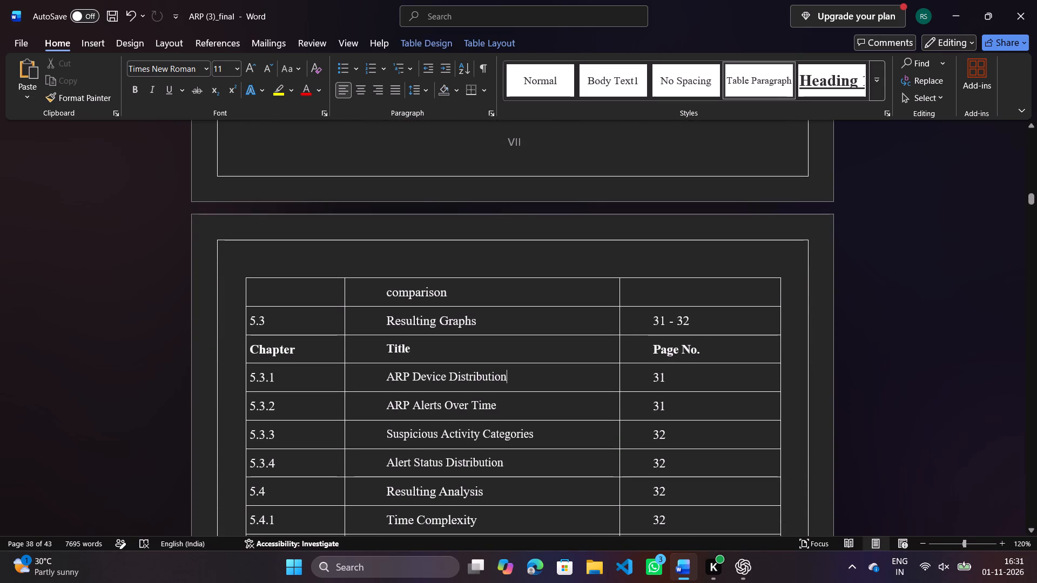
drag(517, 378, 391, 376)
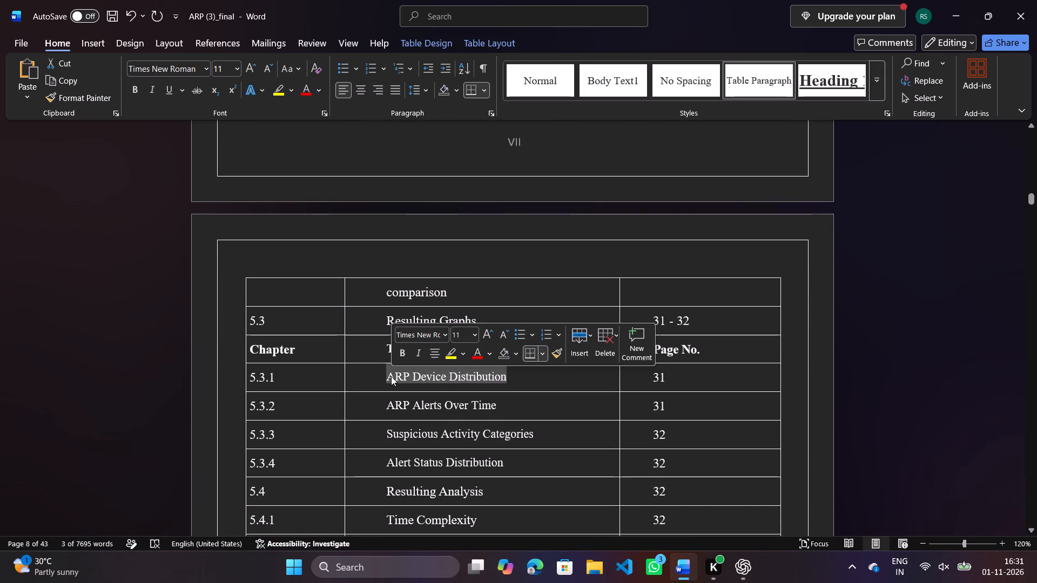
key(super+v)
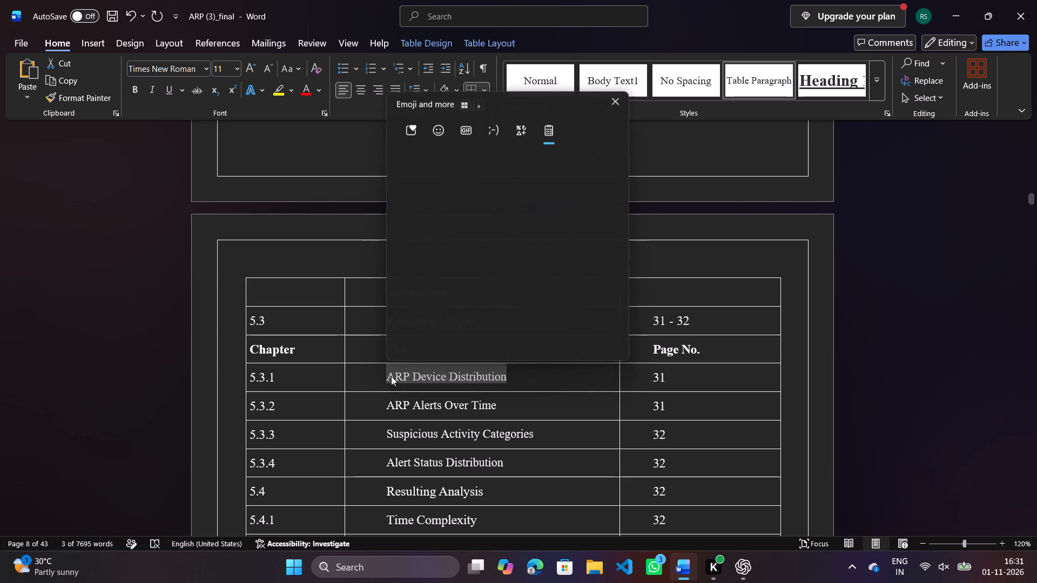
scroll(463, 278, down, 1)
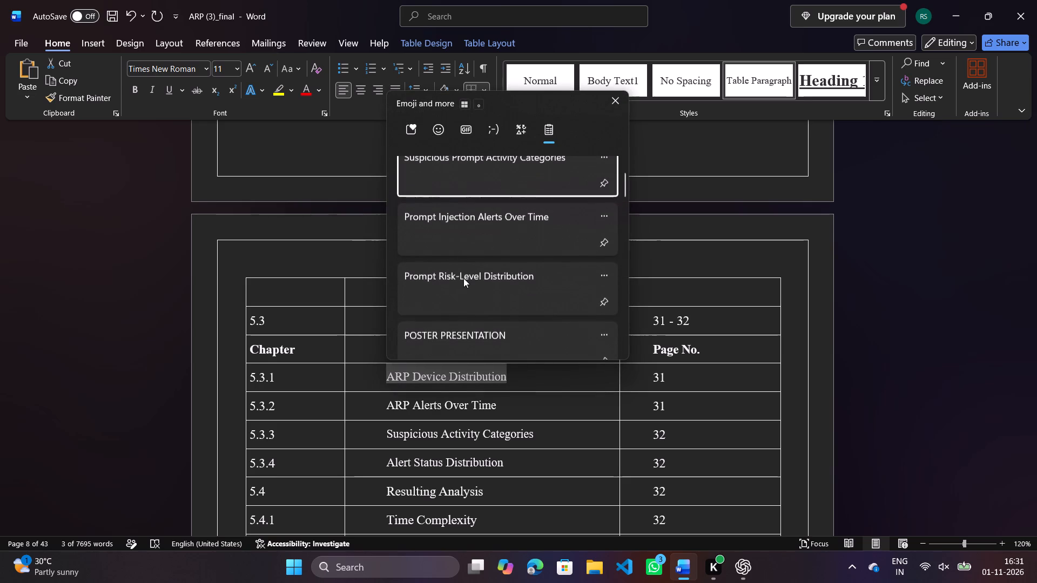
scroll(463, 278, down, 1)
click(468, 292)
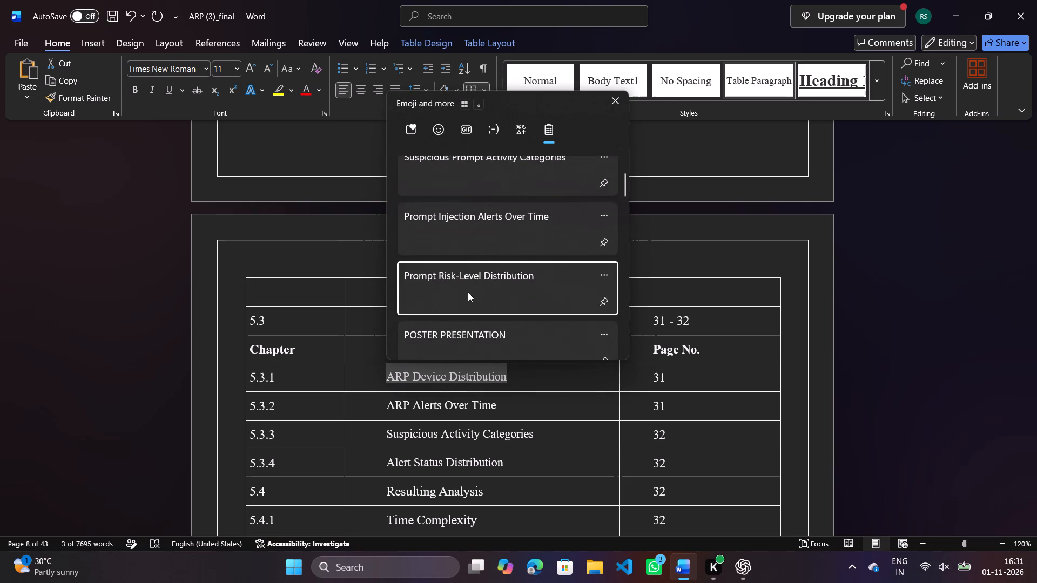
key(ctrl+v)
Replace the 5.3.2 contents title with the copied heading "Prompt Injection Alerts Over Time" in non-bold text.
drag(496, 407, 376, 402)
key(super+v)
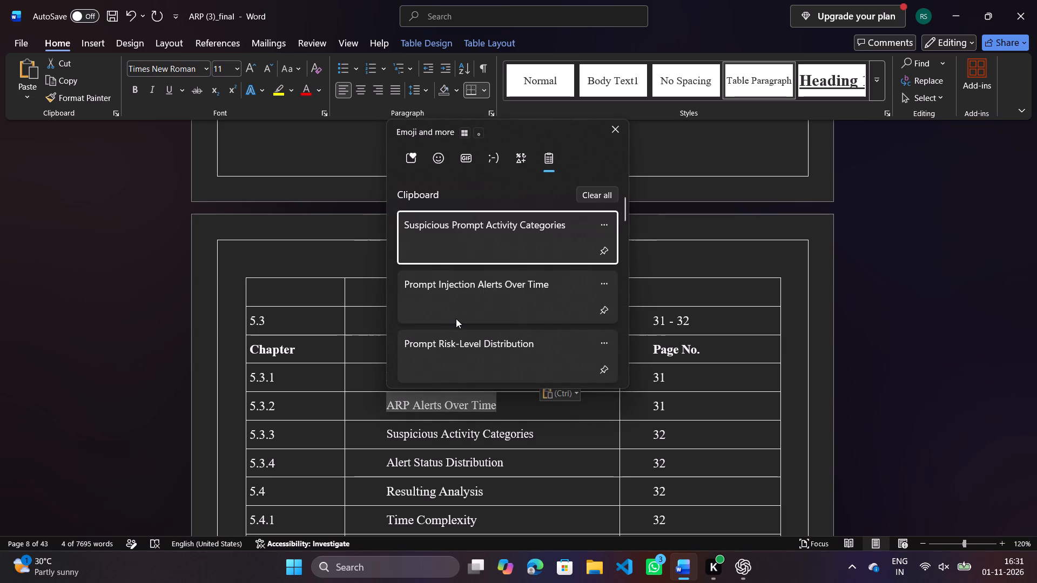
click(480, 313)
key(ctrl+v)
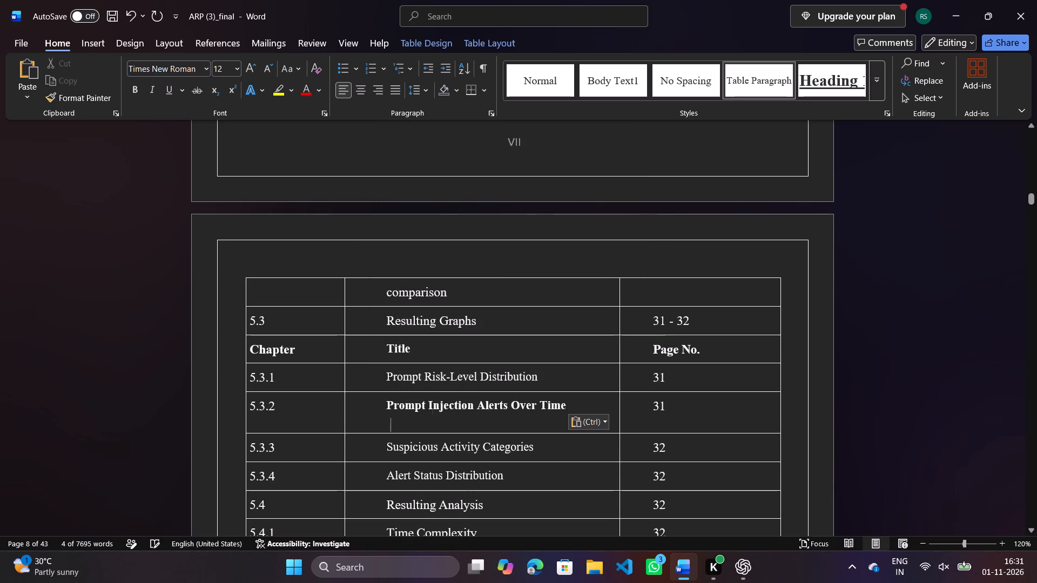
drag(564, 408, 386, 409)
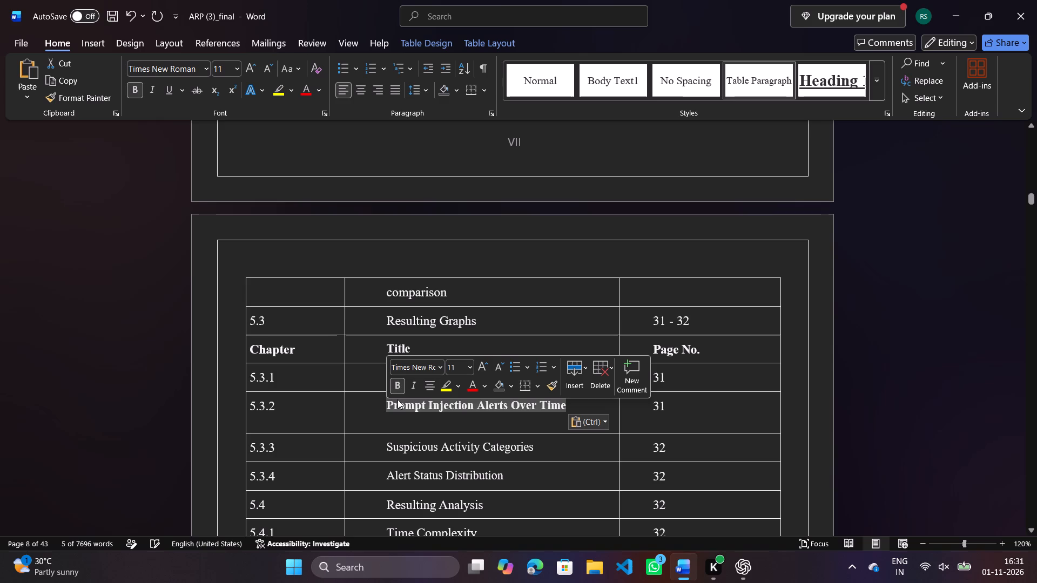
click(396, 385)
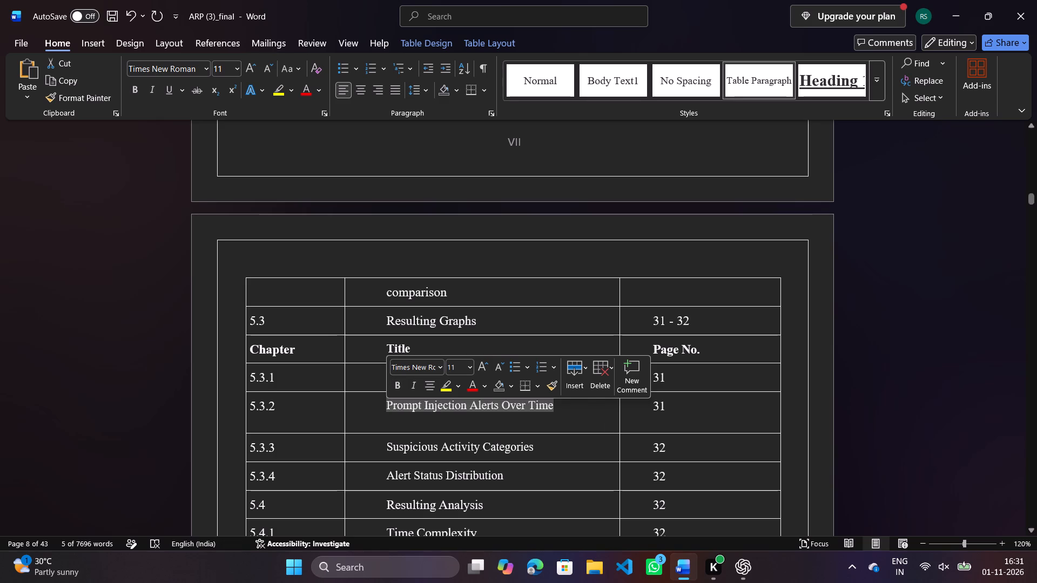
Replace the 5.3.3 contents title with the copied heading "Suspicious Prompt Activity Categories" in non-bold text.
click(542, 451)
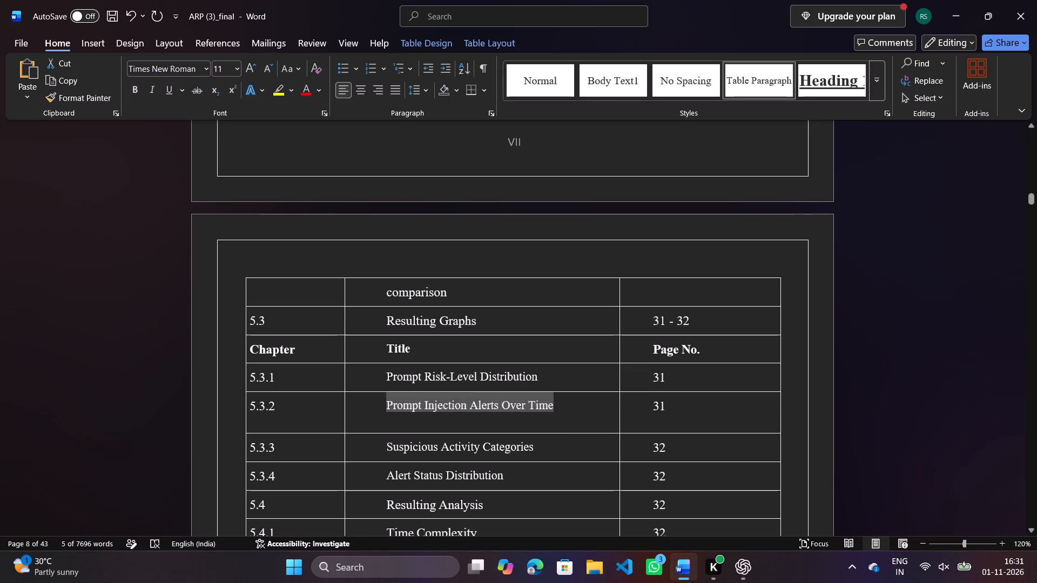
drag(542, 451, 397, 450)
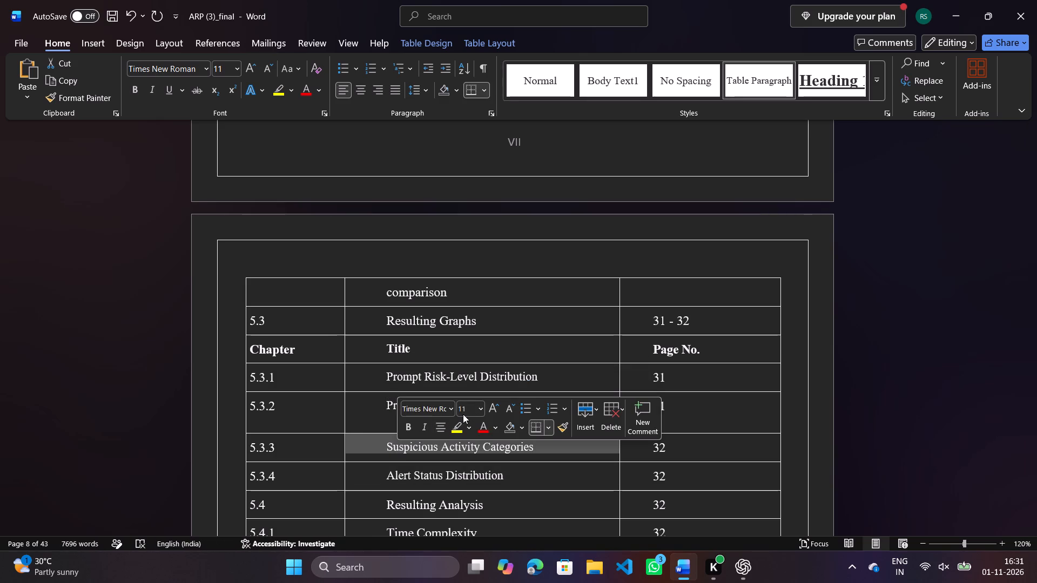
key(super+v)
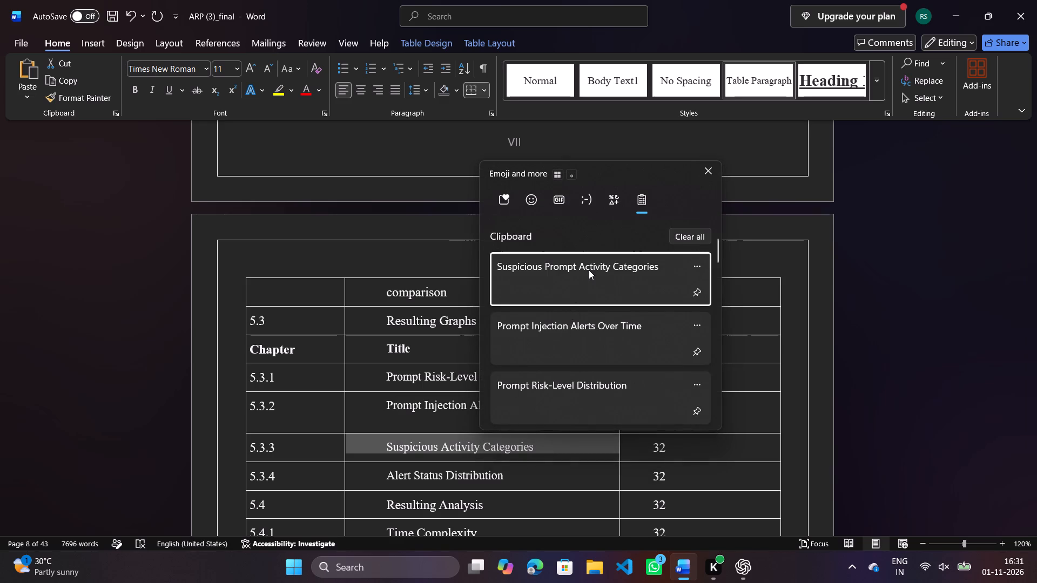
click(589, 270)
key(ctrl+v)
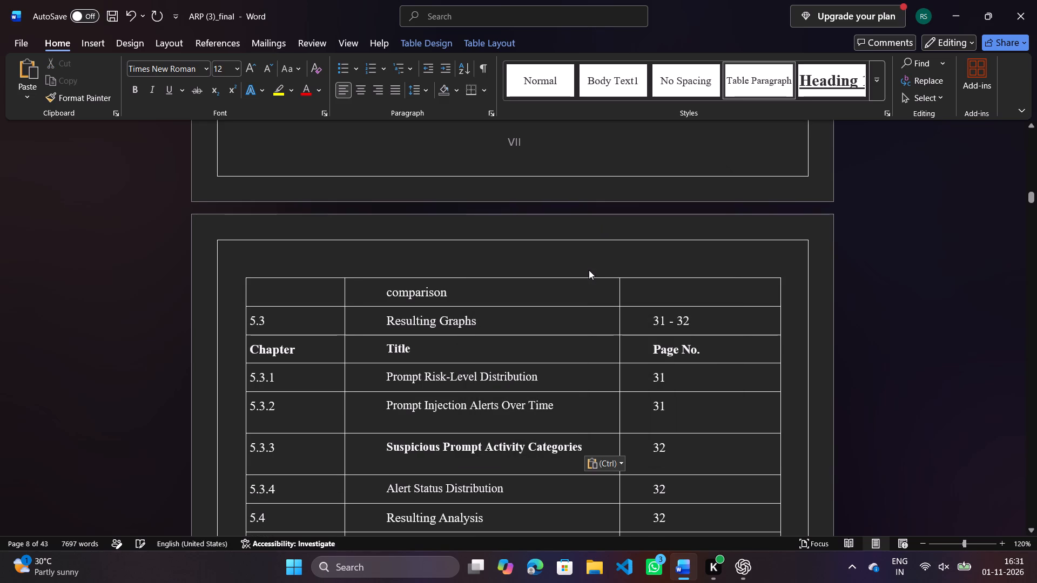
drag(584, 451, 406, 452)
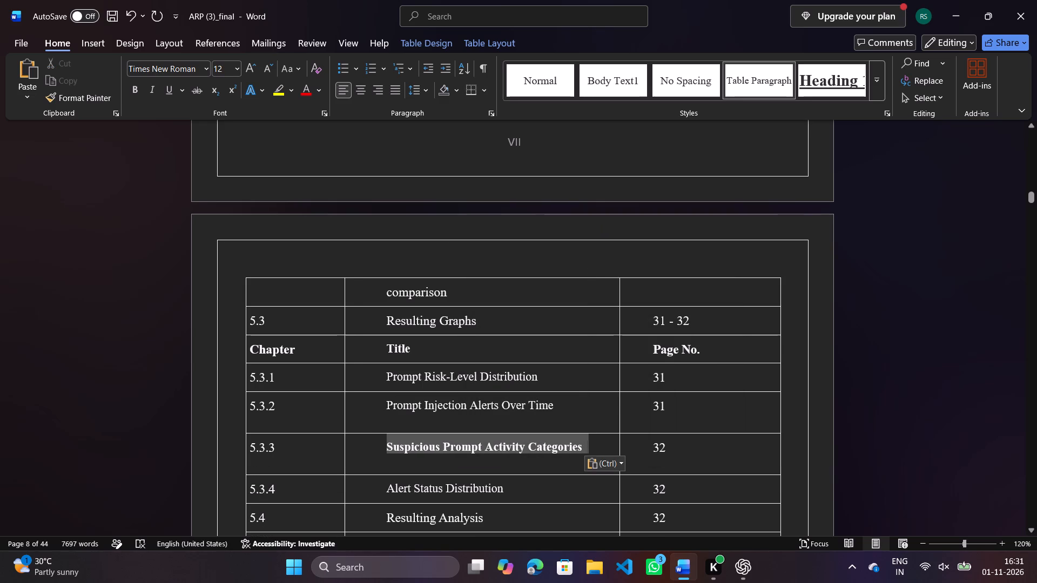
drag(406, 452, 393, 451)
click(401, 429)
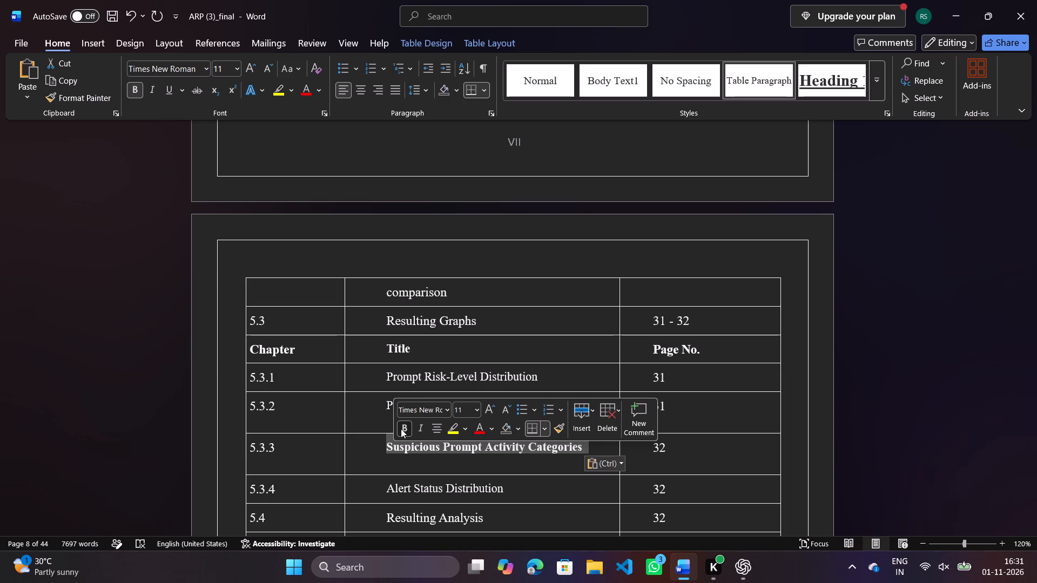
click(449, 478)
Clear the title, chapter number and page number from the 5.3.4 Alert Status Distribution row of the contents table.
scroll(449, 478, down, 1)
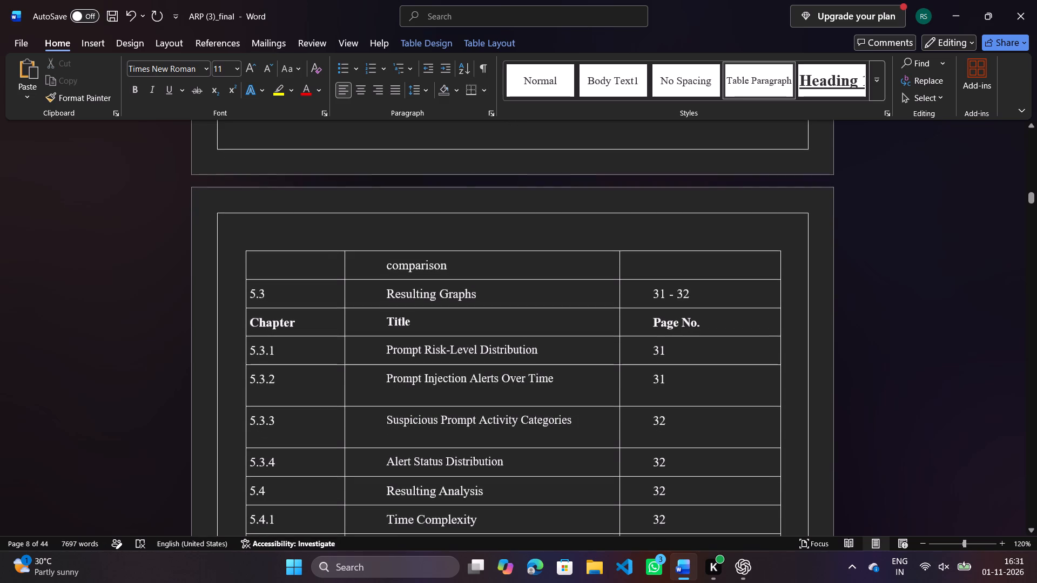
click(529, 456)
click(505, 452)
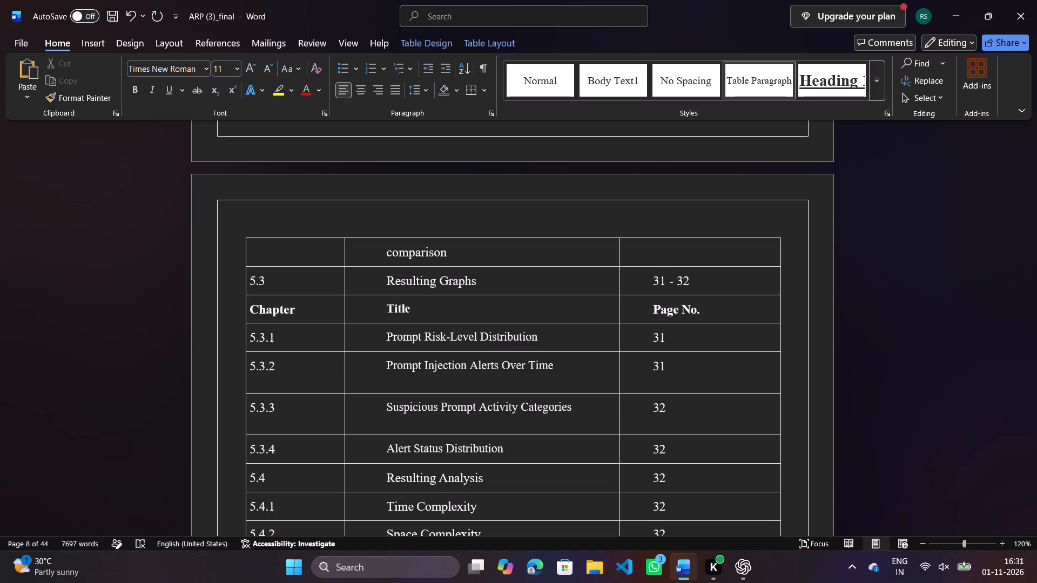
drag(512, 452, 386, 452)
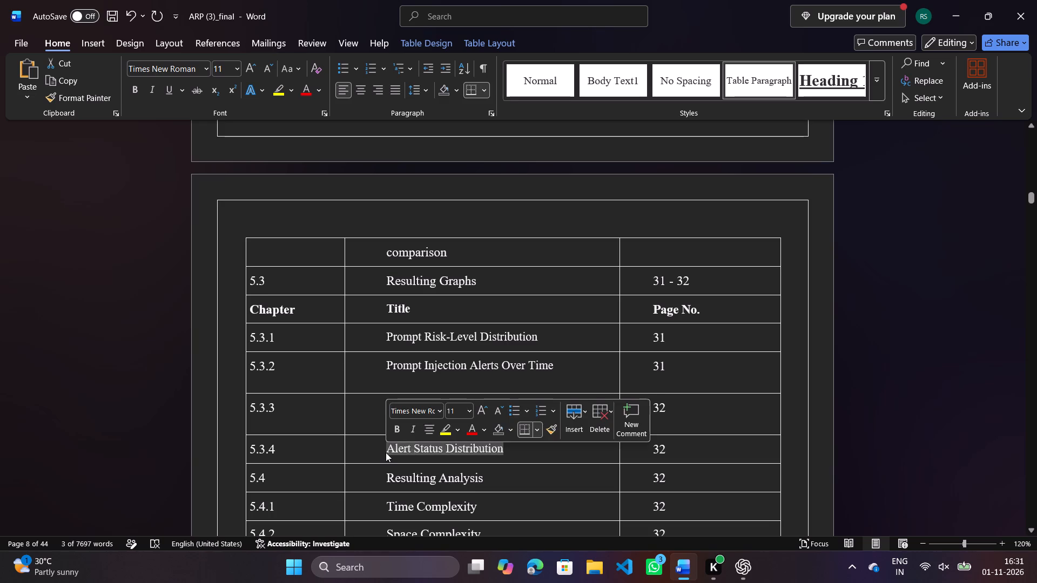
key(BackSpace)
drag(299, 444, 225, 443)
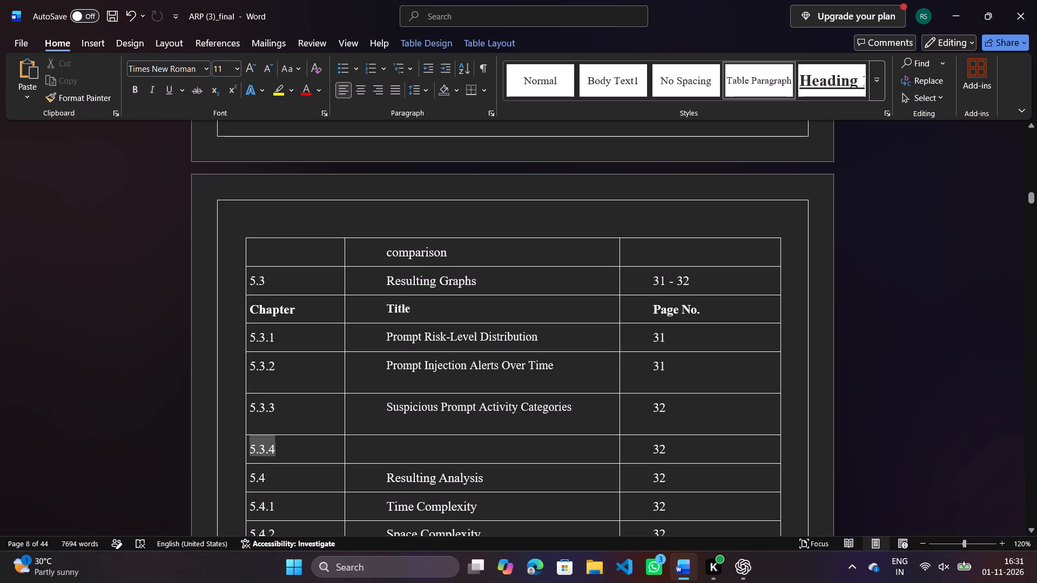
drag(225, 443, 224, 443)
key(BackSpace)
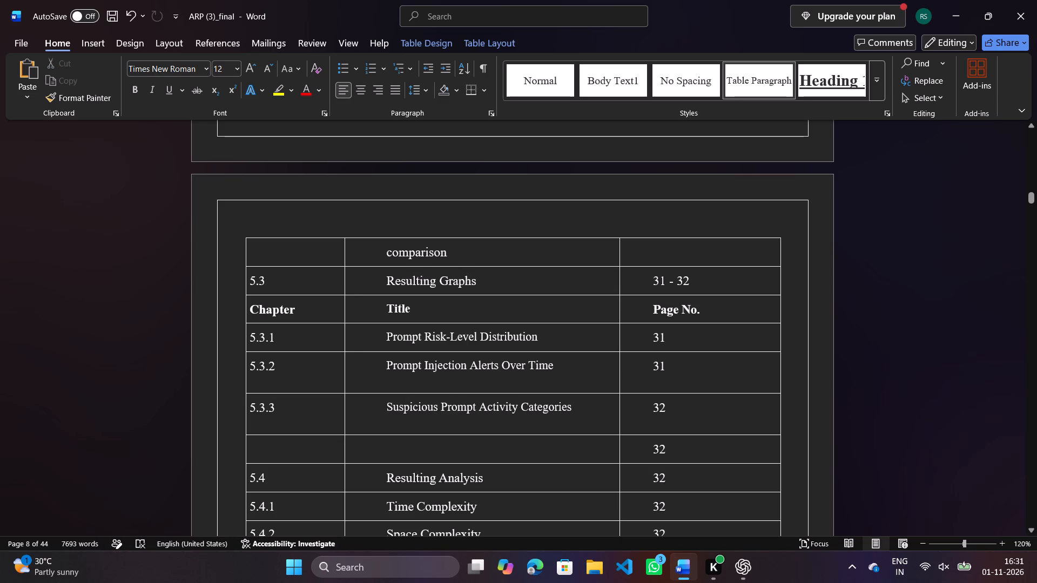
drag(675, 446, 638, 449)
key(BackSpace)
Delete the entire emptied row between 5.3.3 and 5.4 in the contents table.
drag(787, 450, 336, 445)
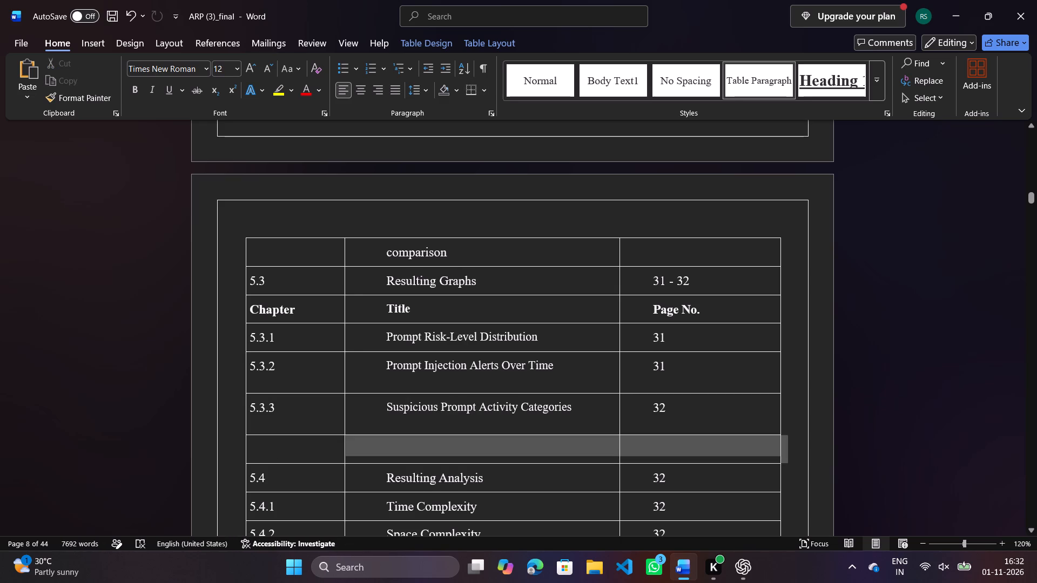
drag(336, 445, 271, 447)
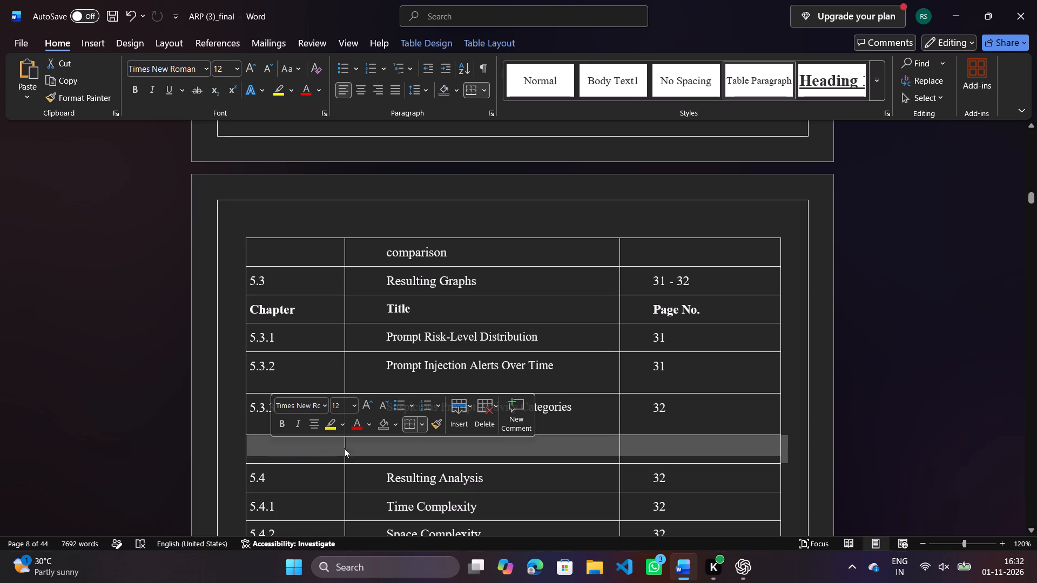
click(479, 409)
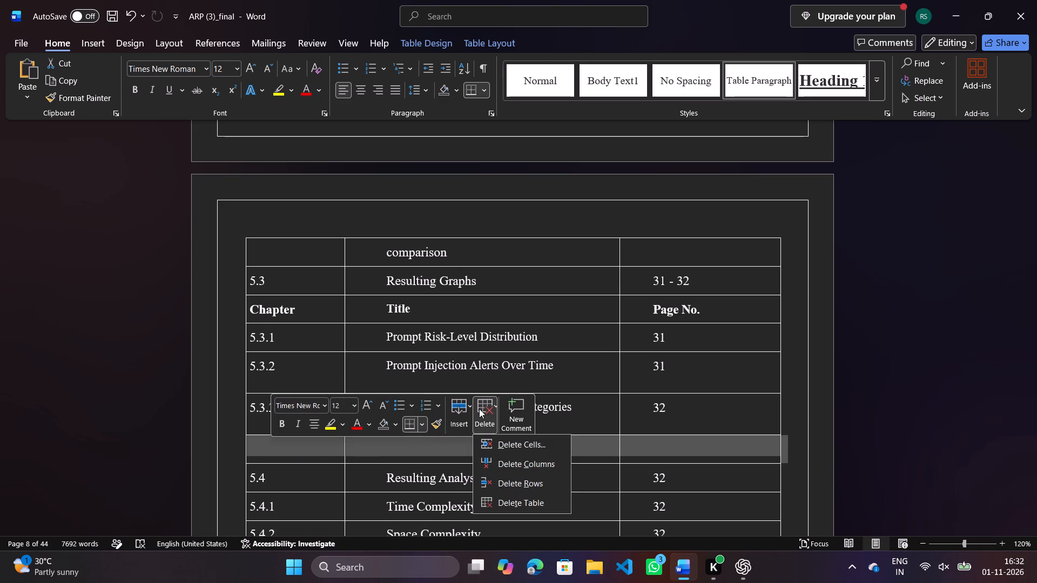
click(520, 444)
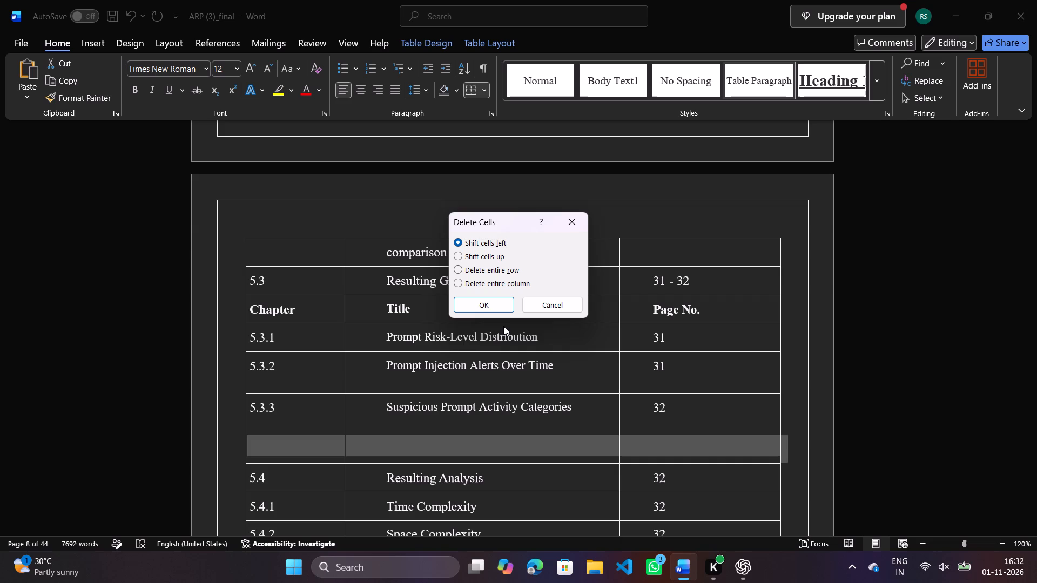
click(496, 272)
click(489, 303)
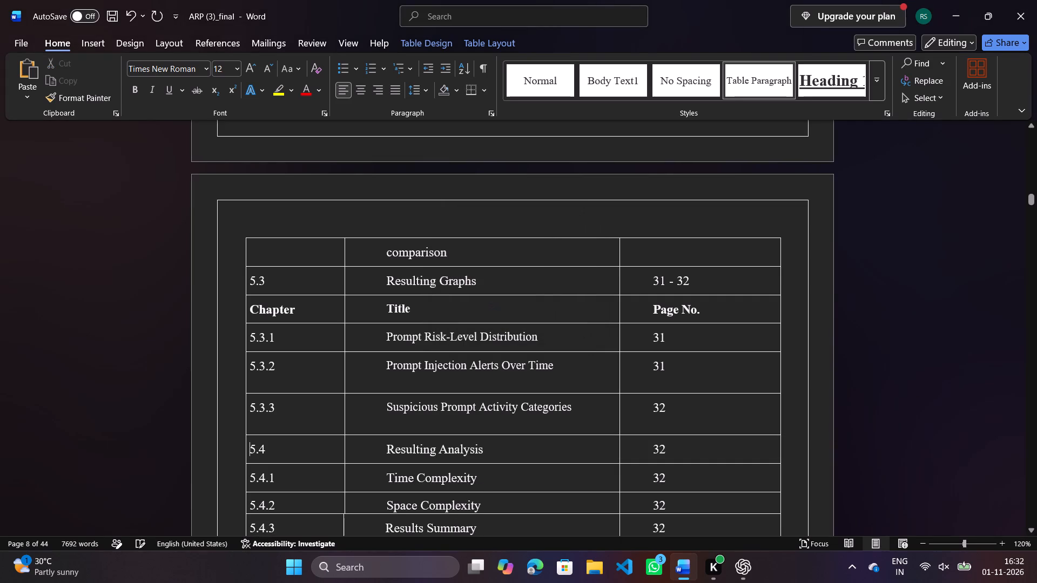
Examine how the rows of the contents table break across its pages, especially around entries 5.2.2 and 5.3.
scroll(489, 357, down, 1)
click(495, 379)
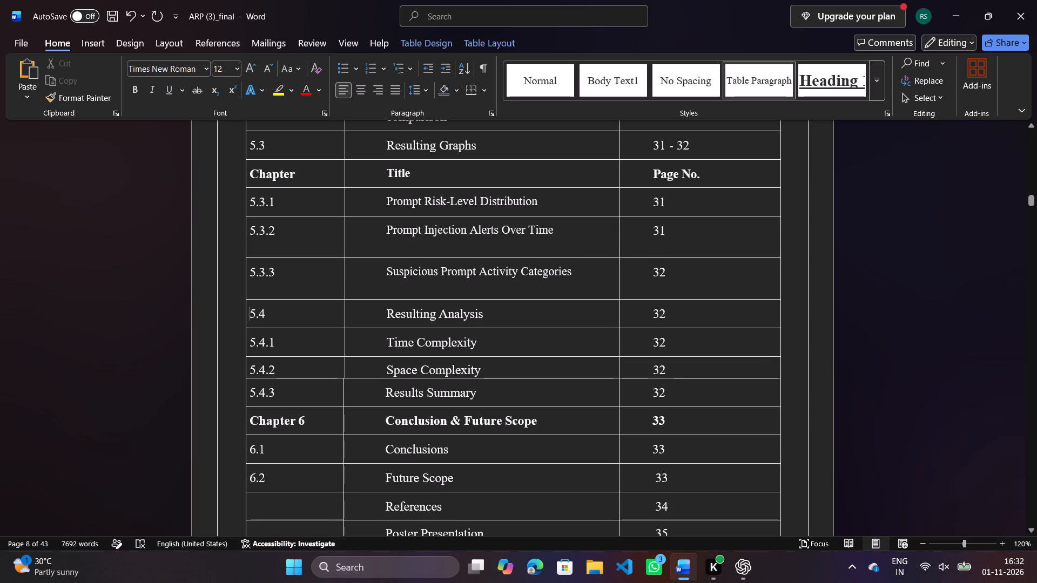
scroll(495, 379, up, 1)
scroll(495, 379, right, 1)
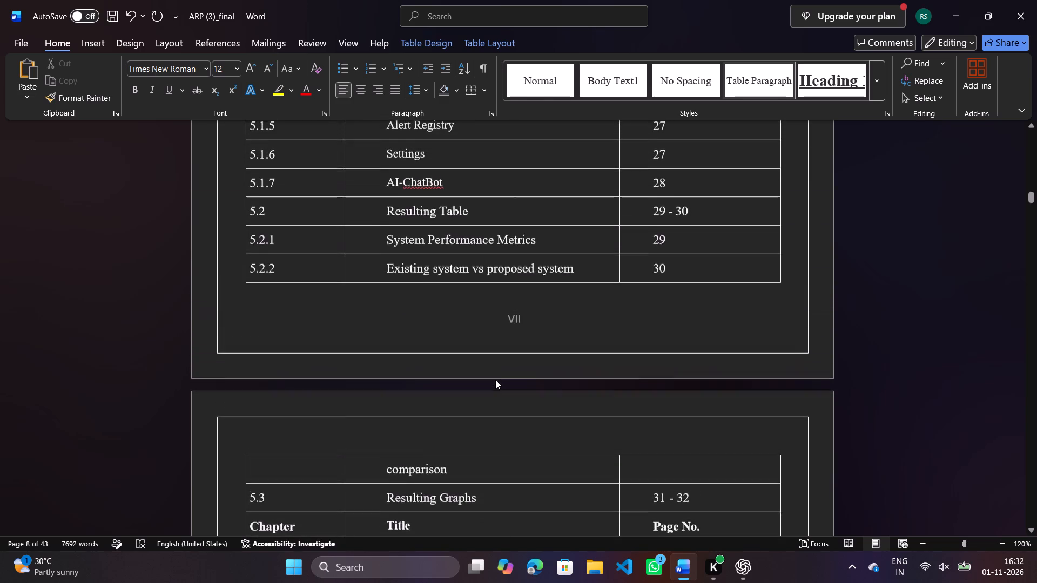
scroll(495, 379, right, 2)
scroll(495, 379, down, 3)
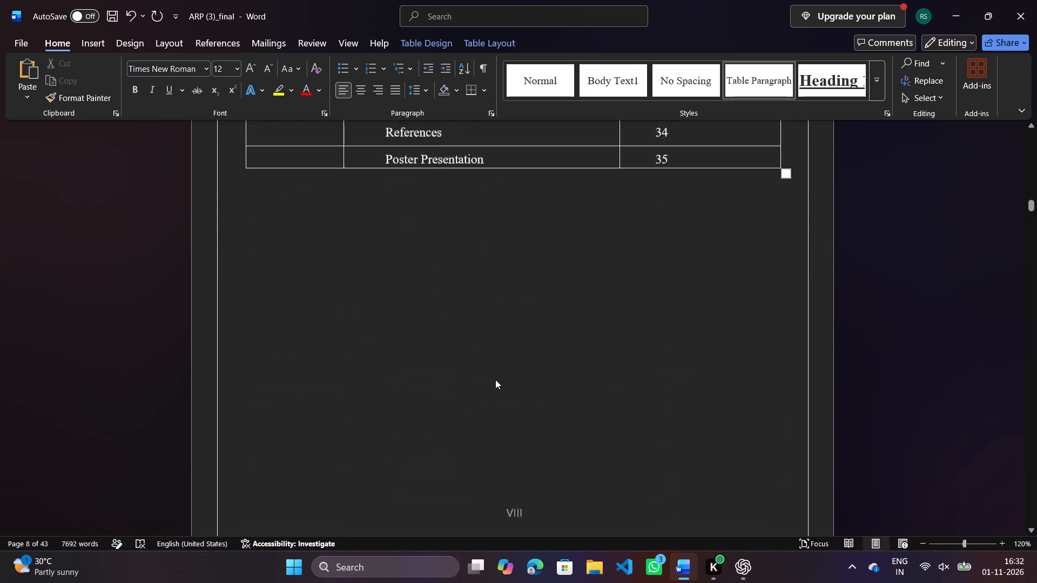
scroll(495, 379, up, 3)
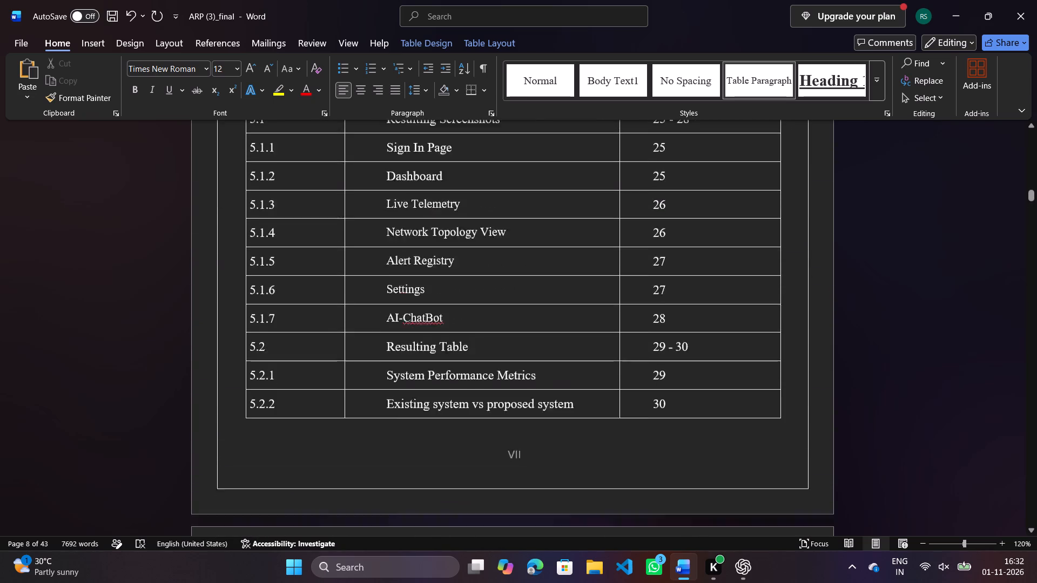
scroll(495, 379, up, 3)
scroll(495, 379, down, 1)
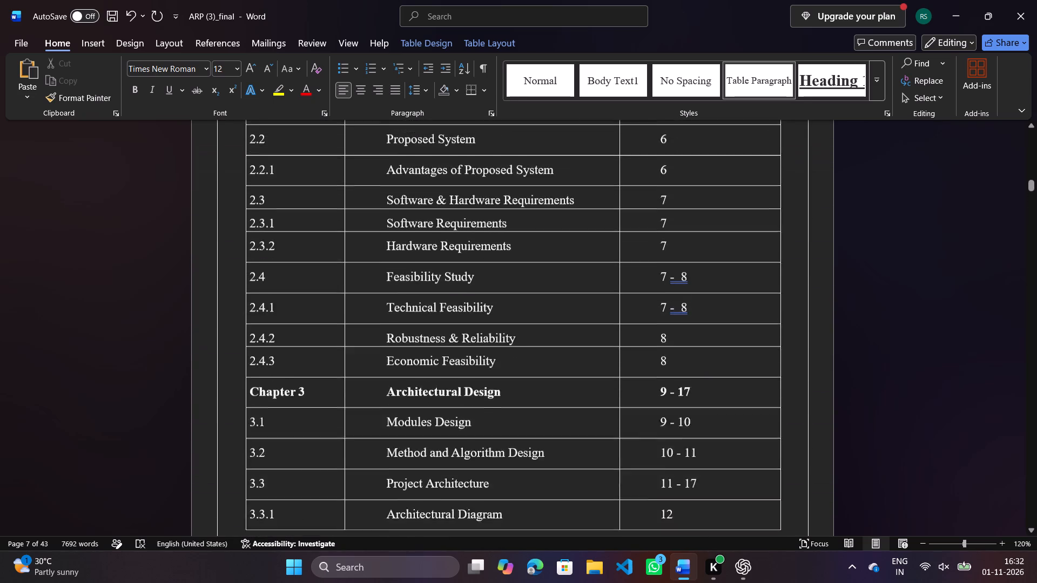
scroll(495, 379, down, 1)
scroll(495, 379, right, 1)
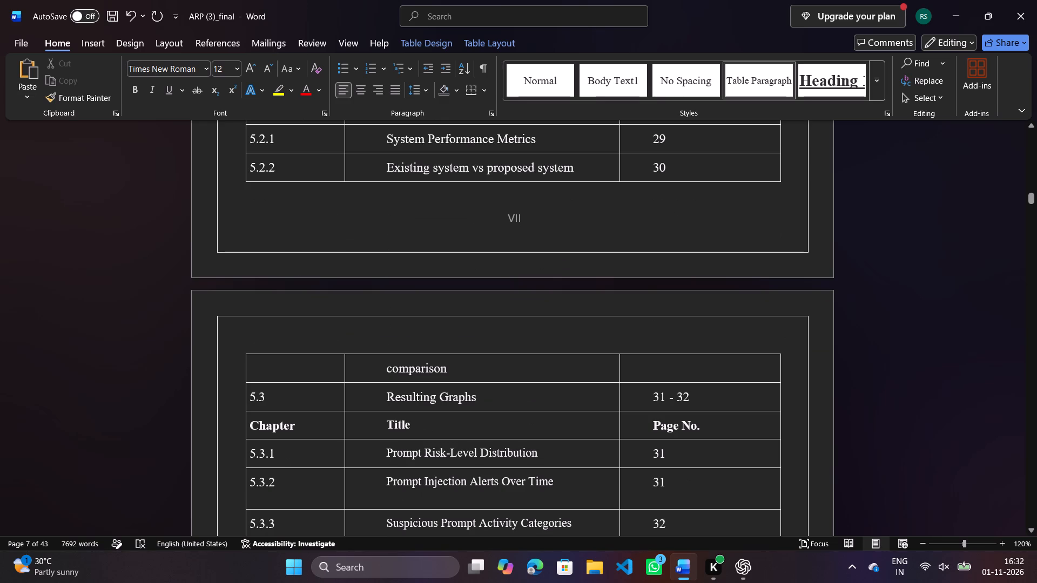
drag(463, 384, 470, 260)
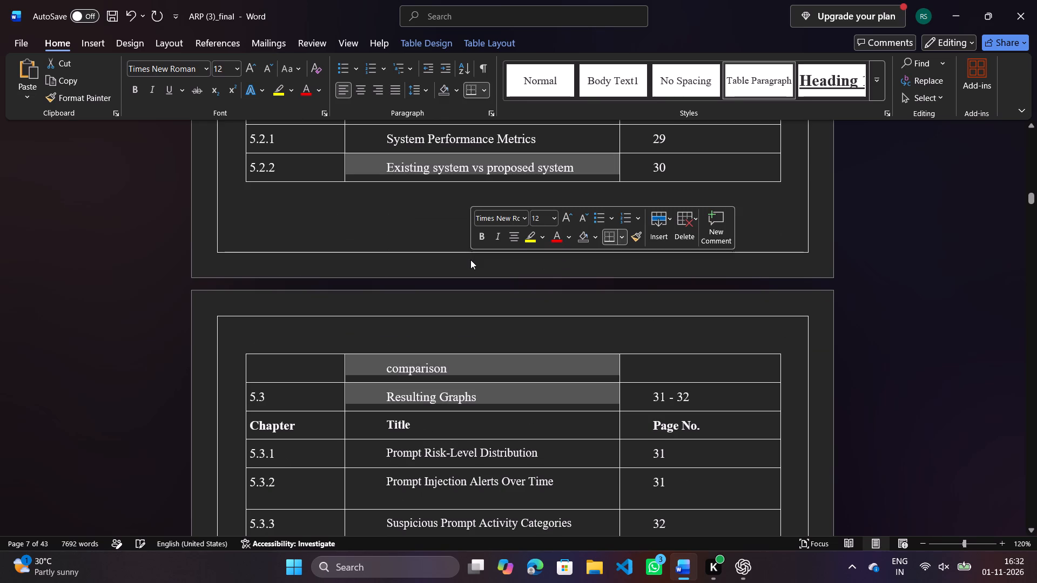
click(483, 282)
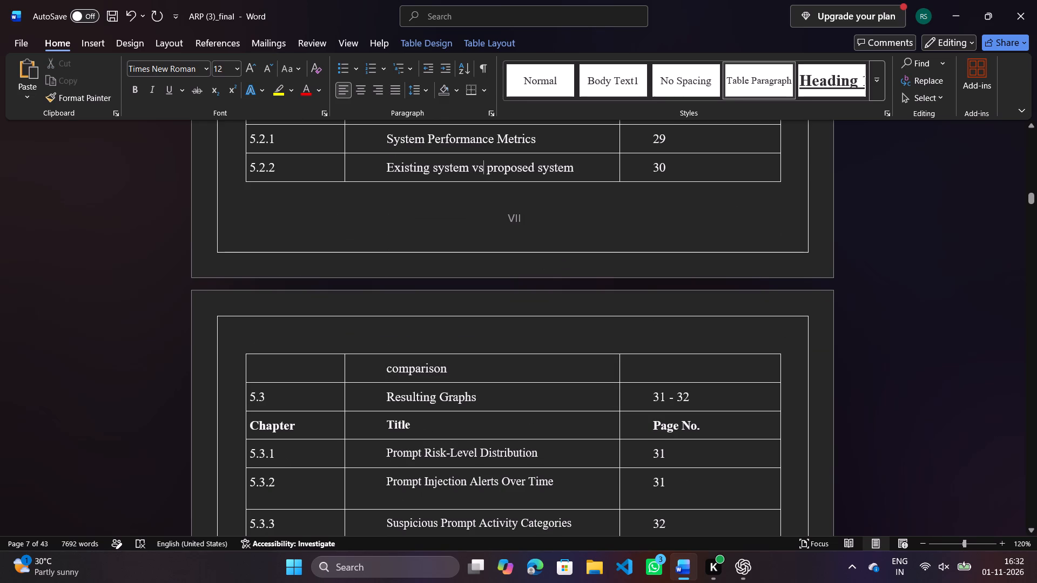
Remove two blank lines above the "TABLE OF CONTENTS:" heading.
scroll(478, 316, up, 3)
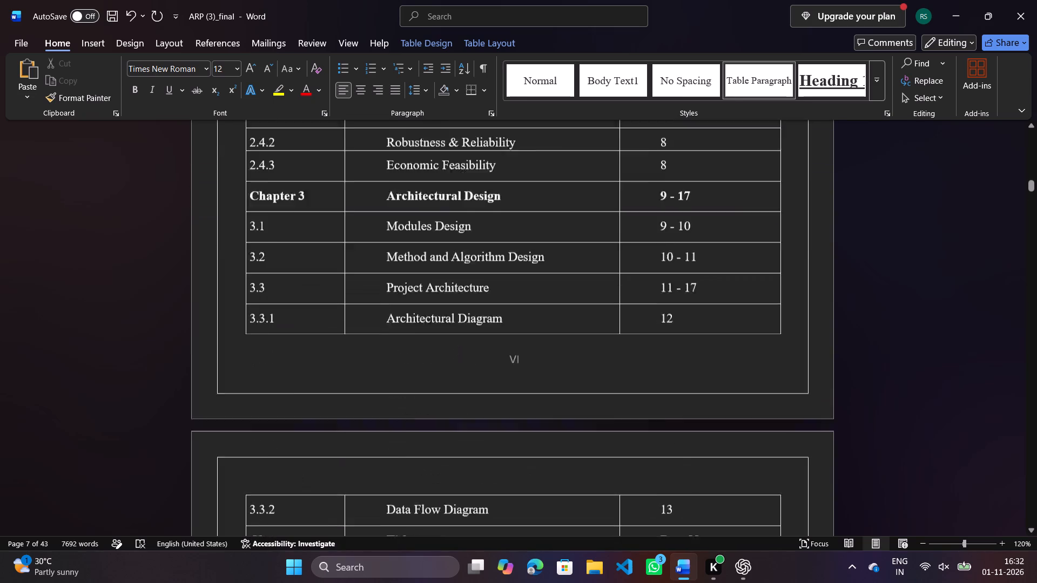
scroll(478, 316, up, 3)
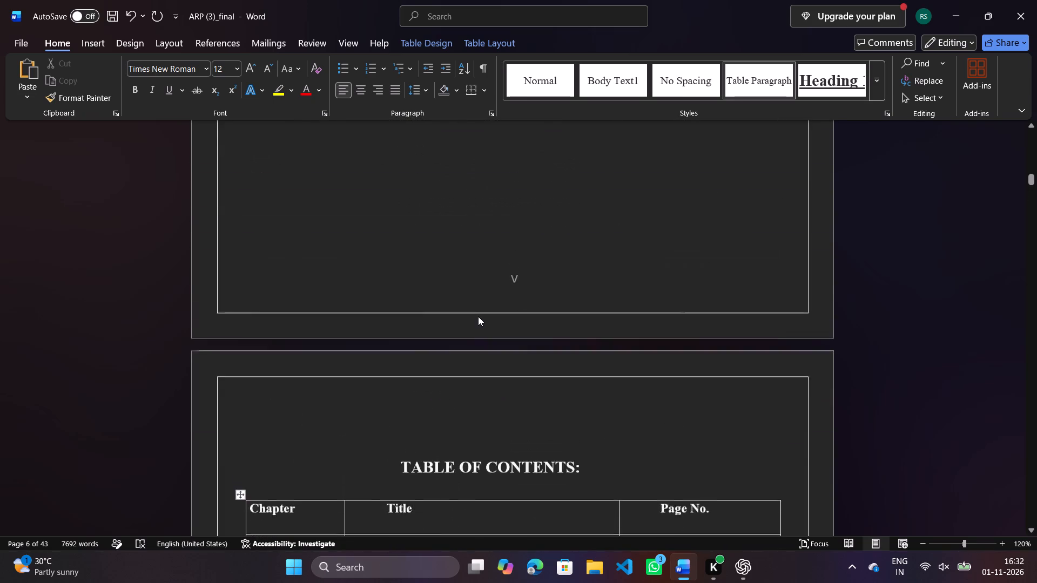
click(455, 392)
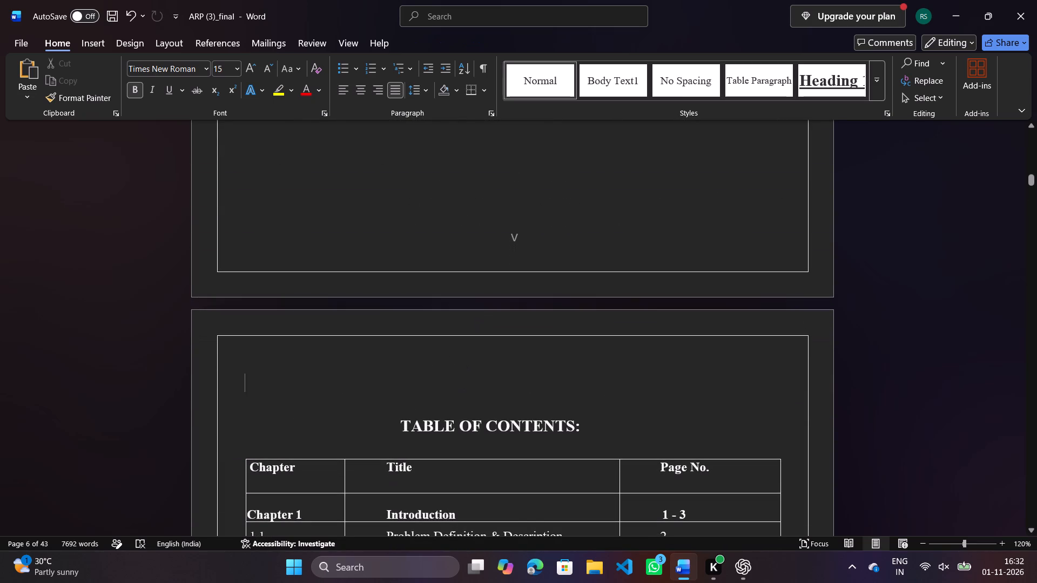
key(BackSpace)
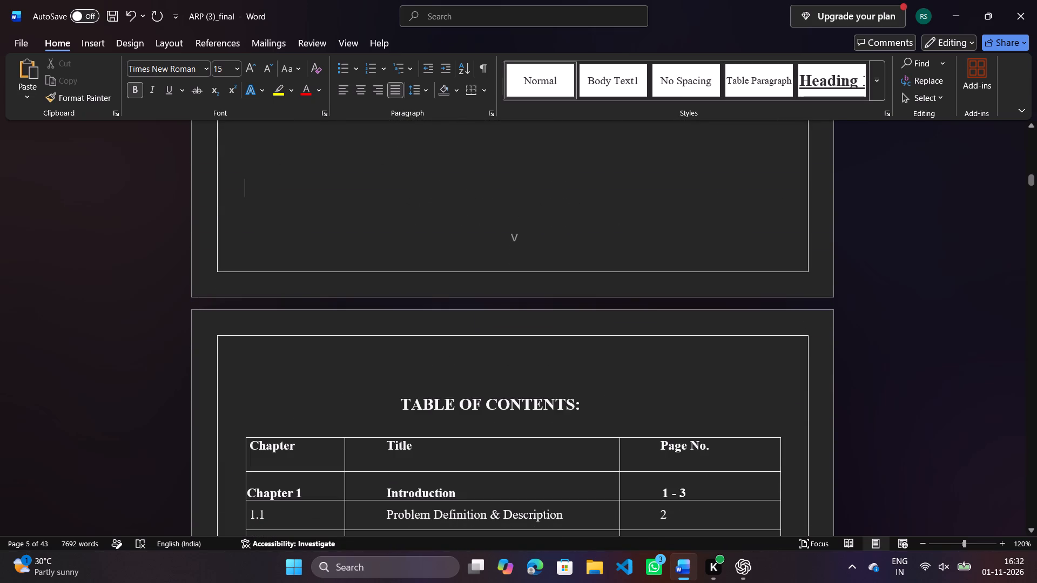
click(464, 381)
key(BackSpace)
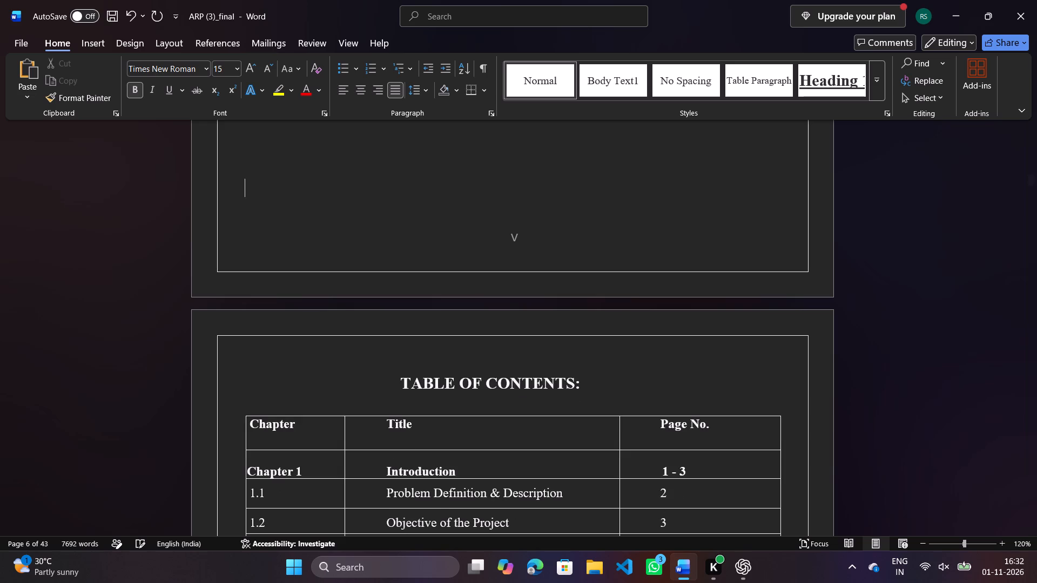
Review the whole contents table, checking its page breaks, repeated header rows and entries through Poster Presentation.
scroll(464, 367, down, 1)
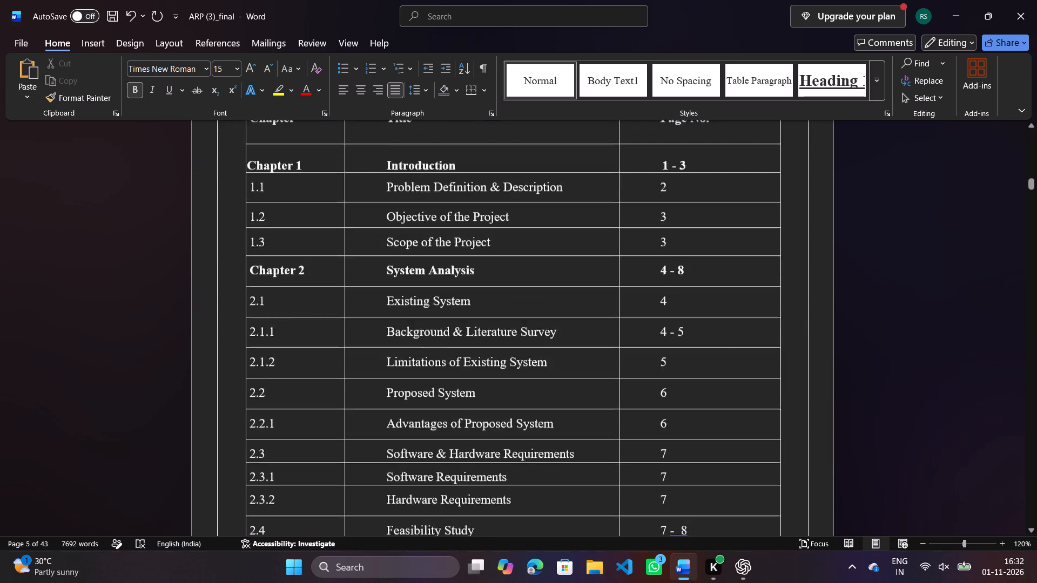
scroll(464, 367, down, 2)
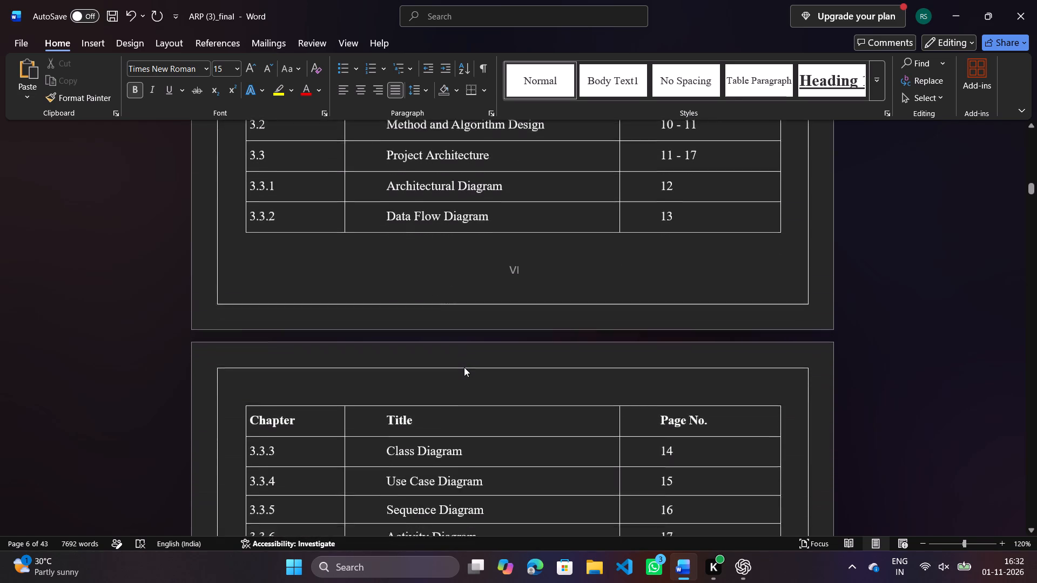
scroll(464, 367, up, 3)
scroll(464, 367, down, 1)
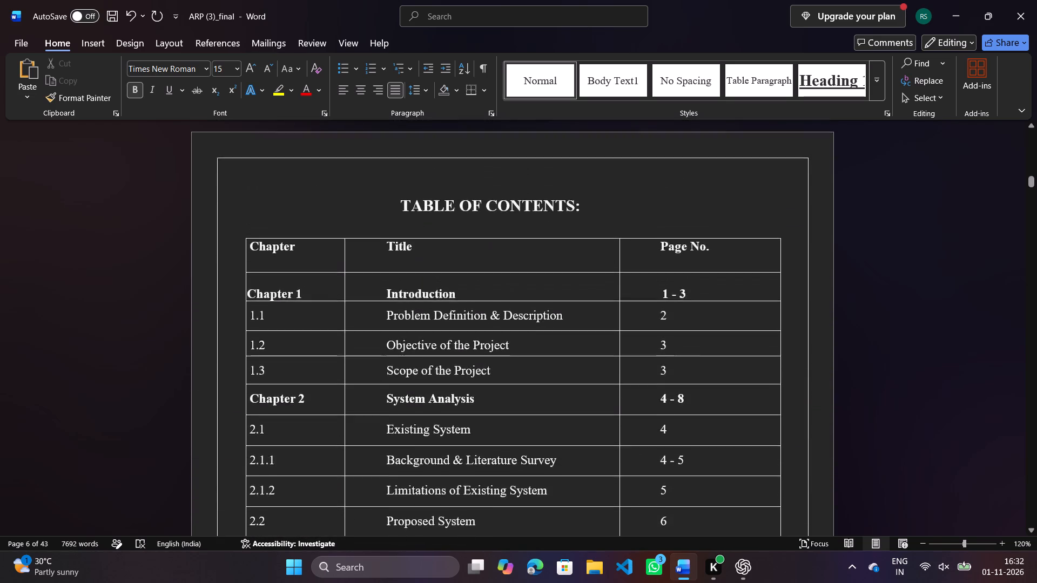
scroll(464, 367, down, 6)
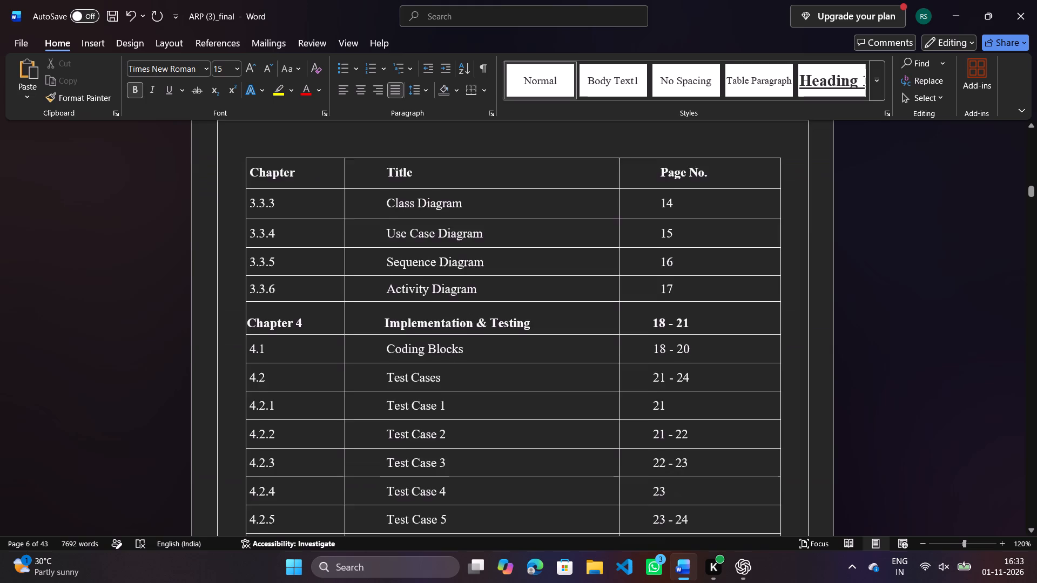
scroll(464, 367, down, 3)
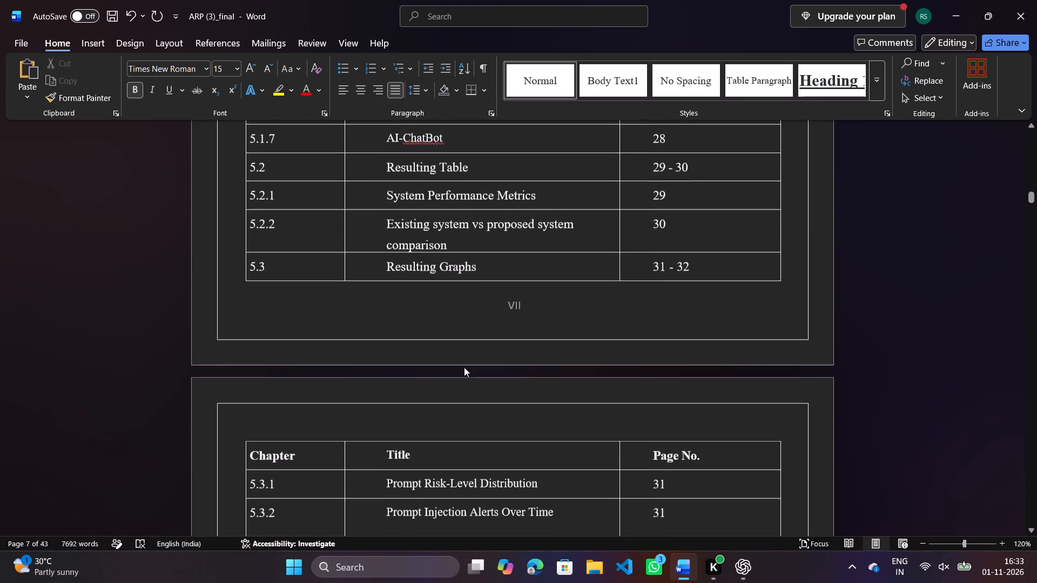
scroll(464, 367, down, 2)
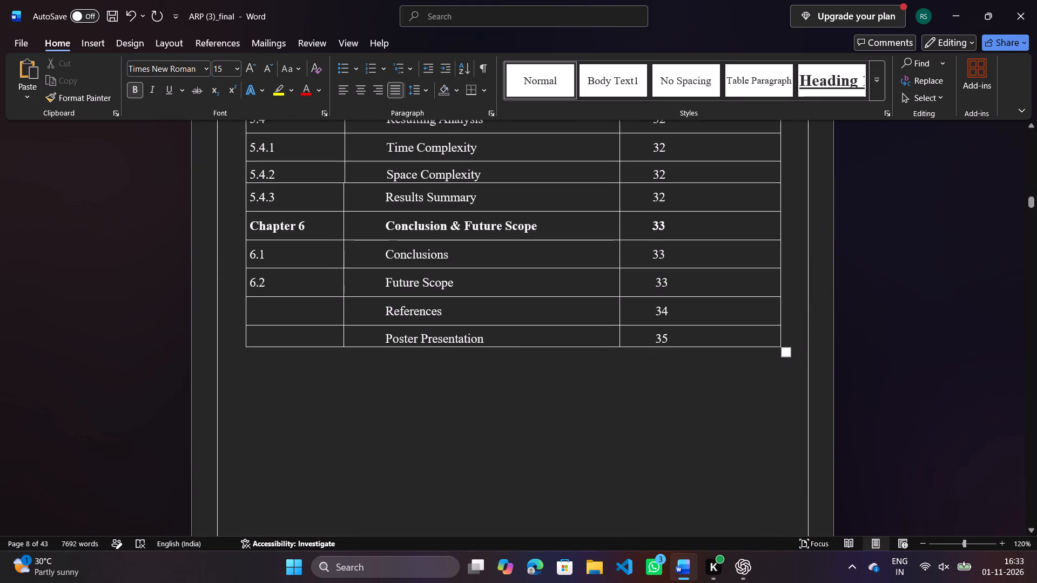
scroll(464, 367, up, 1)
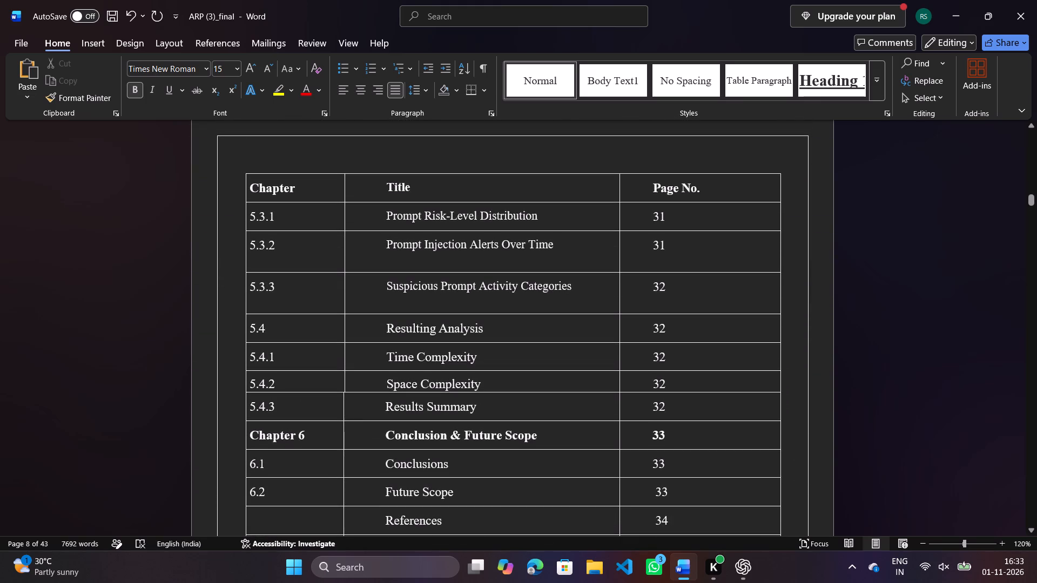
Compare the body pages of sections 5.3.3 and 5.4 with their page numbers in the contents table.
drag(1032, 202, 1036, 290)
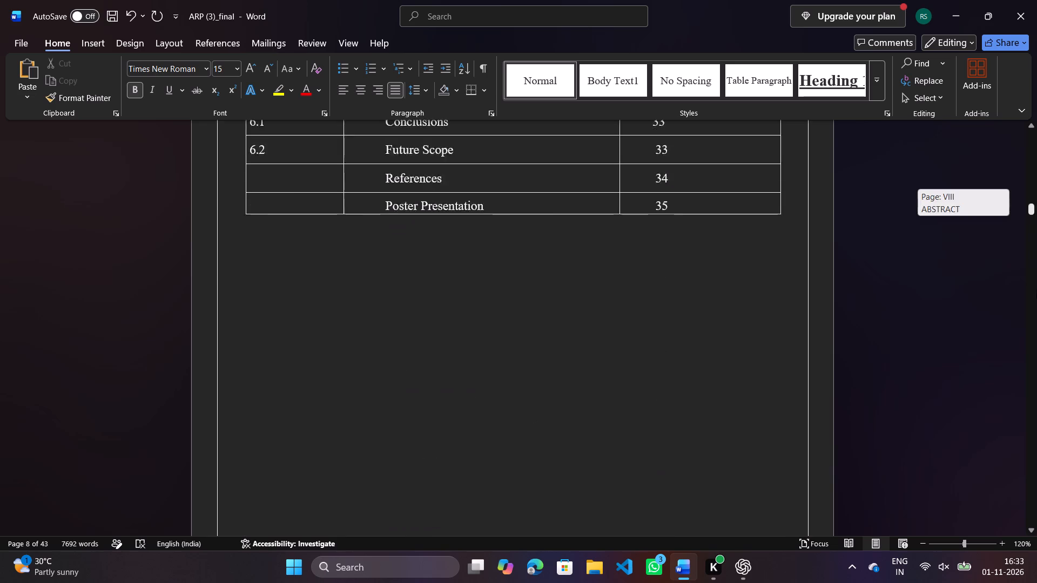
drag(1036, 290, 1036, 478)
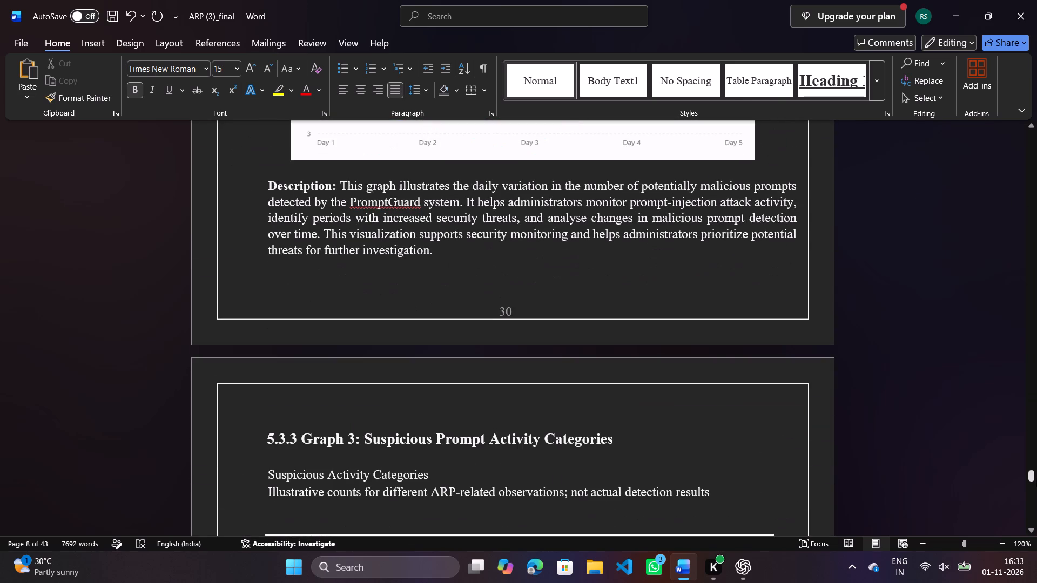
scroll(843, 448, down, 2)
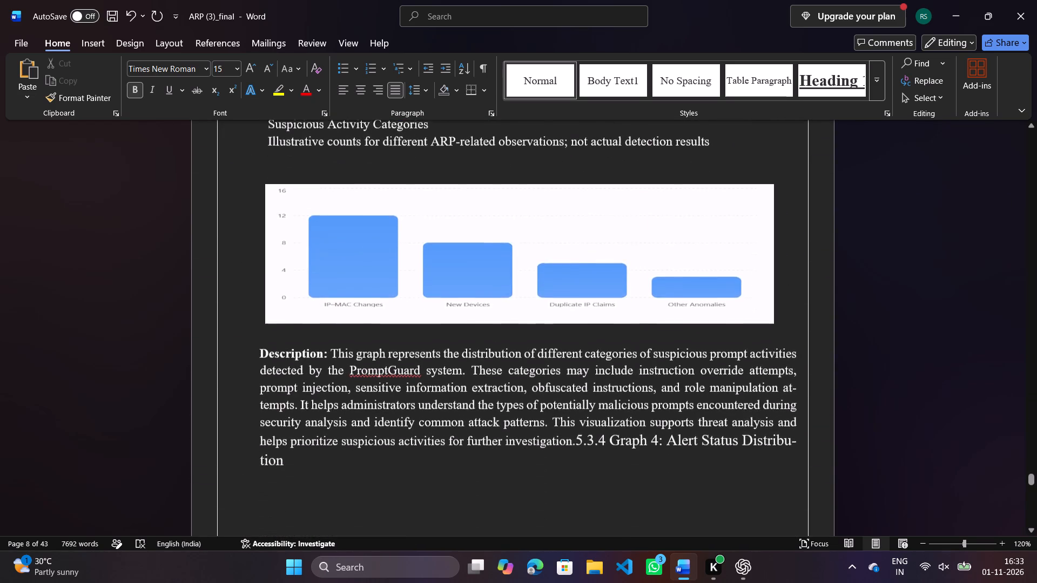
scroll(843, 448, down, 3)
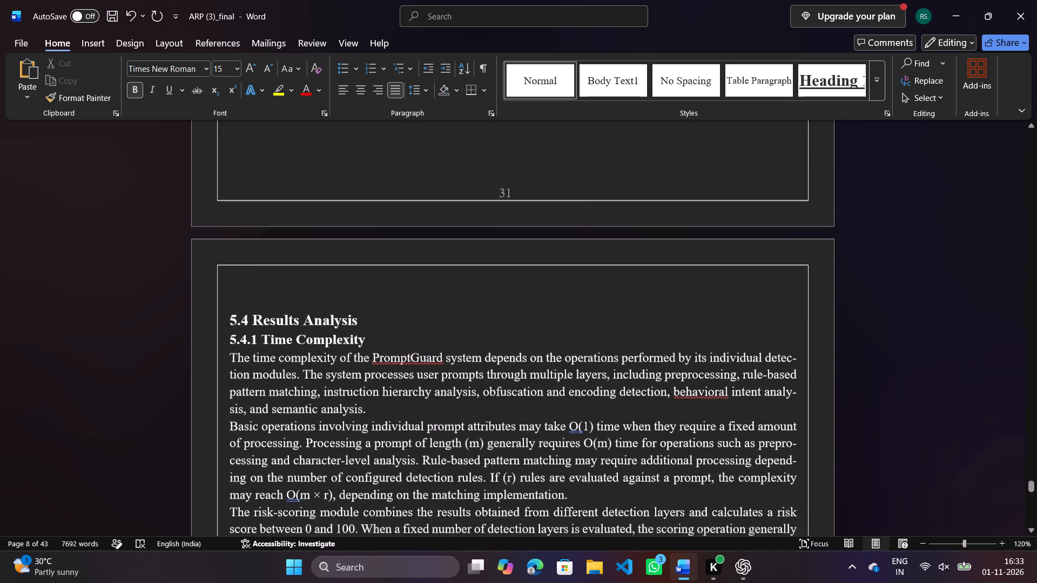
scroll(843, 448, down, 1)
scroll(843, 448, up, 1)
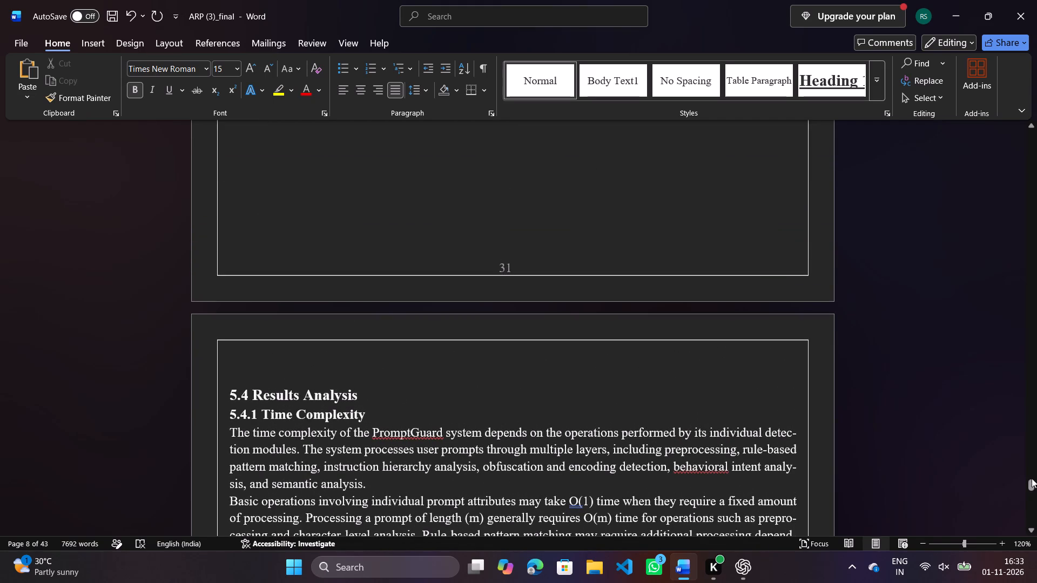
drag(1034, 480, 998, 276)
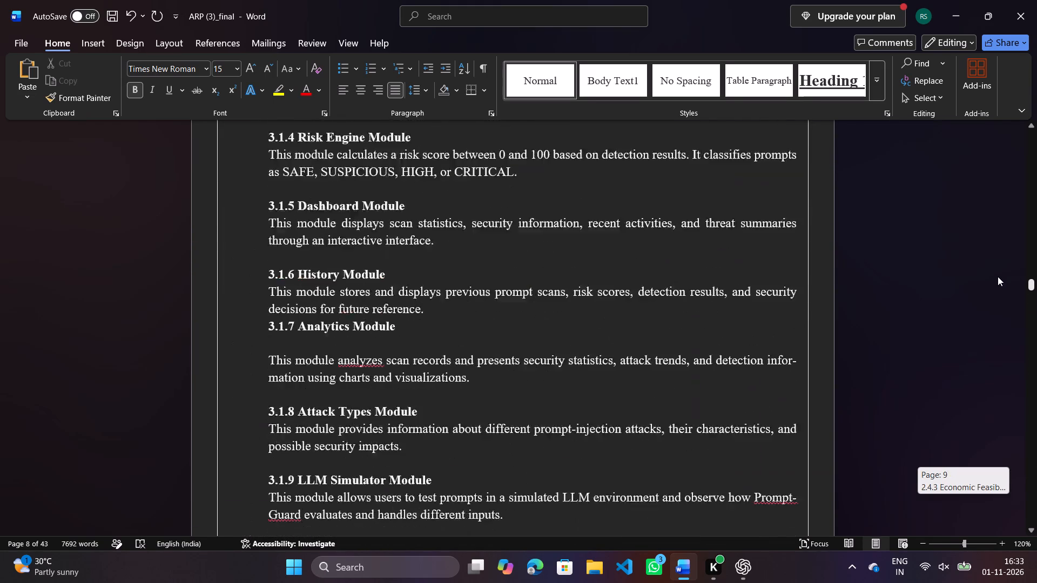
drag(998, 276, 993, 212)
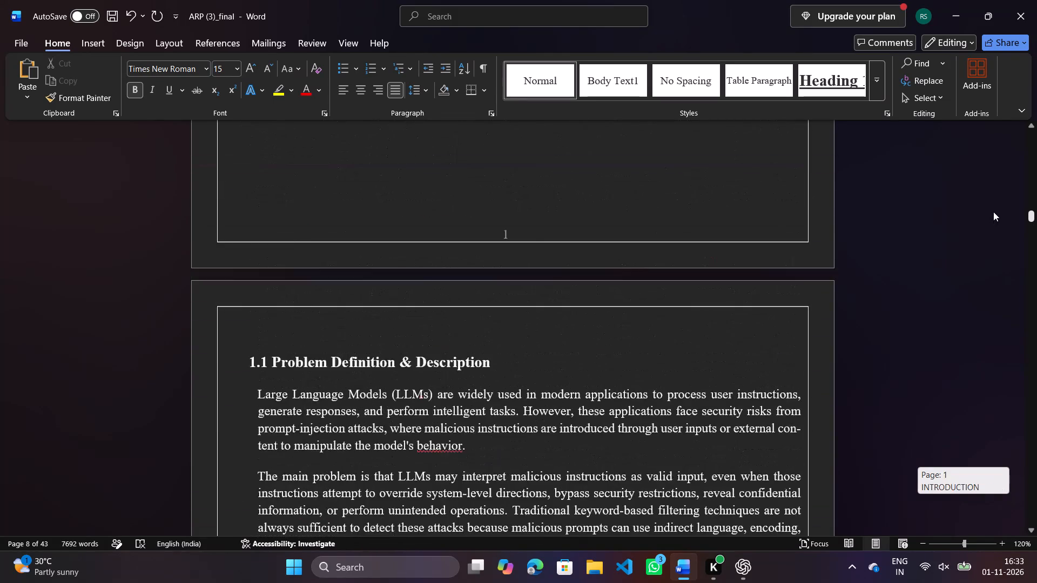
drag(993, 212, 961, 299)
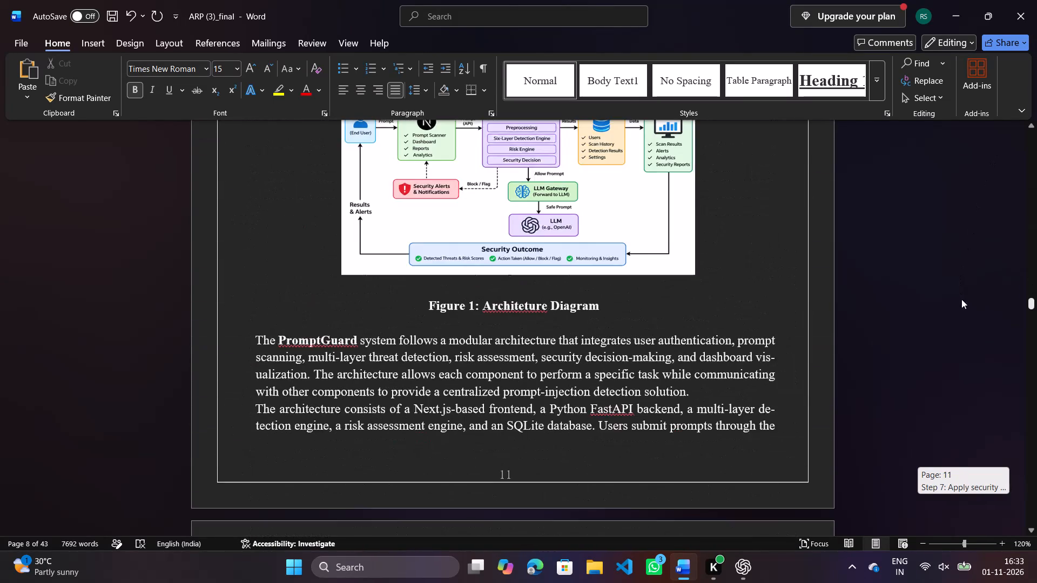
drag(961, 299, 967, 201)
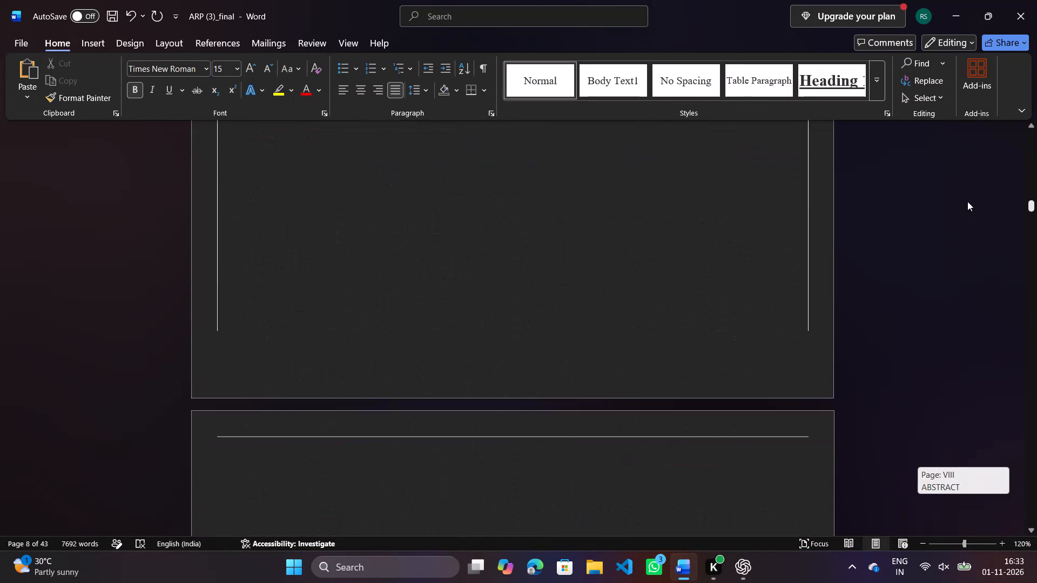
drag(967, 201, 967, 189)
scroll(685, 363, down, 1)
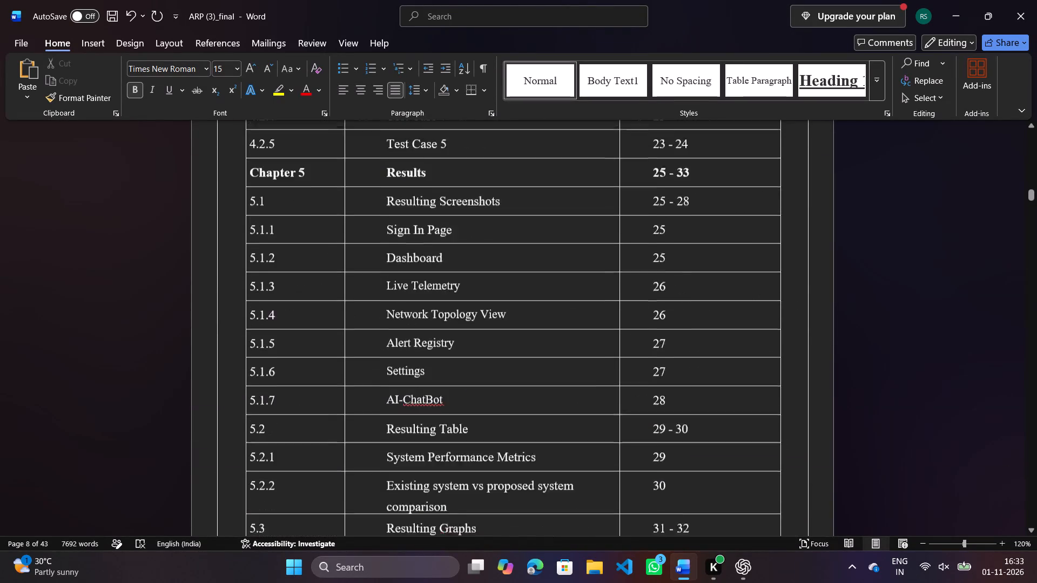
scroll(685, 363, down, 1)
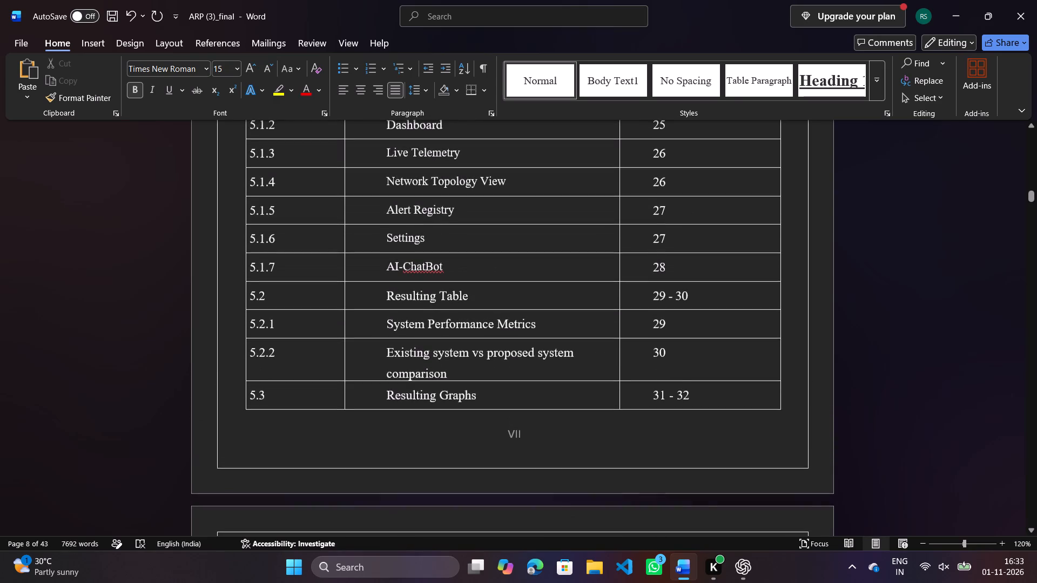
scroll(685, 363, down, 1)
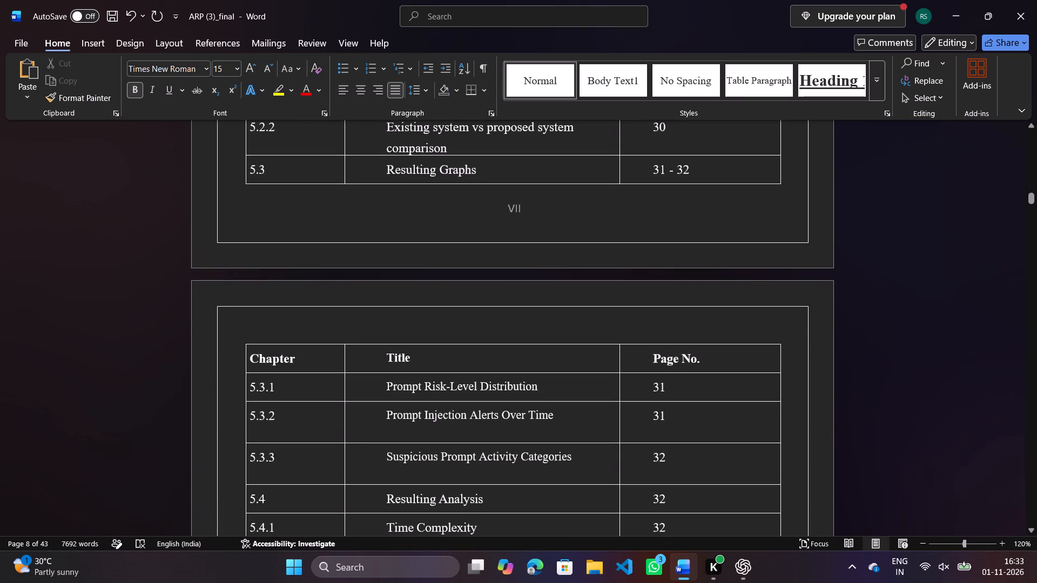
scroll(685, 363, down, 1)
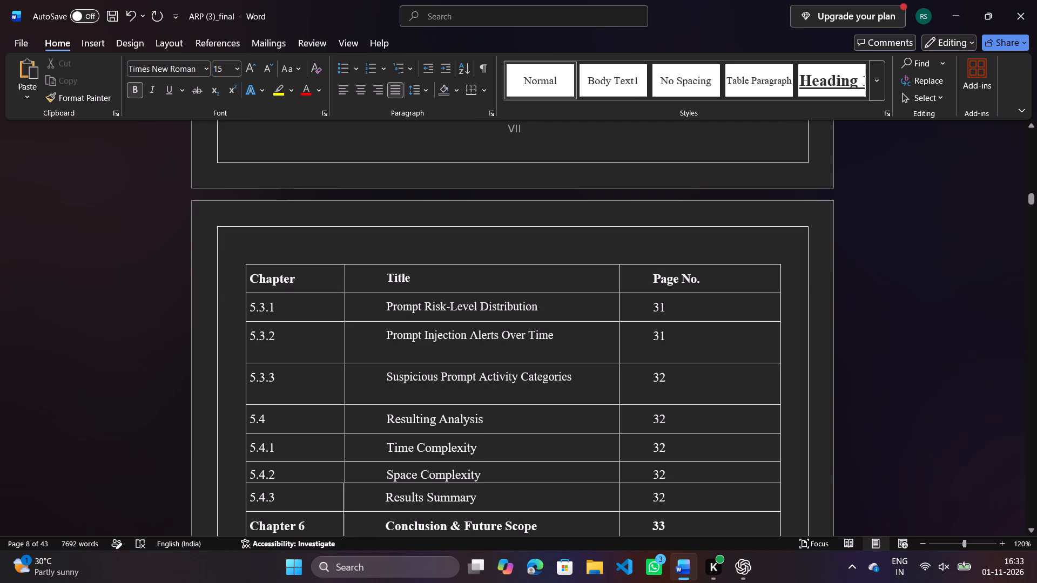
Place the cursor after entry 5.3.3's page number and check which body pages hold the graphs of 5.3.1 to 5.3.3 and section 5.4.
click(678, 385)
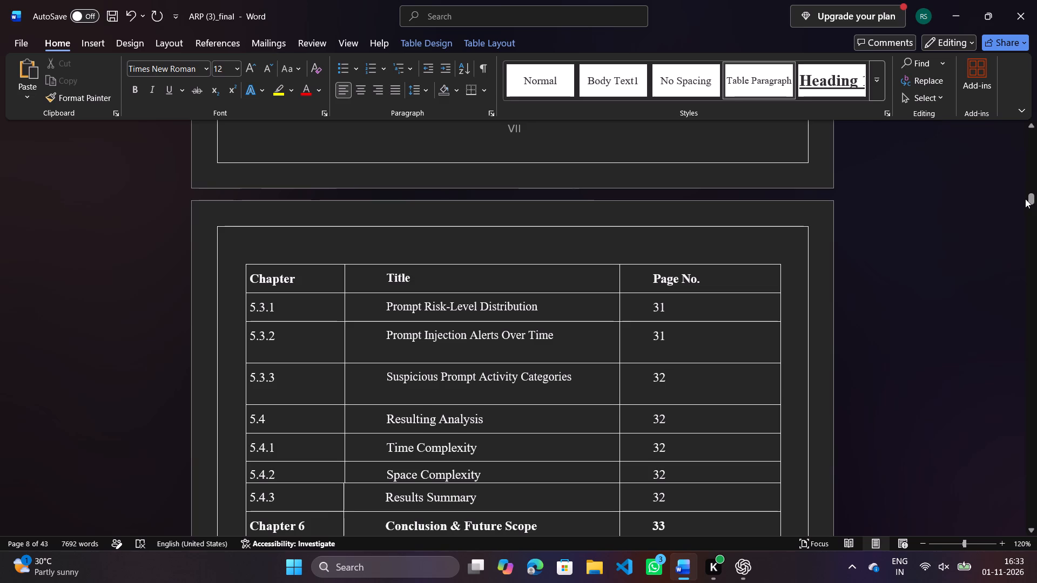
drag(1027, 199, 1036, 409)
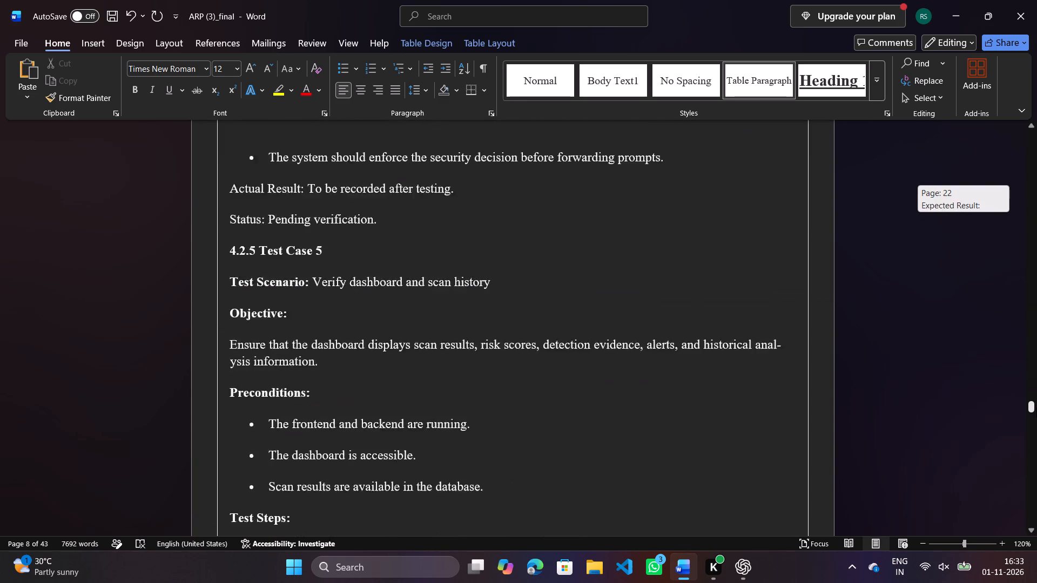
drag(1036, 409, 1036, 469)
scroll(937, 410, down, 1)
scroll(937, 410, up, 1)
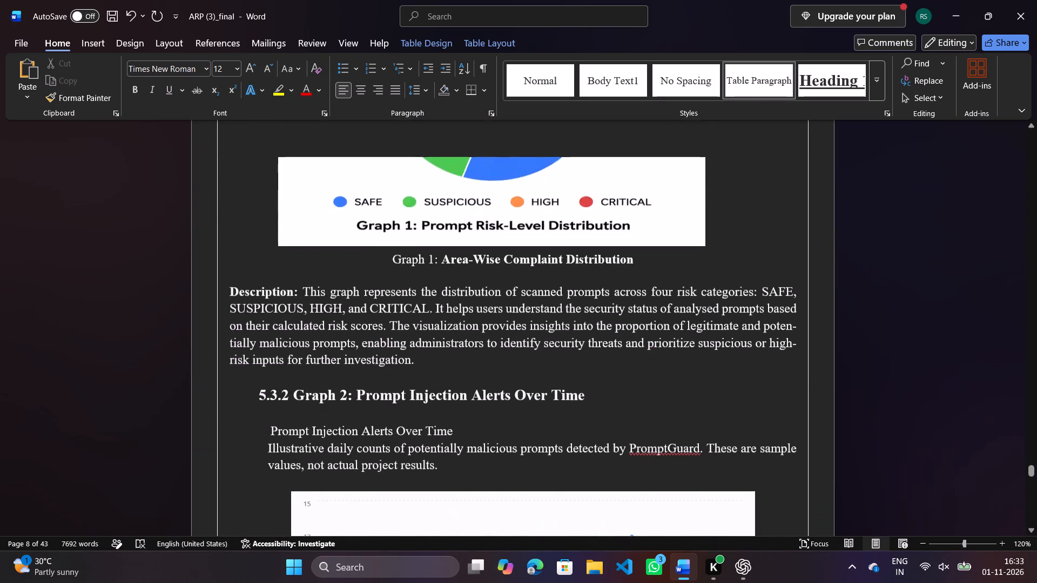
scroll(937, 410, up, 4)
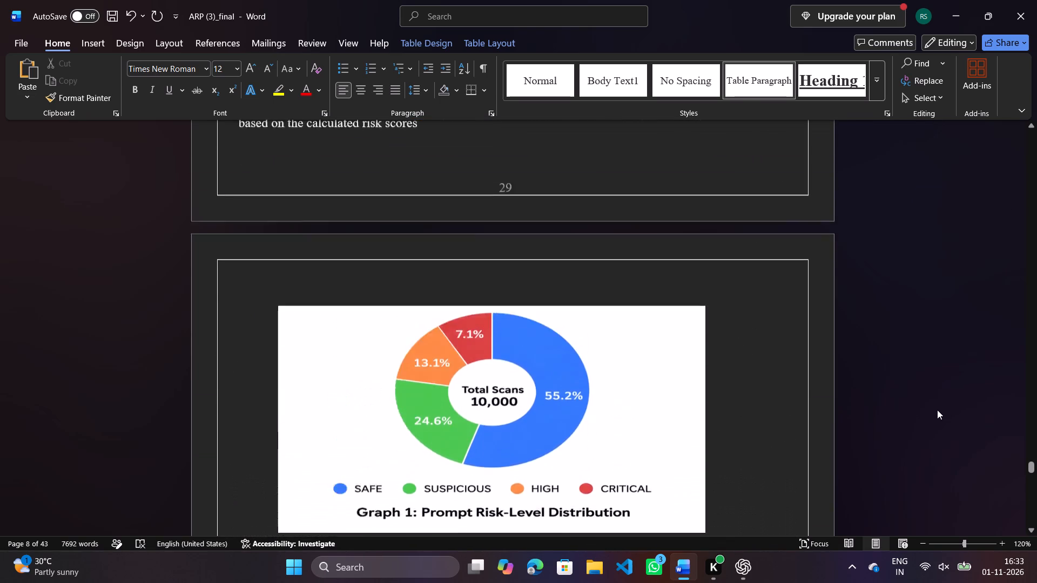
scroll(937, 410, down, 1)
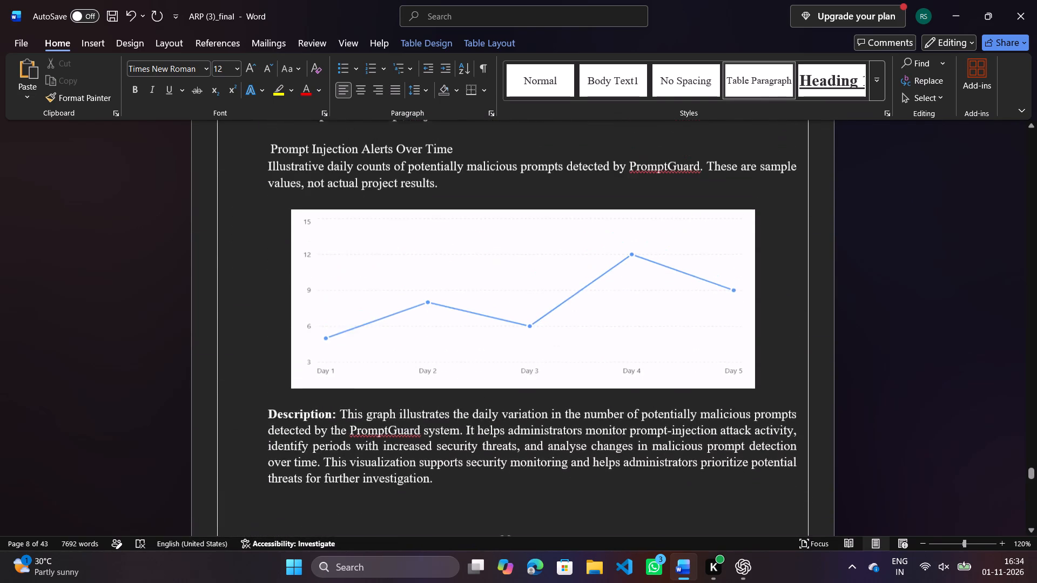
scroll(937, 410, down, 2)
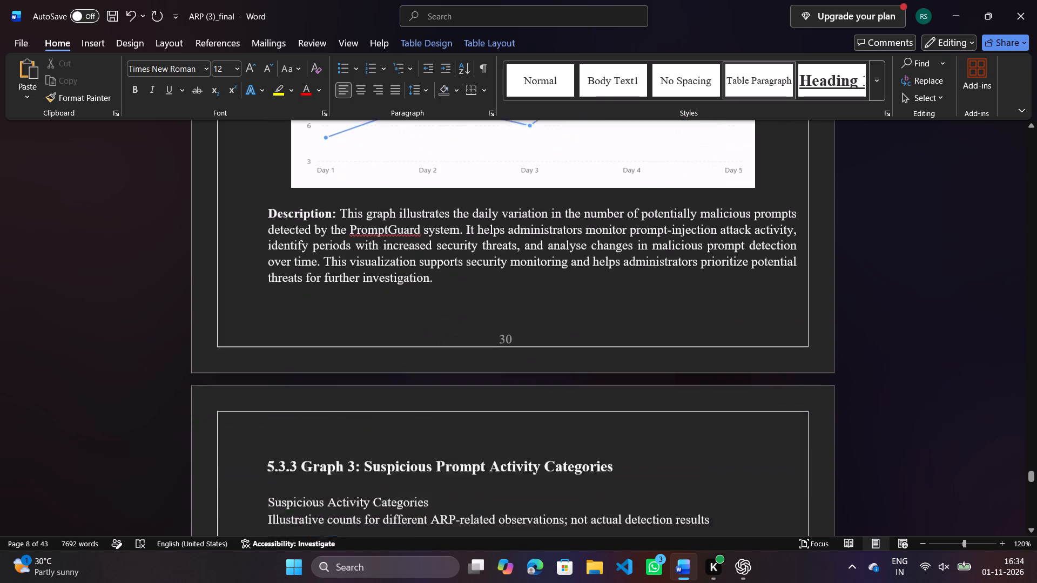
scroll(937, 410, down, 4)
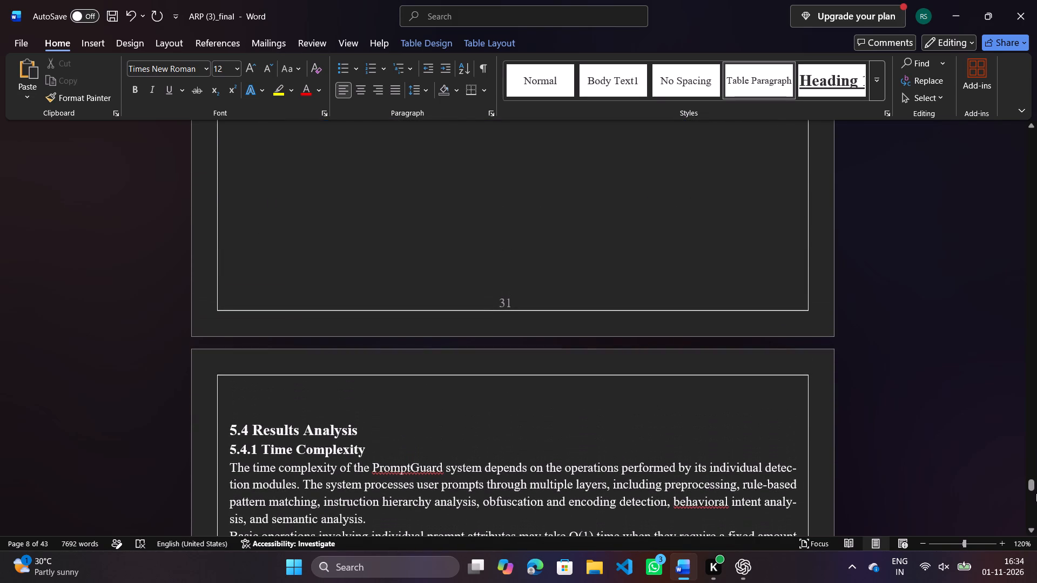
Back in the contents table, set the page number of 5.3.3 Suspicious Prompt Activity Categories to 31.
drag(1032, 485, 1036, 306)
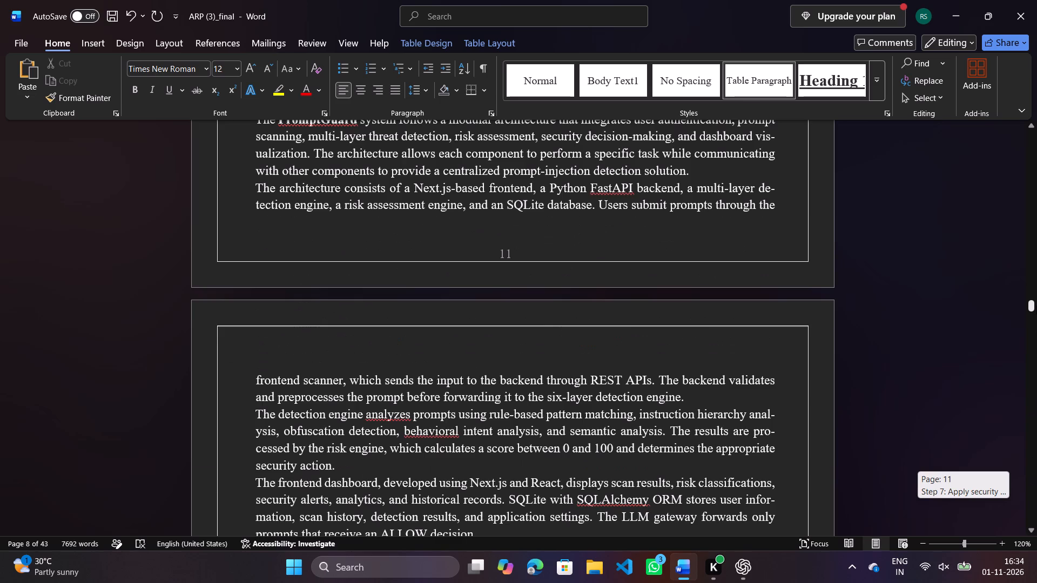
drag(1036, 306, 1036, 285)
scroll(817, 316, up, 16)
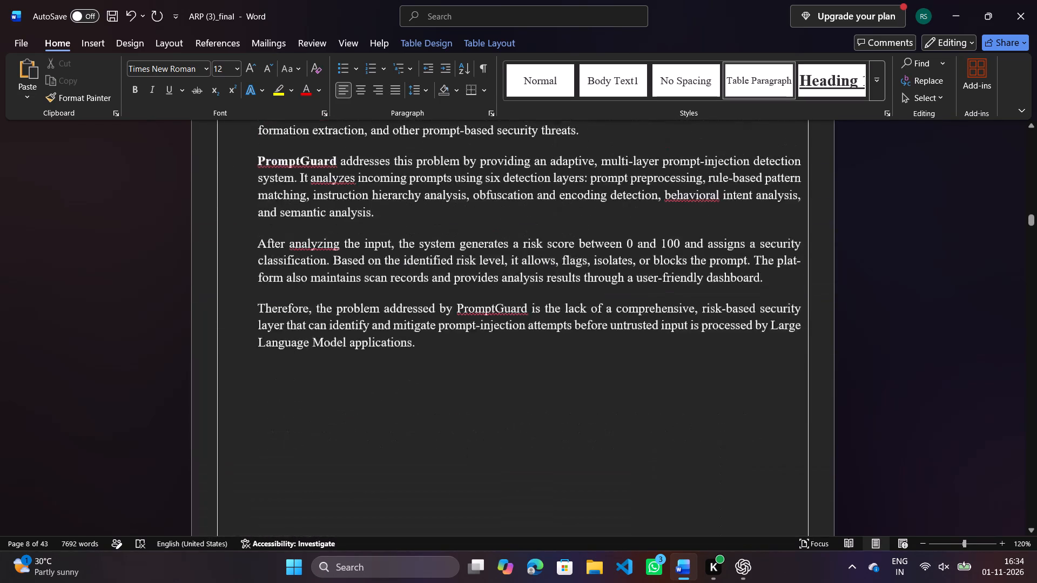
scroll(817, 316, up, 3)
scroll(817, 316, down, 1)
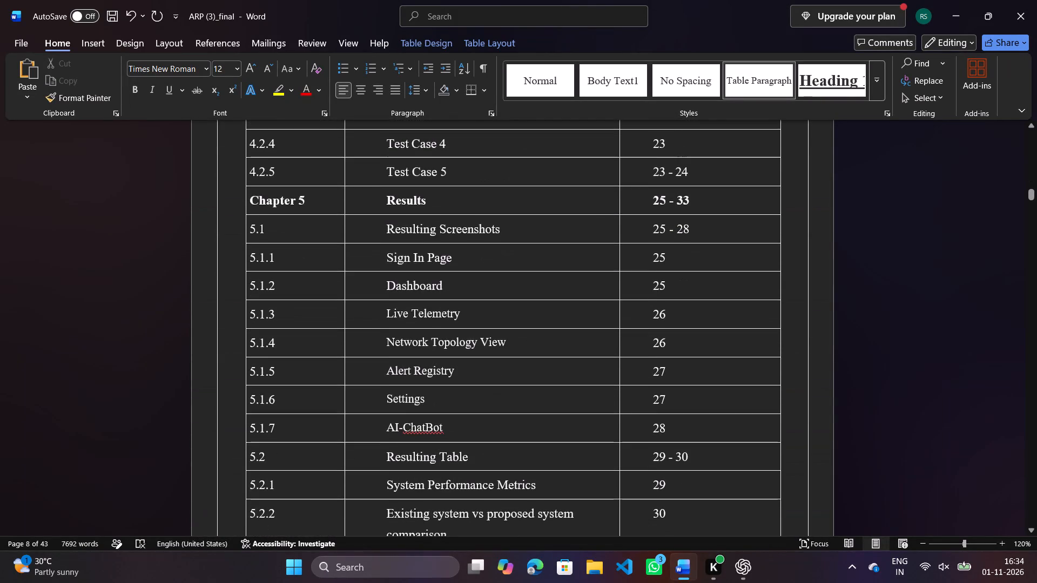
scroll(817, 316, down, 3)
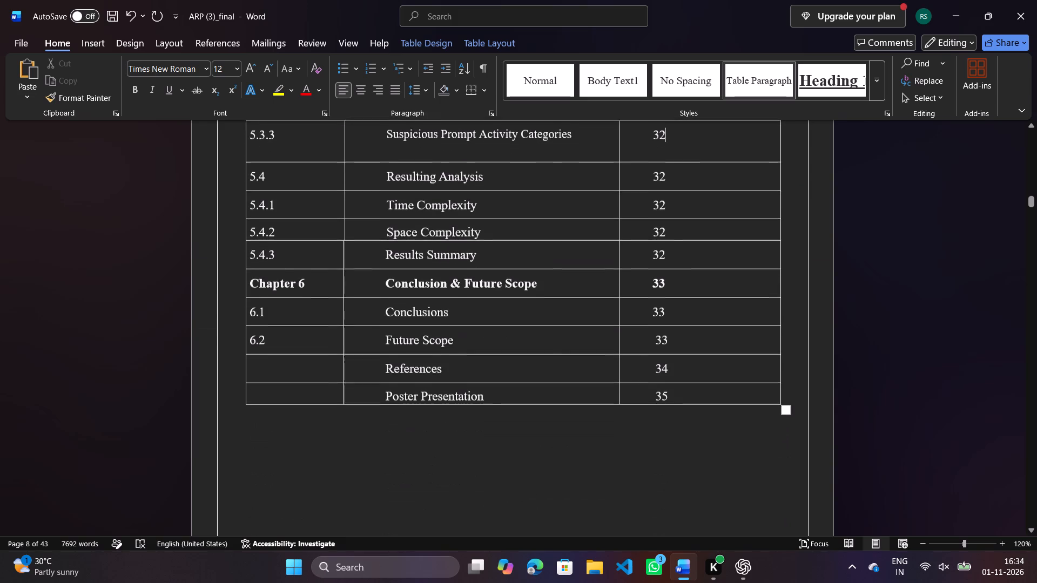
scroll(817, 316, up, 1)
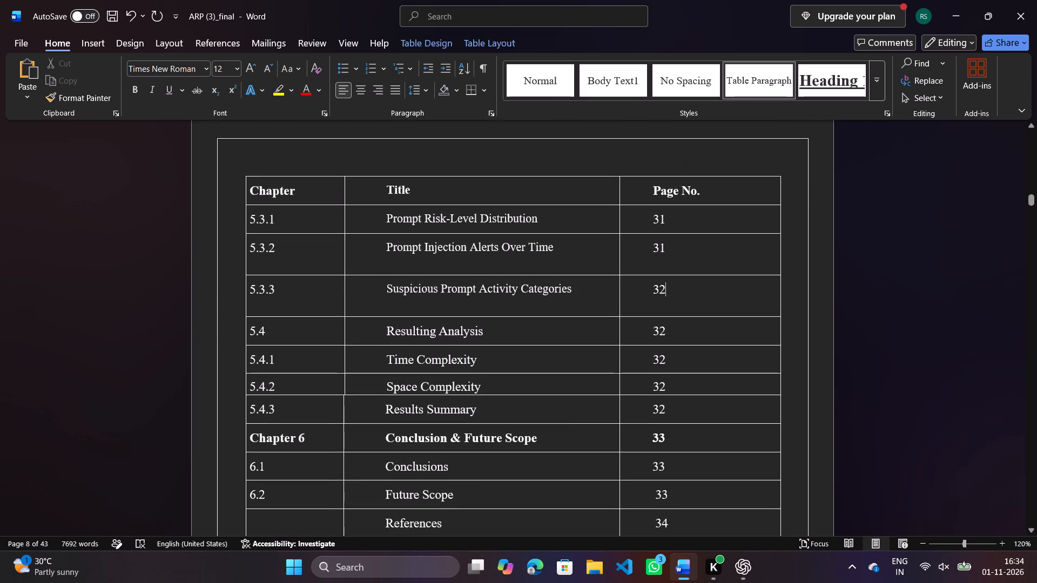